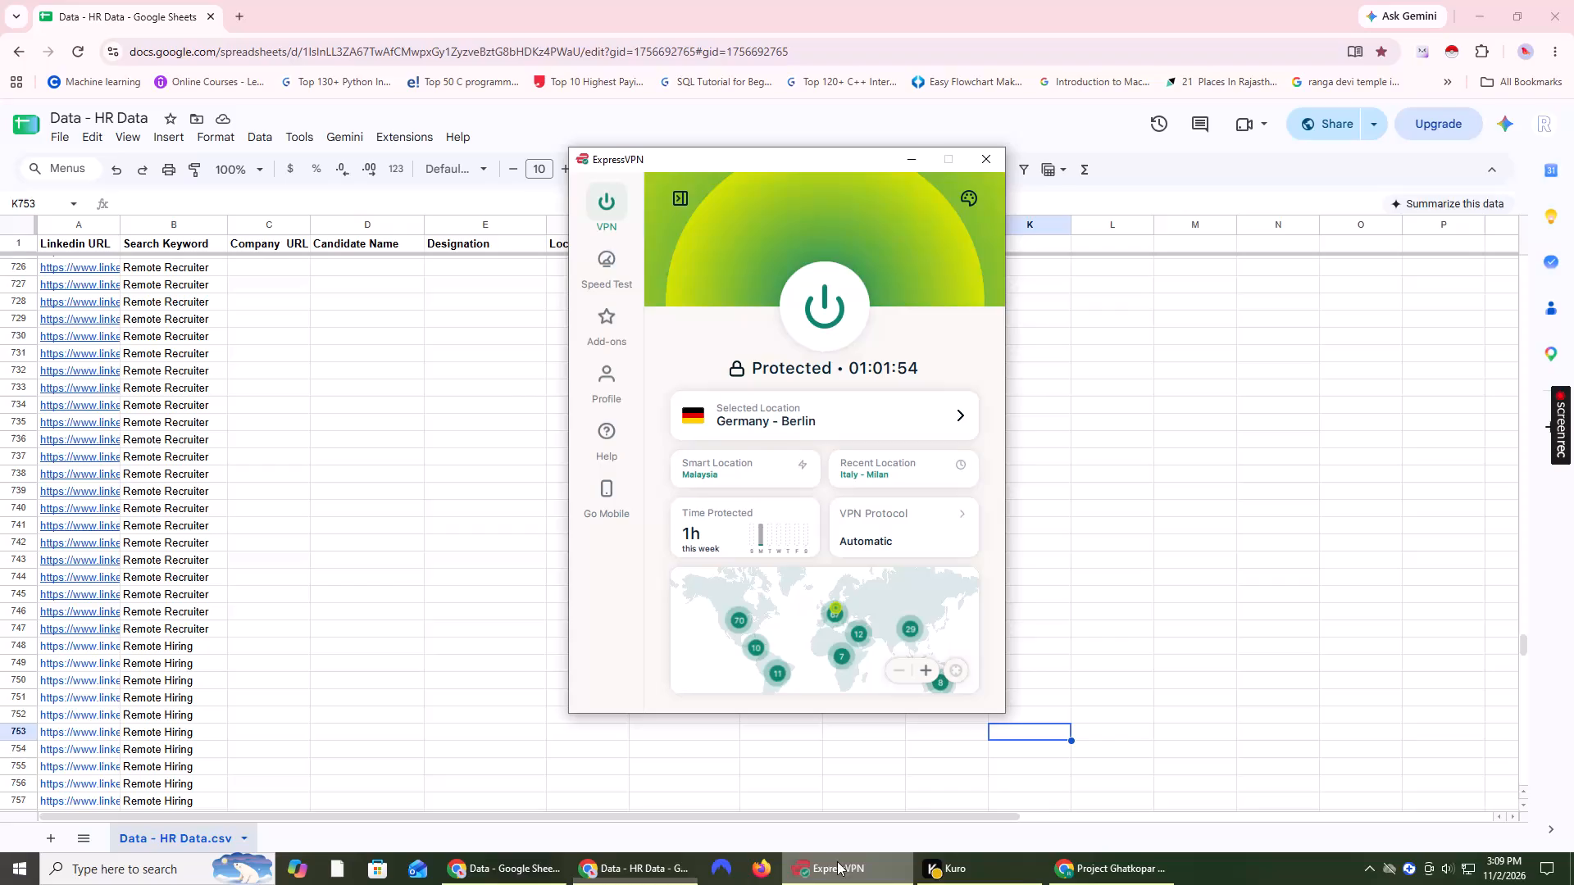
# Switch to ExpressVPN, turn off the active Germany - Berlin connection, and return to the HR Data spreadsheet.
pyautogui.click(430, 582)
pyautogui.click(859, 865)
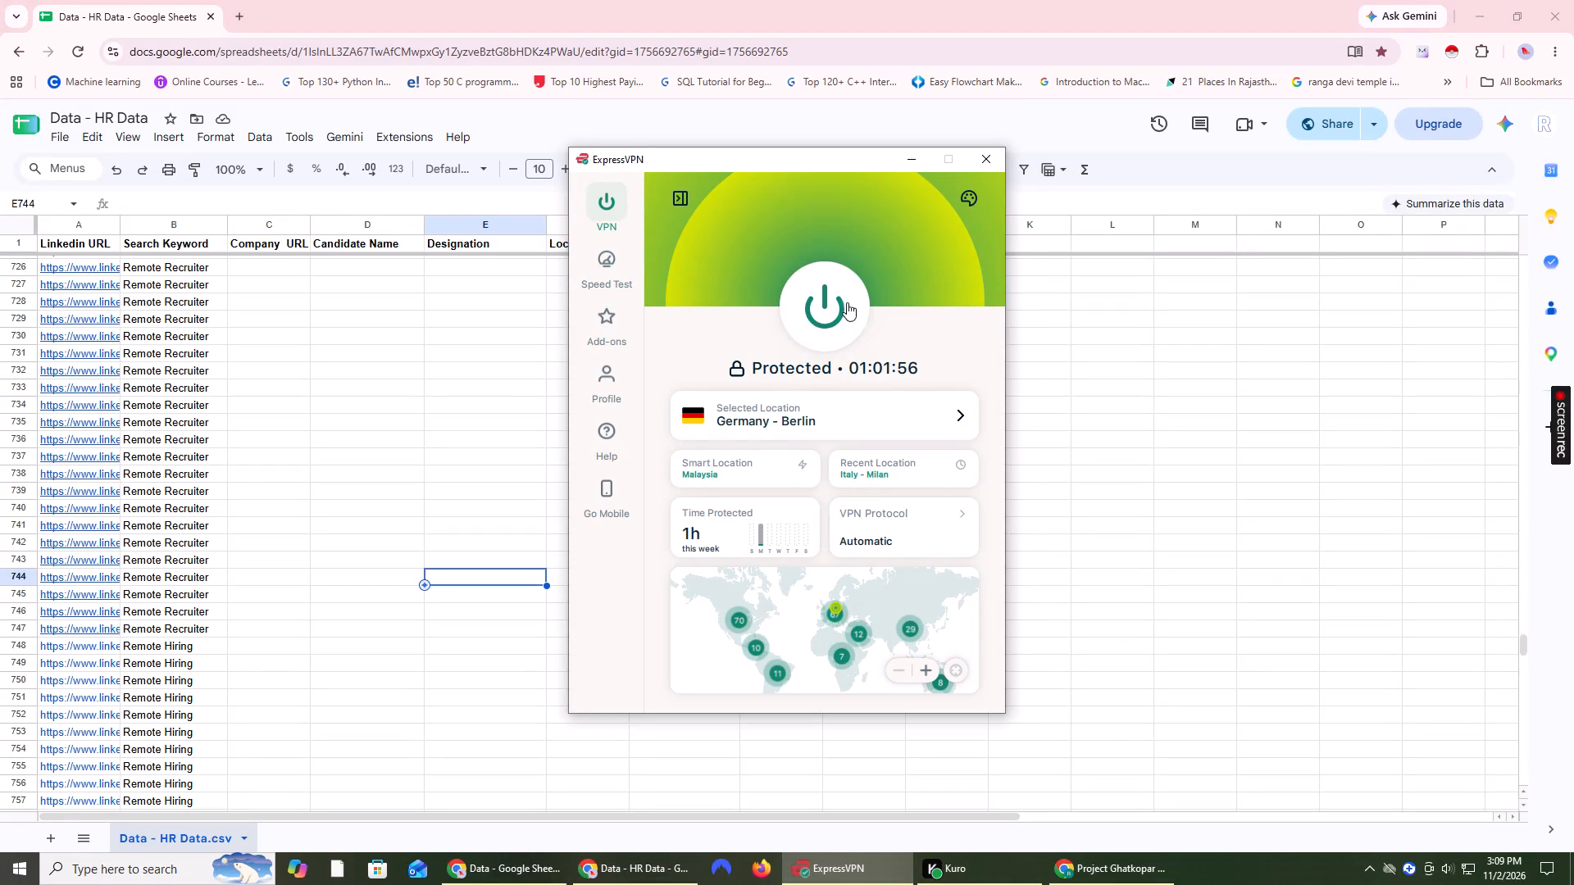
pyautogui.click(821, 313)
pyautogui.click(424, 609)
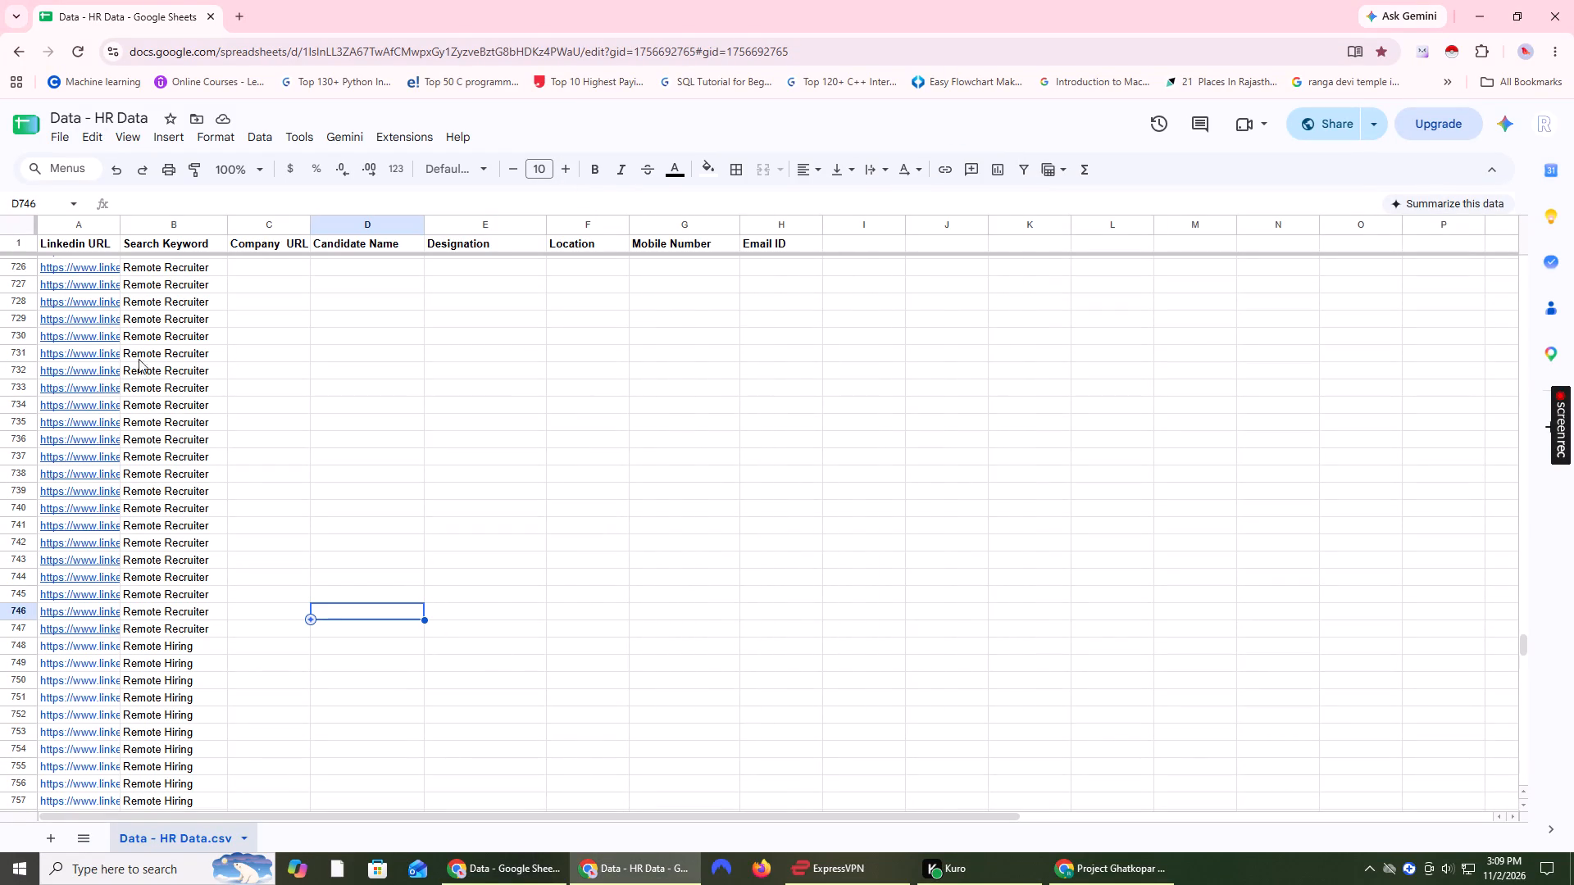
# Open a new browser tab alongside the HR Data spreadsheet.
pyautogui.click(247, 15)
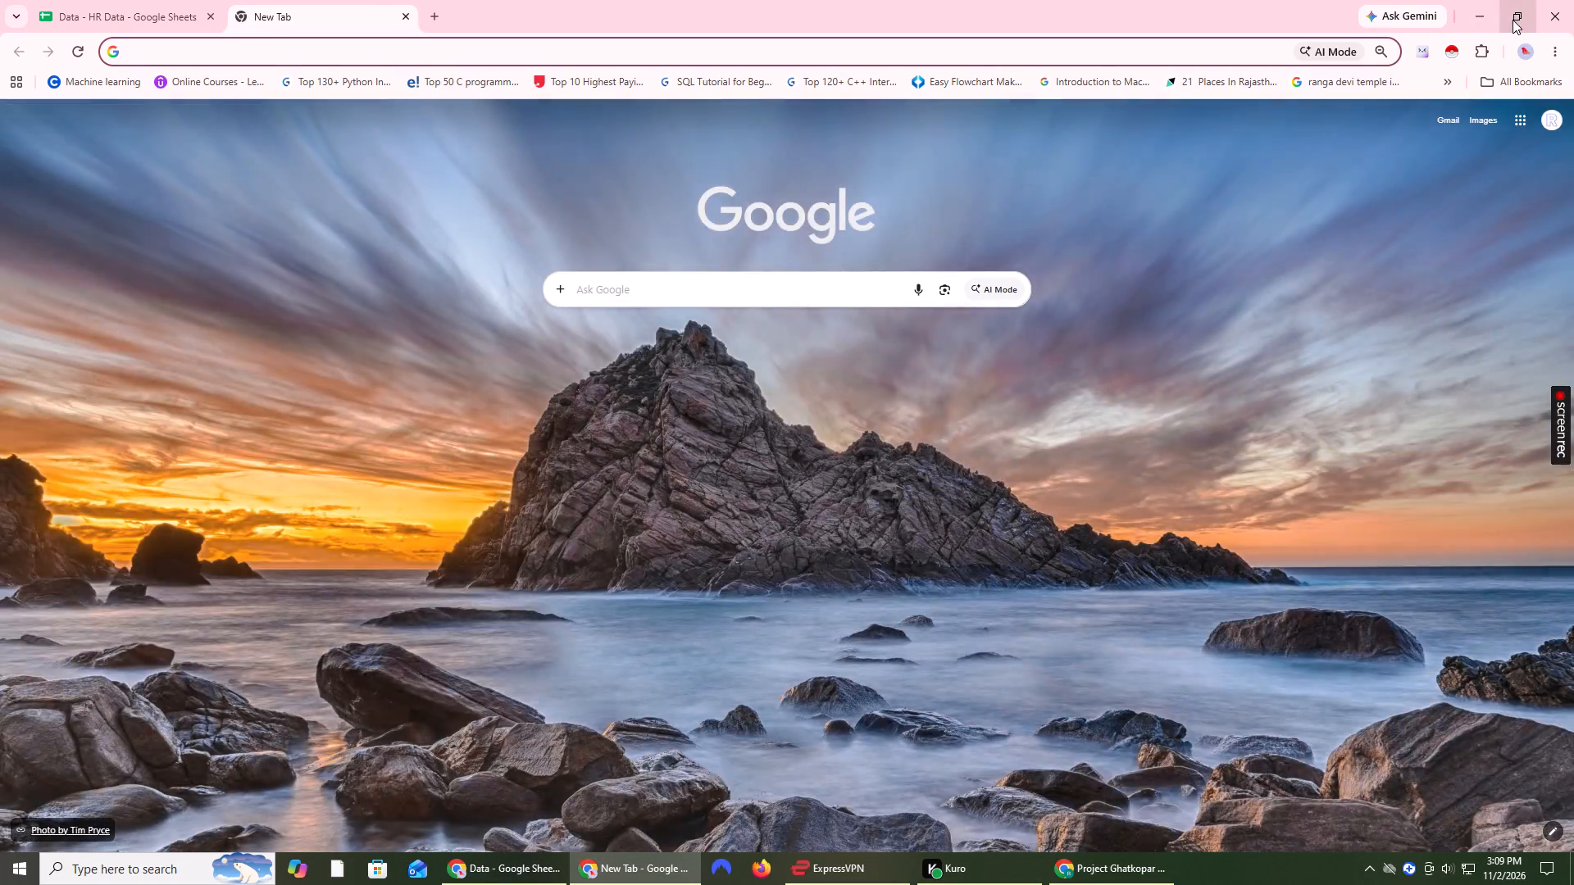
# Shrink the new-tab browser window from full screen and bring it up over the Project Ghatkopar Consultant Tasks spreadsheet.
pyautogui.click(1513, 20)
pyautogui.click(1049, 156)
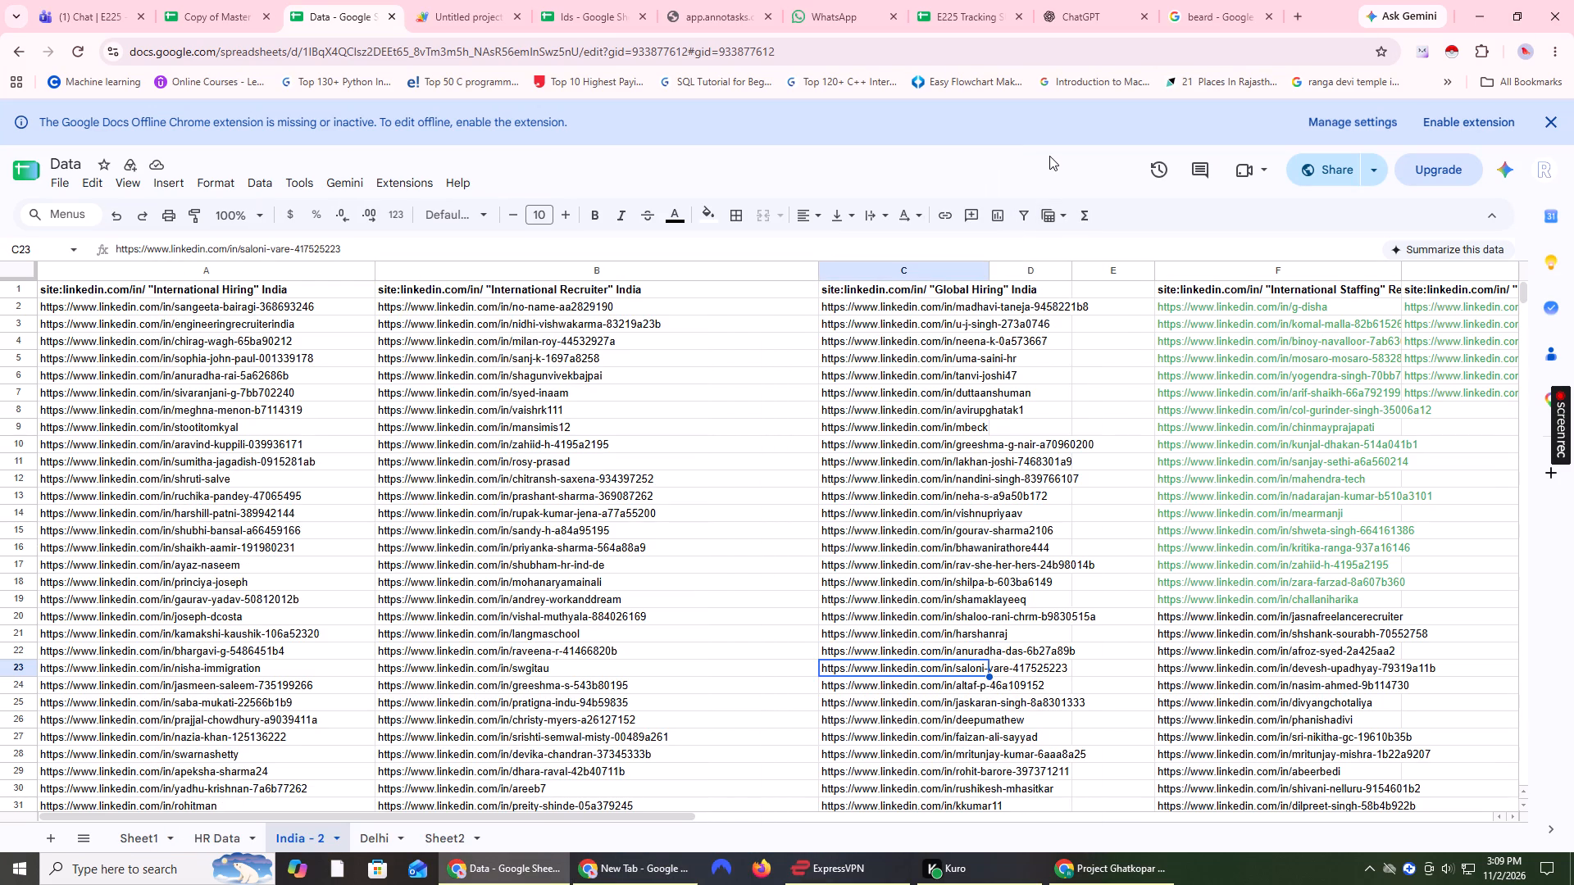
pyautogui.click(1101, 868)
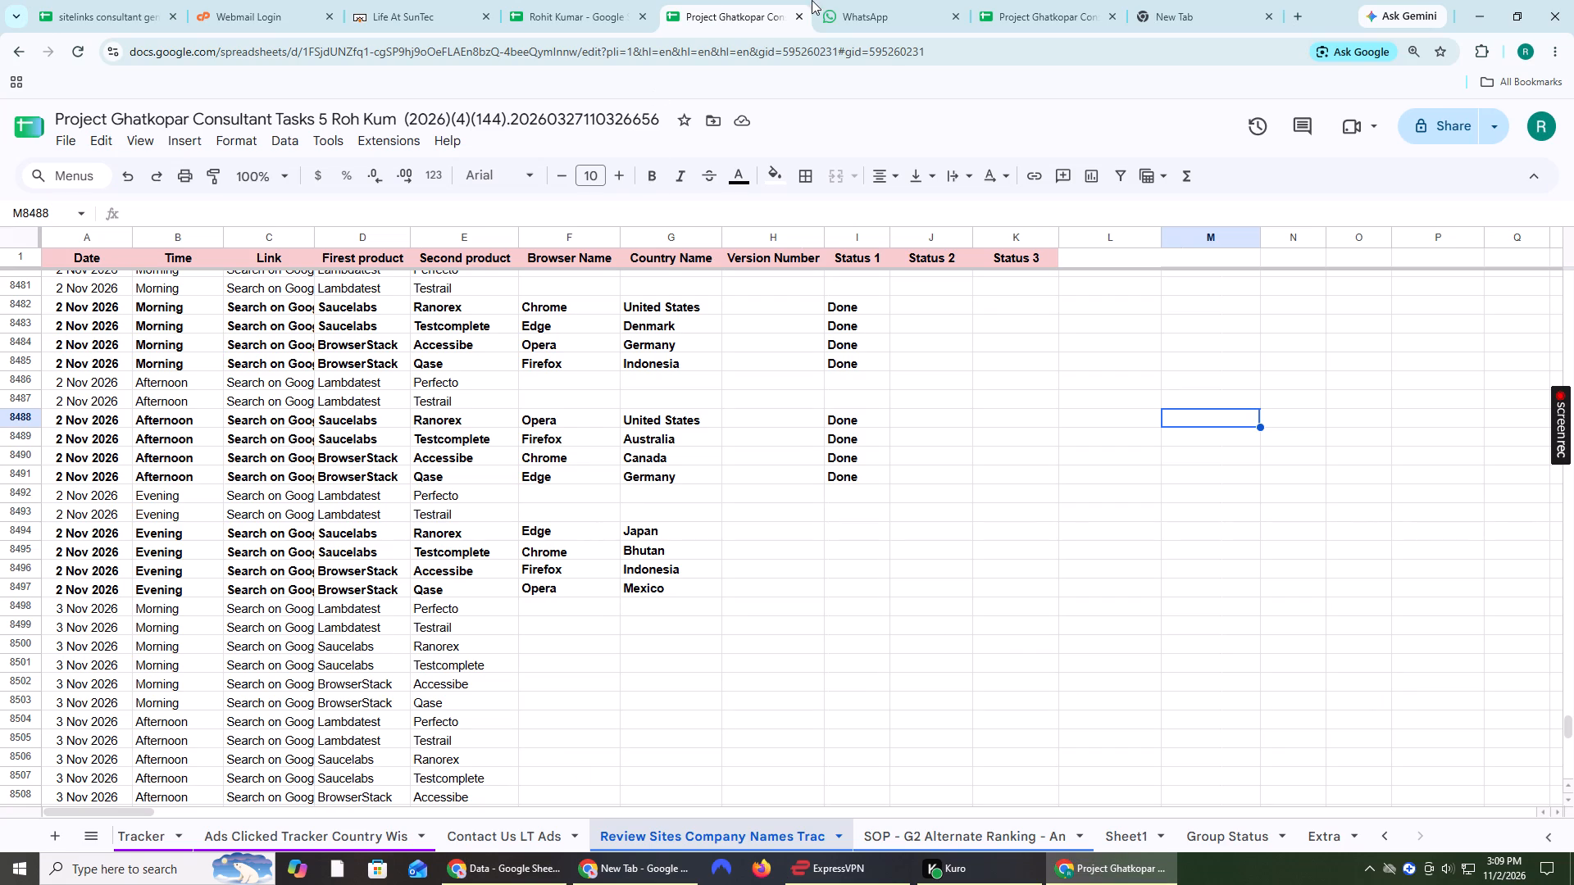
pyautogui.click(573, 0)
pyautogui.click(741, 0)
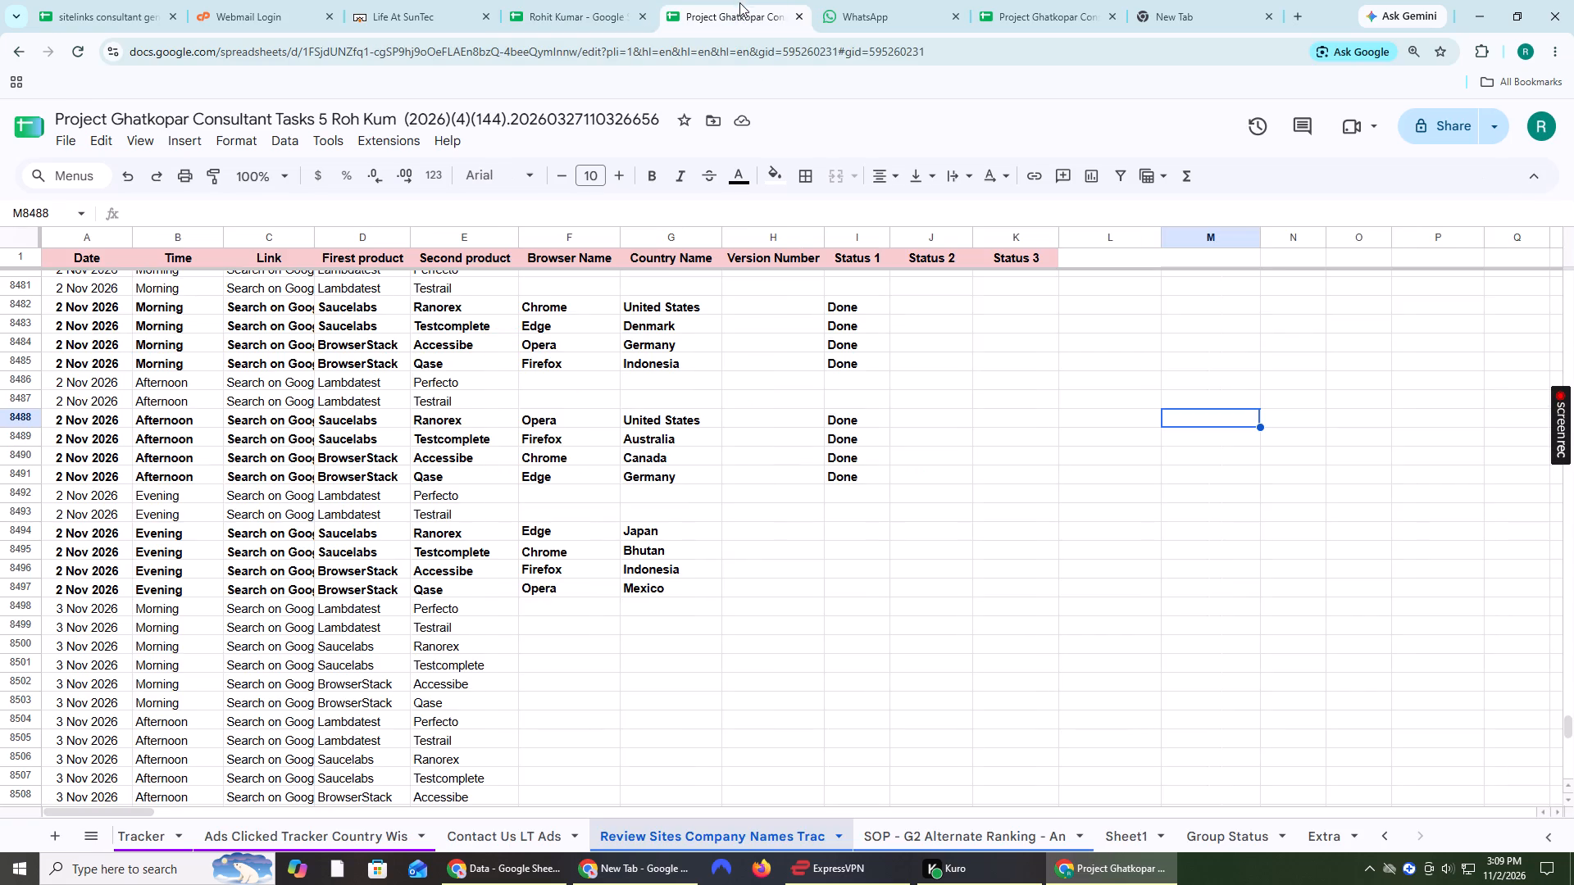
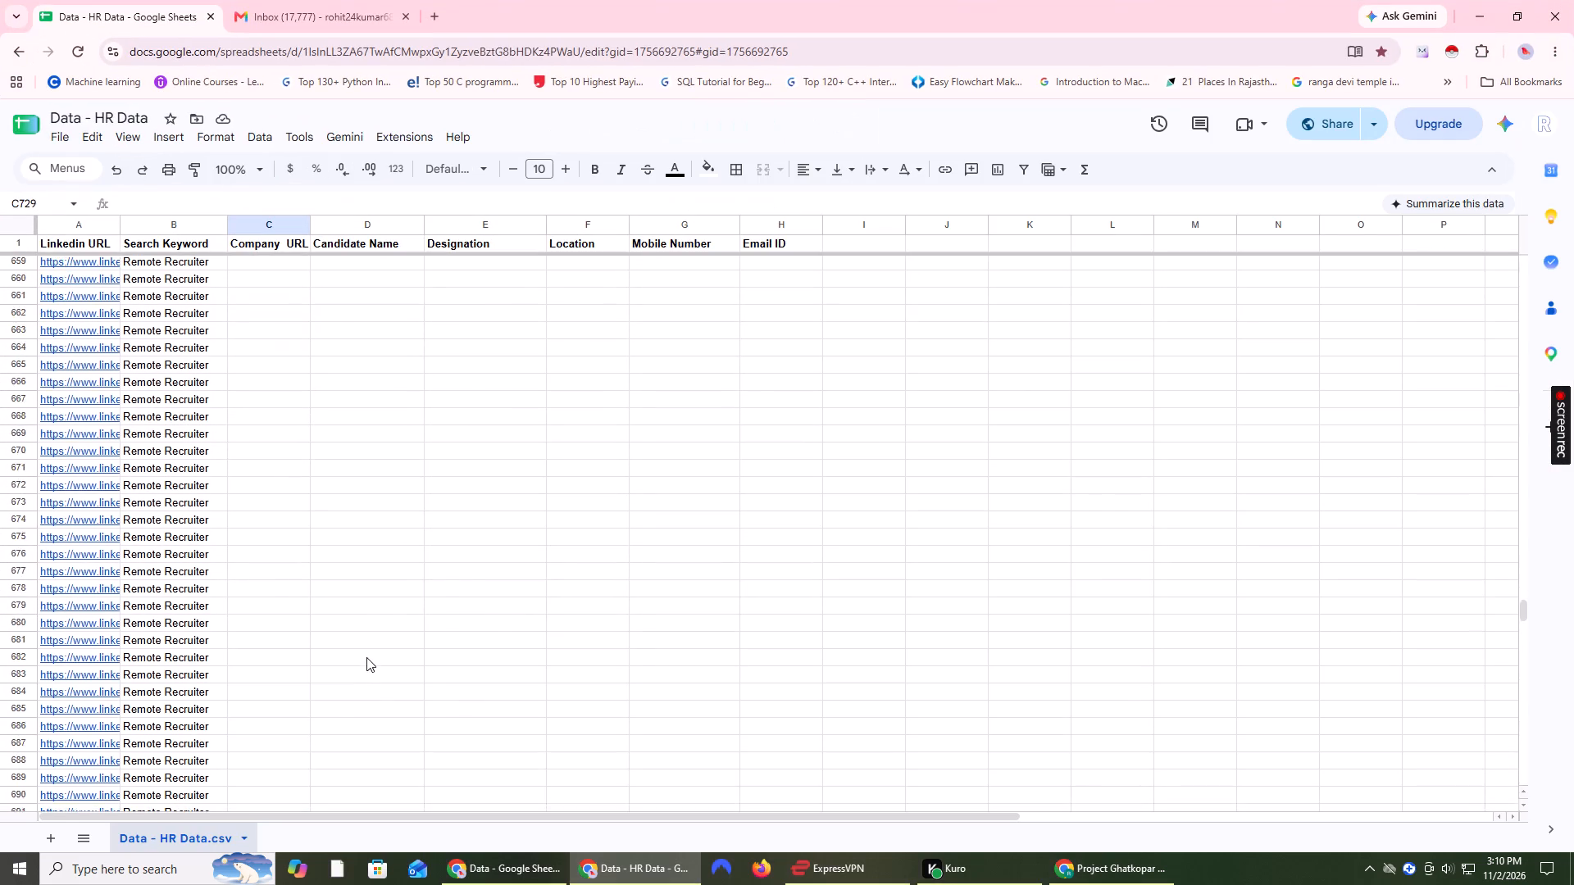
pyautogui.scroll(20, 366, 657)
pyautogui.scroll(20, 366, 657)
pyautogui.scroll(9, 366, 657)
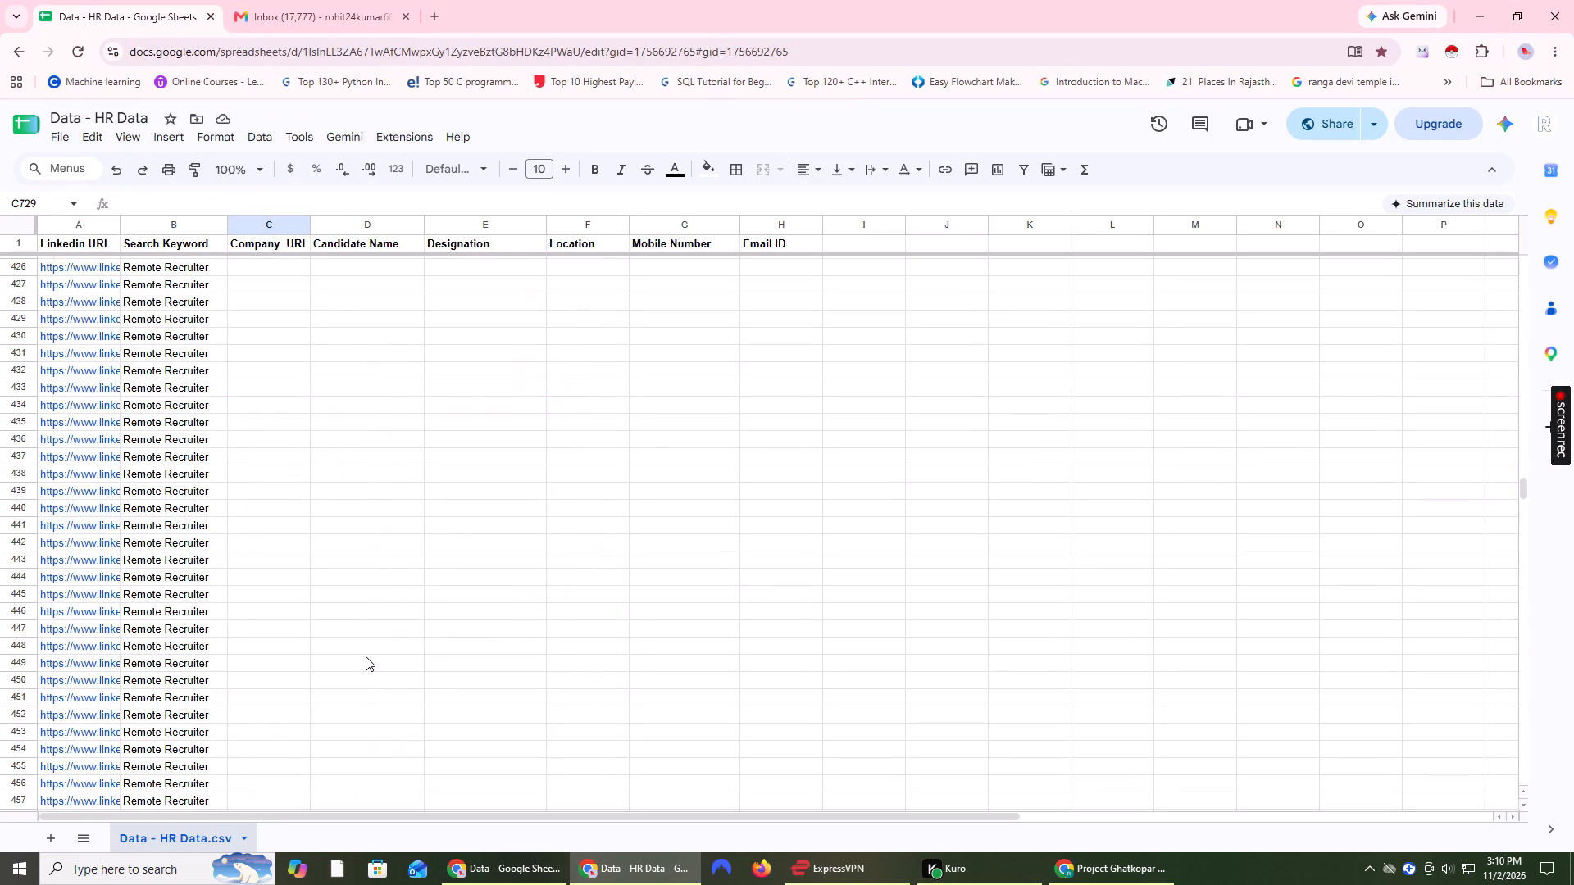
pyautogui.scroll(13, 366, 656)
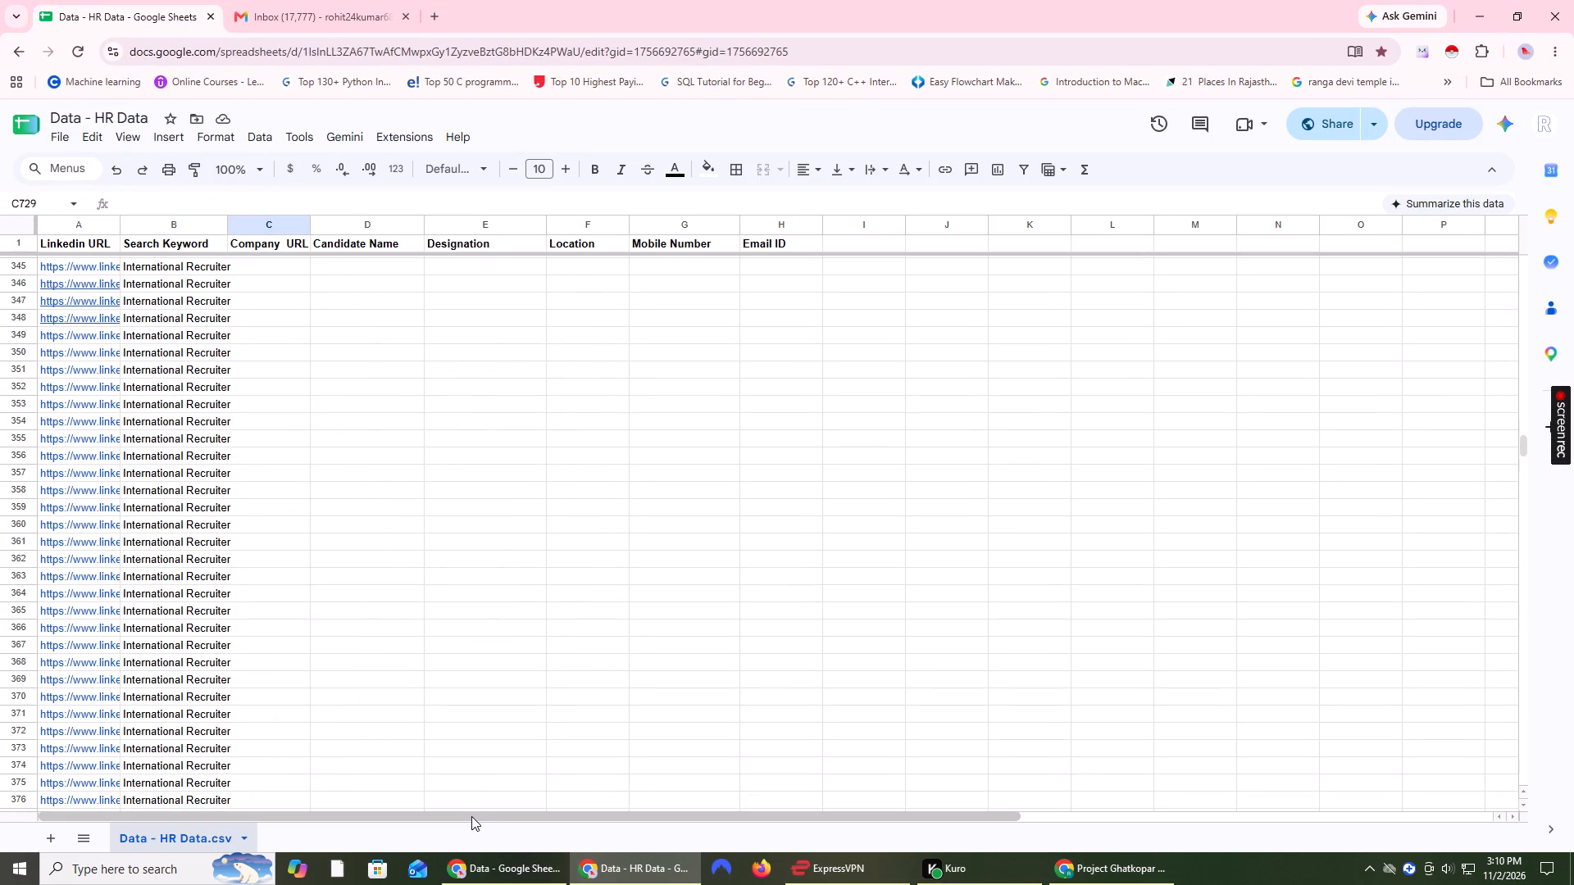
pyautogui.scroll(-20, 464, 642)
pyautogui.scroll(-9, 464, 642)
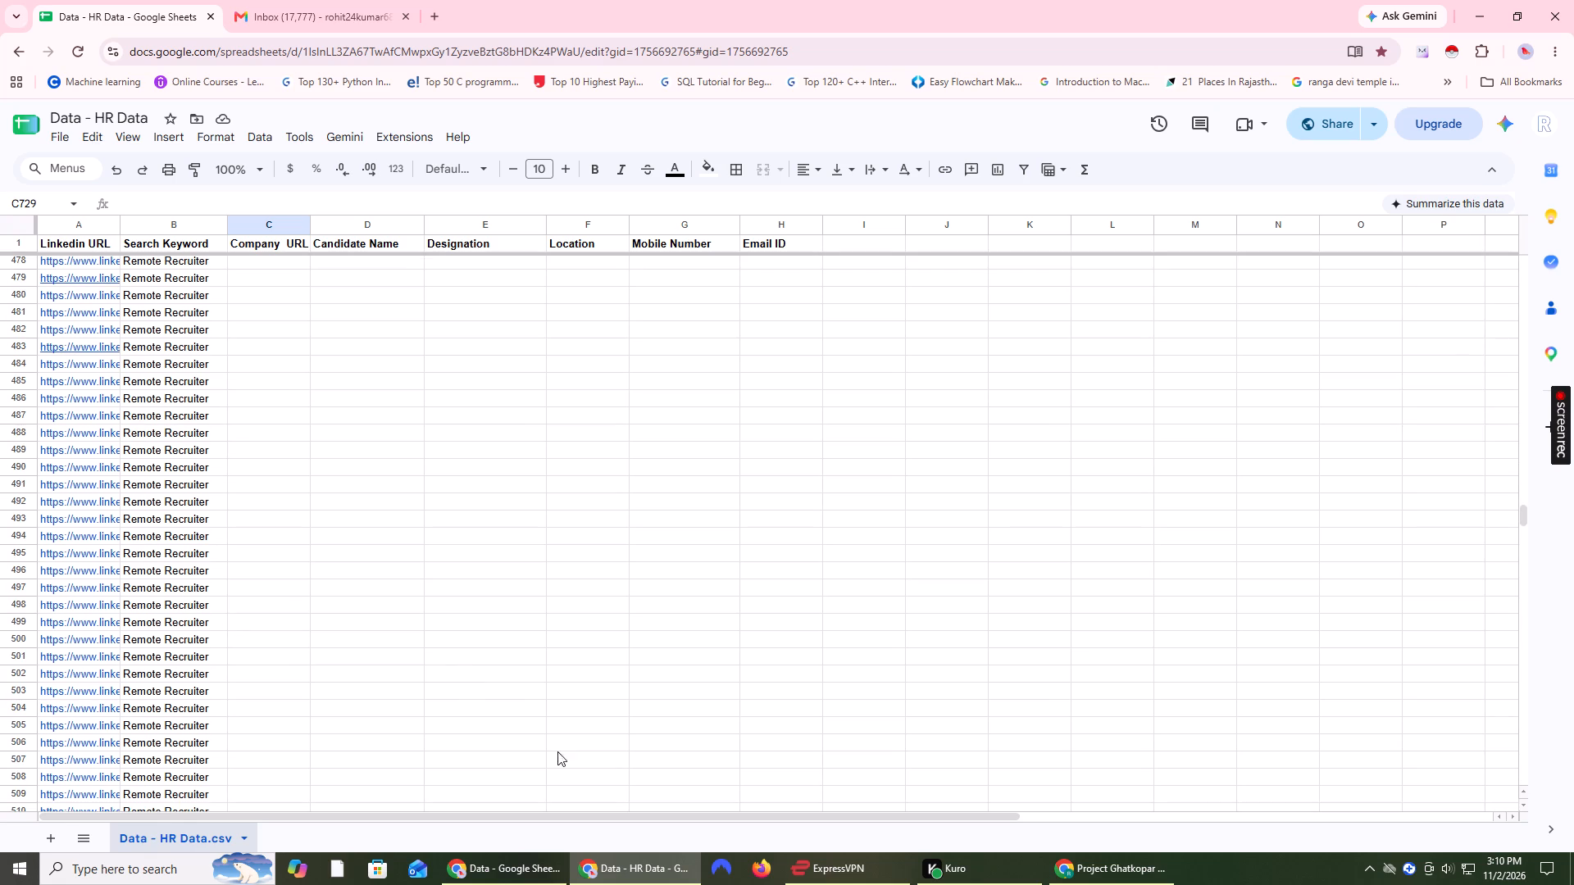
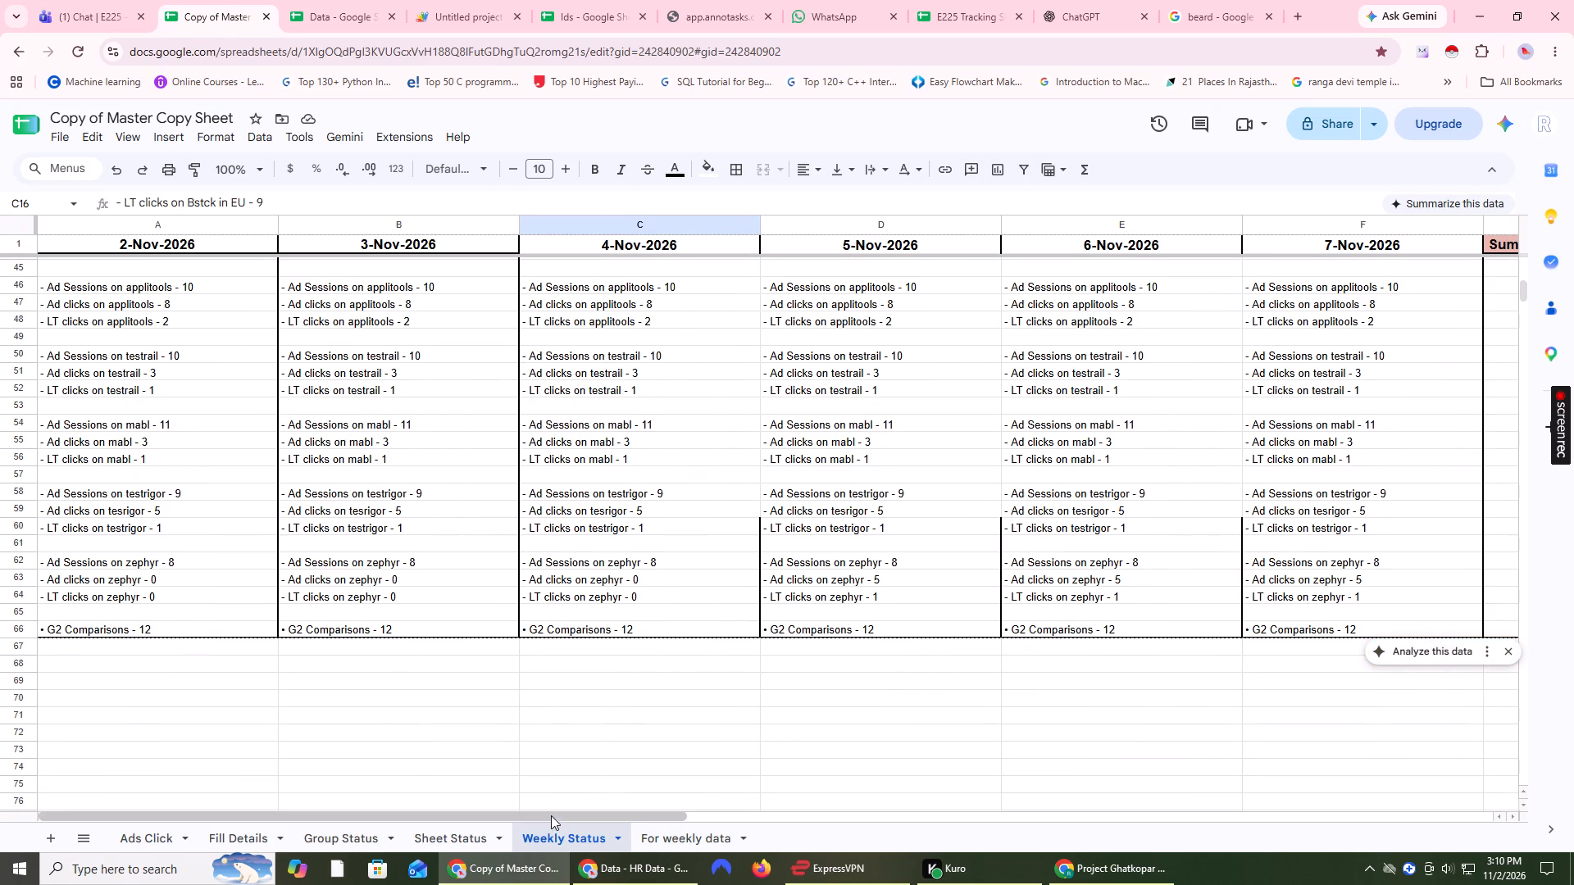
# Dismiss the data analysis suggestion beside the Full Status column in the Weekly Status sheet and select an empty cell.
pyautogui.moveTo(551, 815); pyautogui.dragTo(925, 799)
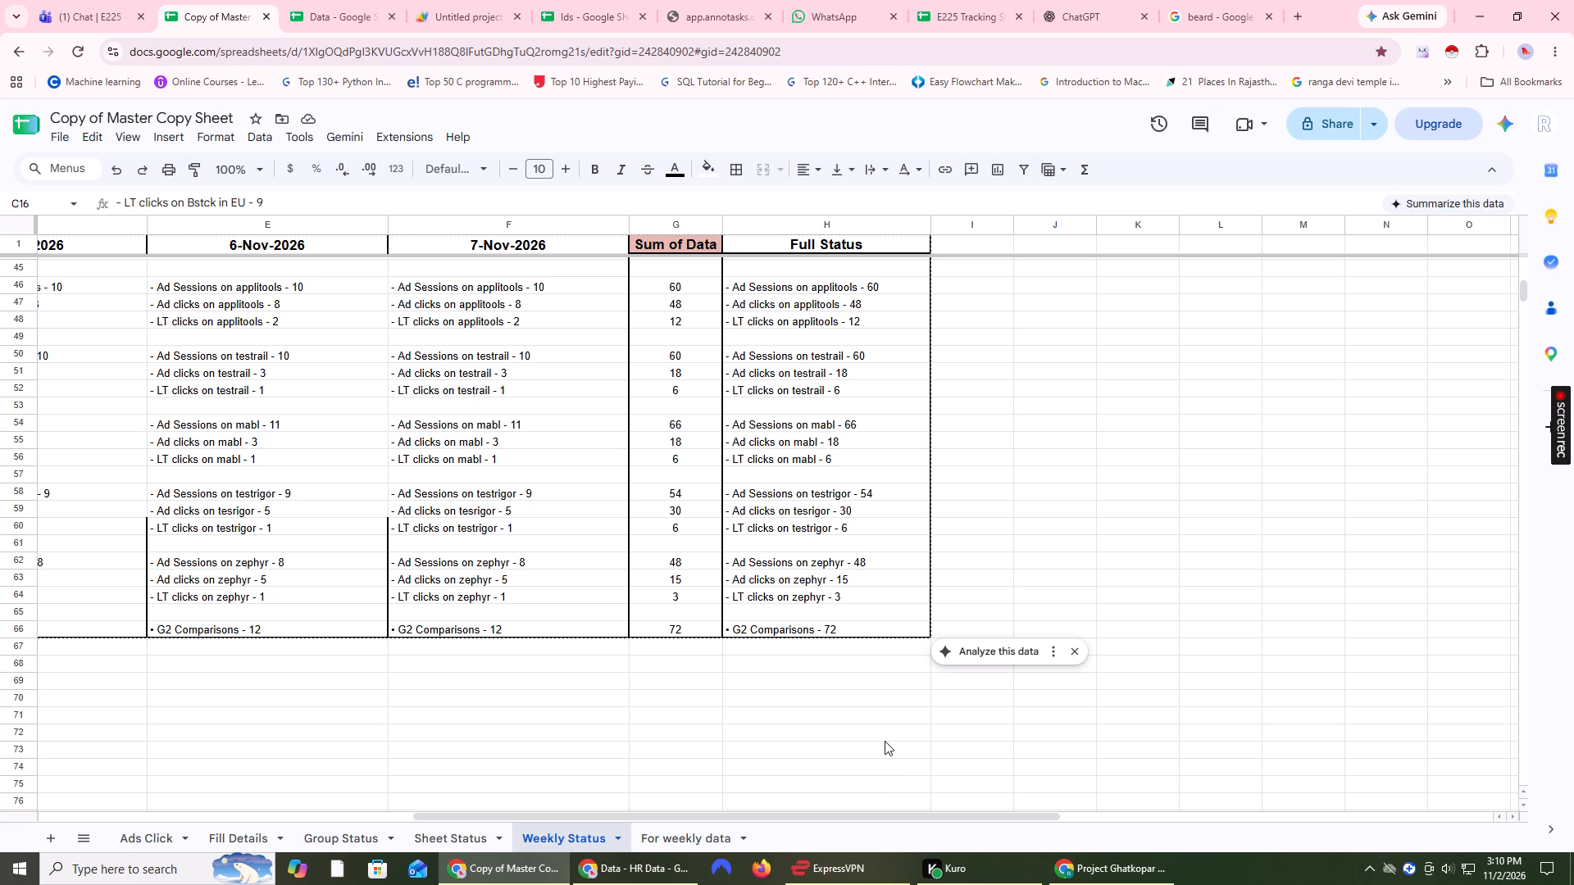
pyautogui.click(1070, 652)
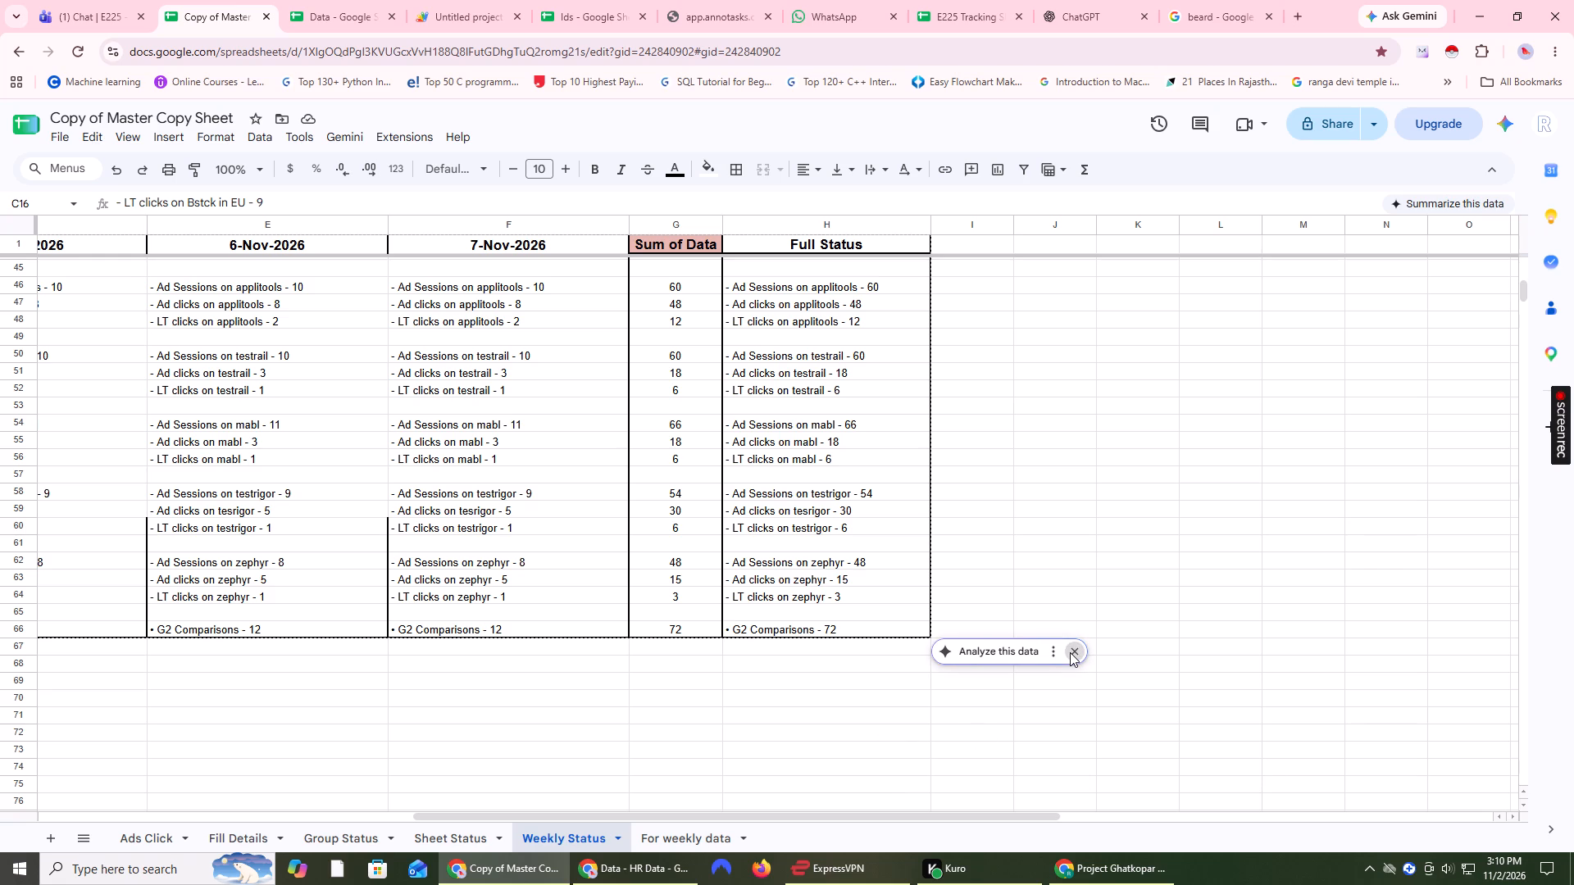
pyautogui.click(1071, 659)
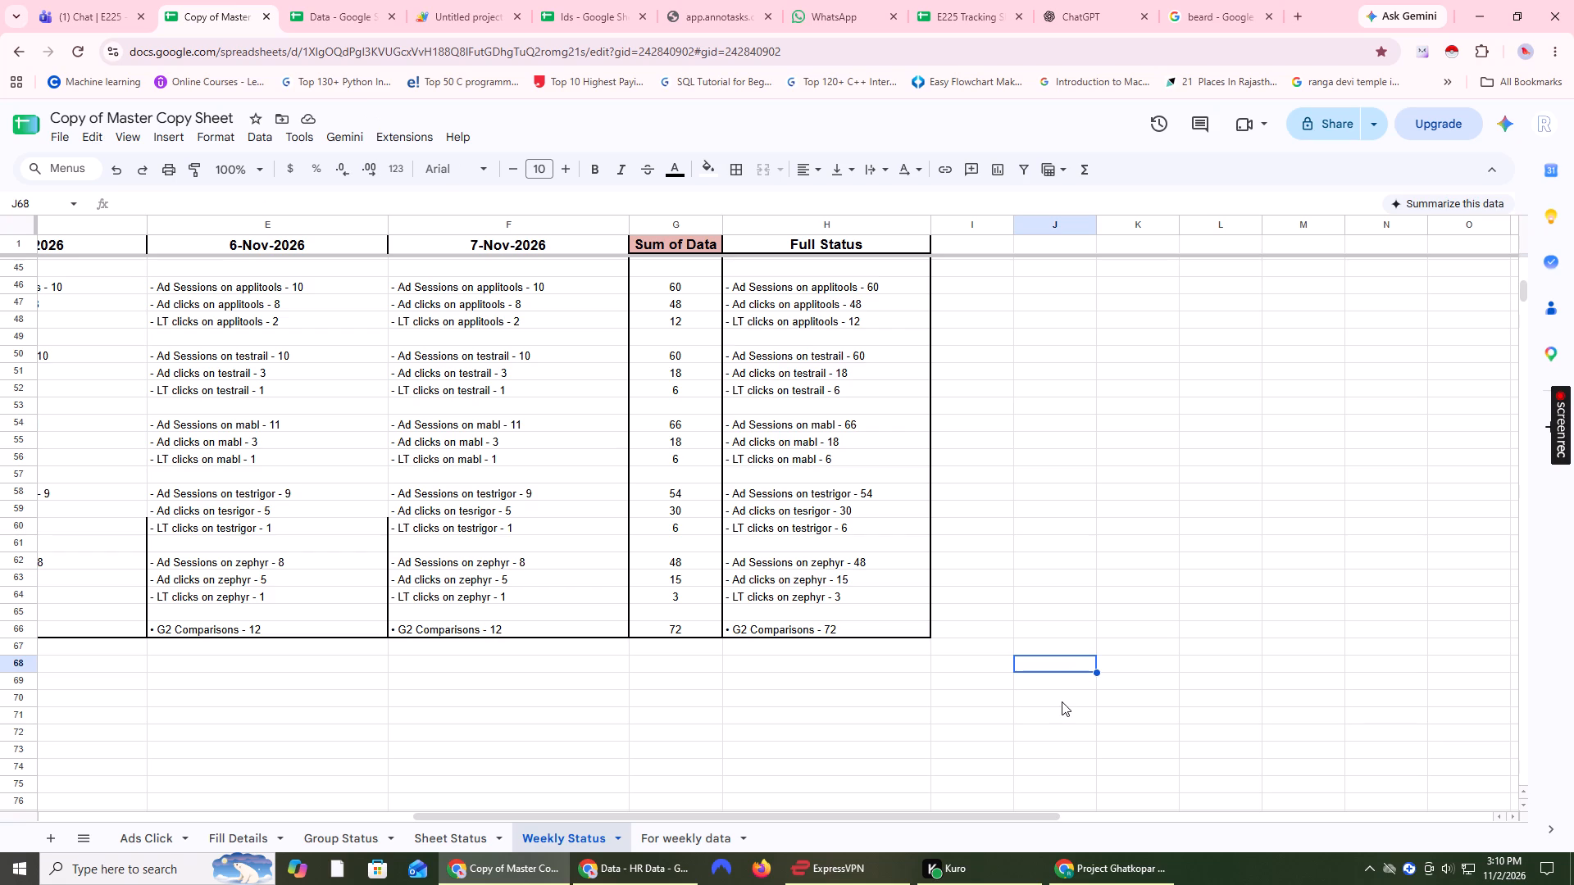
pyautogui.click(1037, 474)
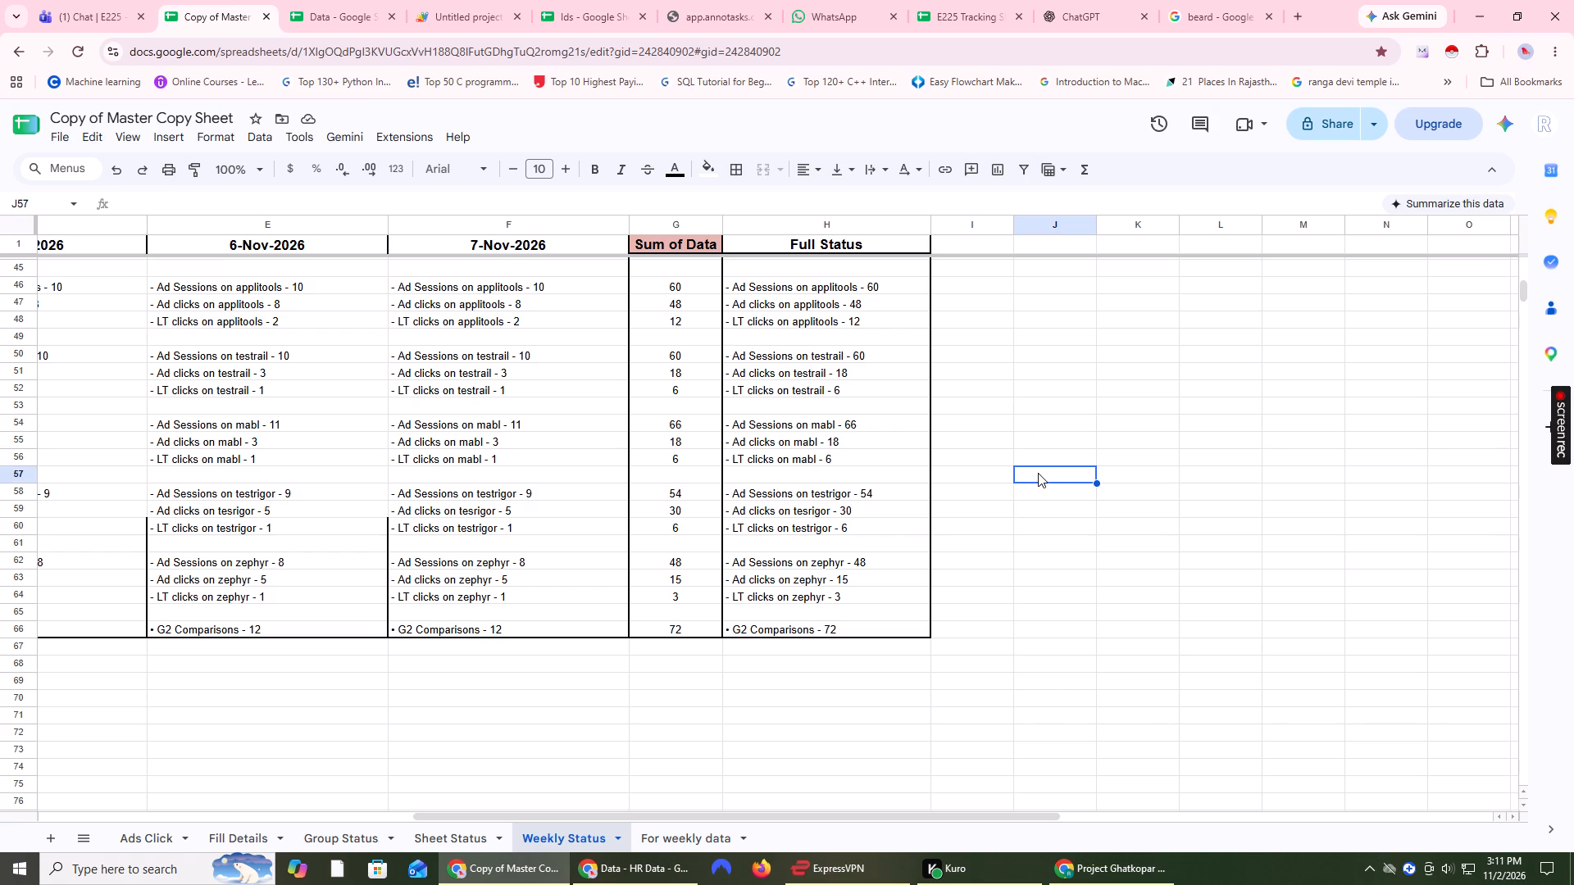
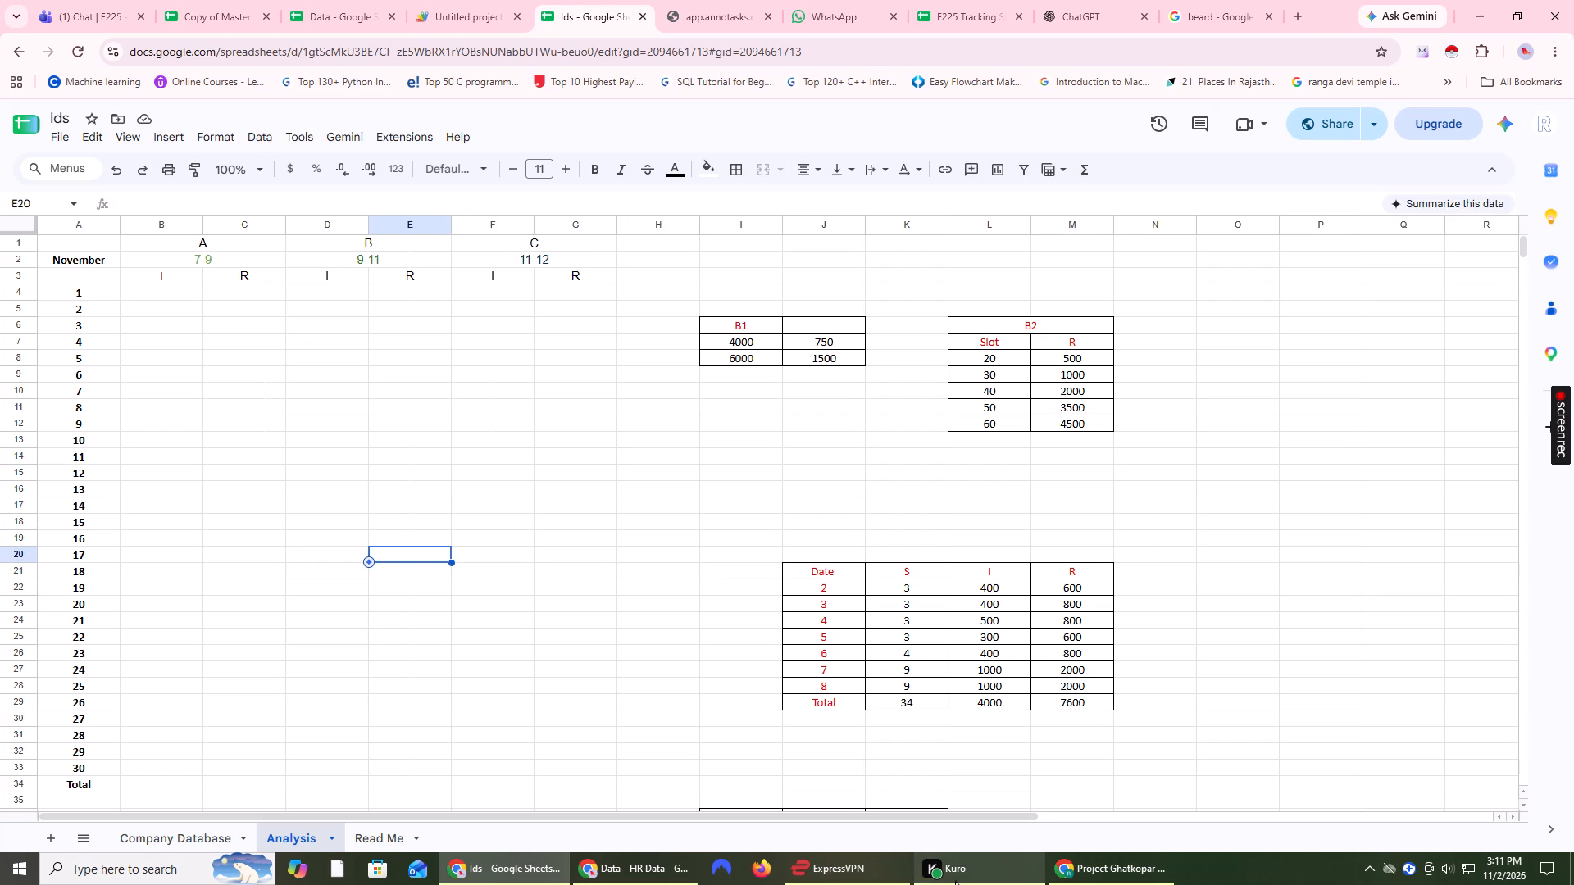
# Change the text colour of the I and R headings in B3:G3 of the Analysis sheet to red.
pyautogui.click(502, 376)
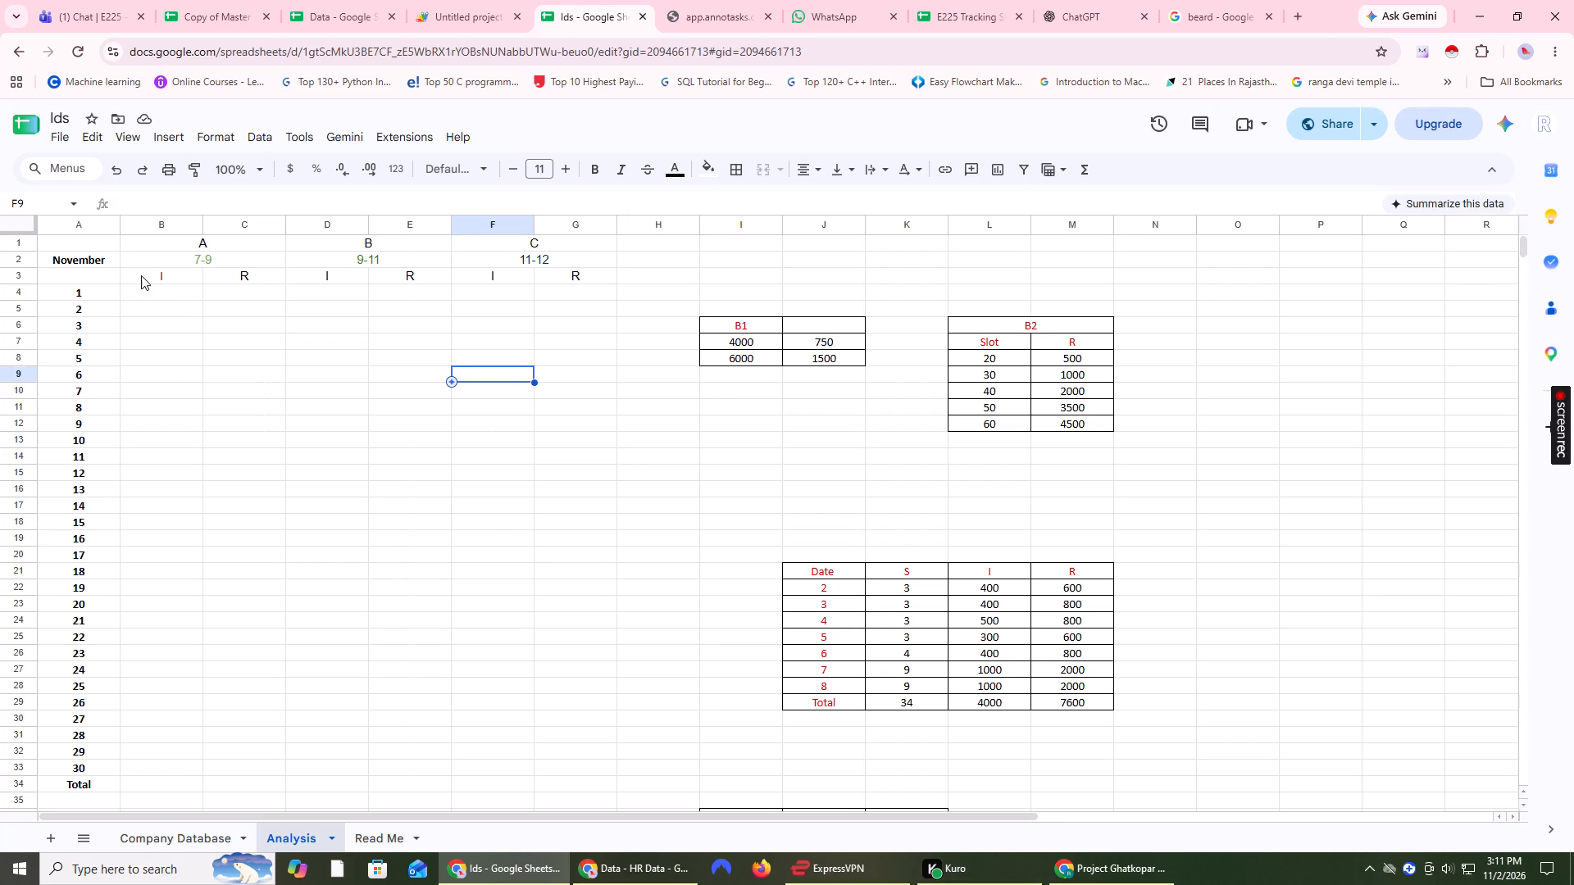
pyautogui.click(141, 275)
pyautogui.hotkey('shift', 'Right')
pyautogui.hotkey('shift', 'Right')
pyautogui.hotkey('shift', 'Right')
pyautogui.hotkey('shift', 'Right')
pyautogui.hotkey('shift', 'Right')
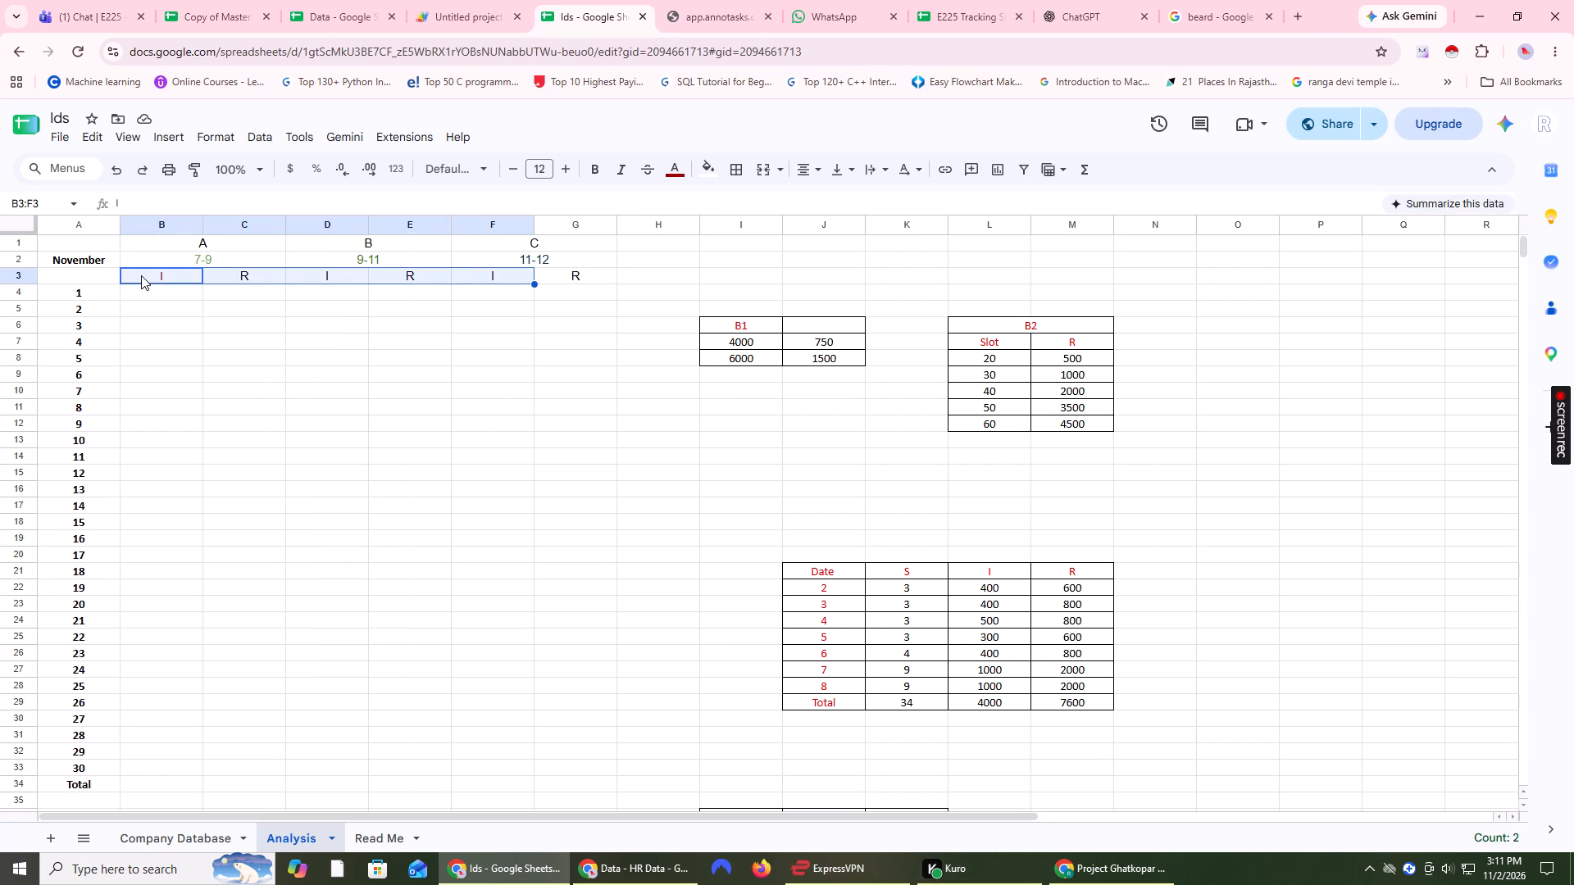
pyautogui.click(676, 172)
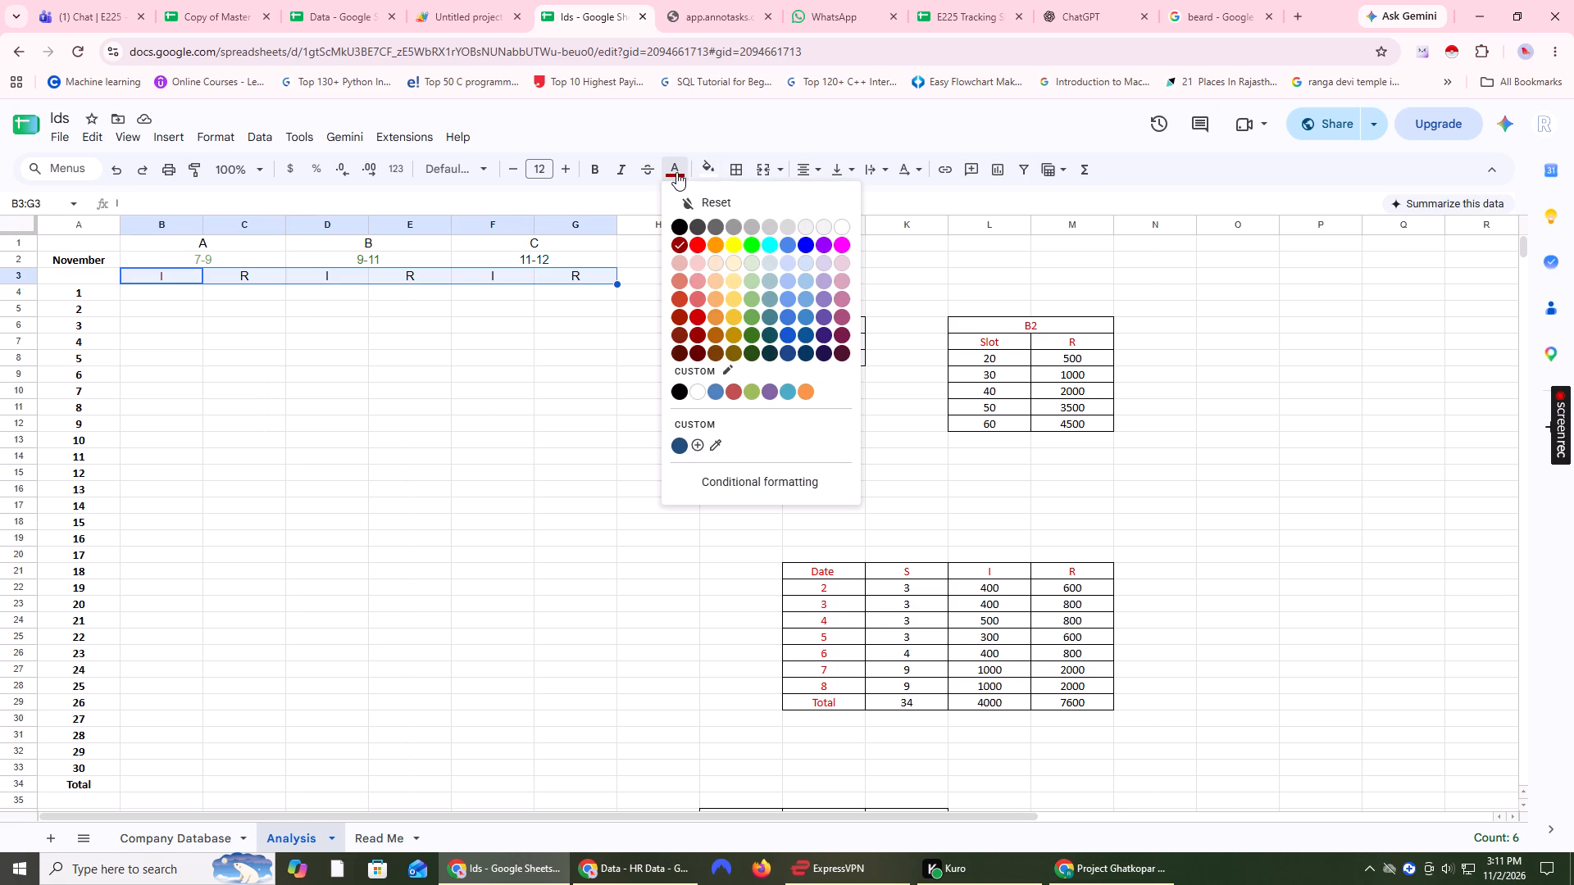
pyautogui.click(700, 243)
pyautogui.click(418, 421)
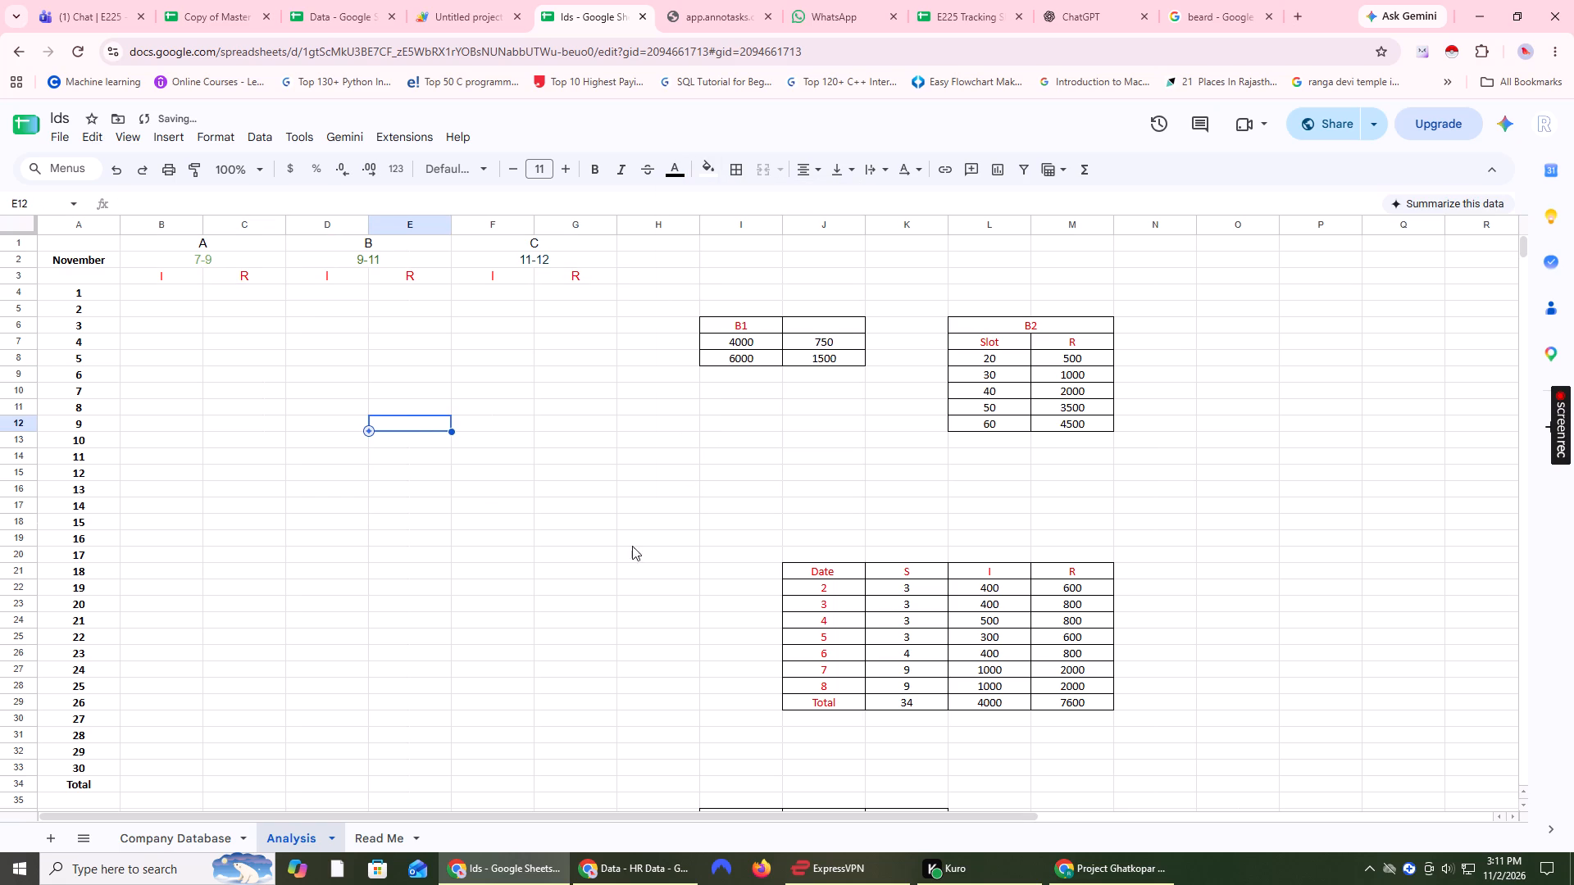
pyautogui.click(403, 338)
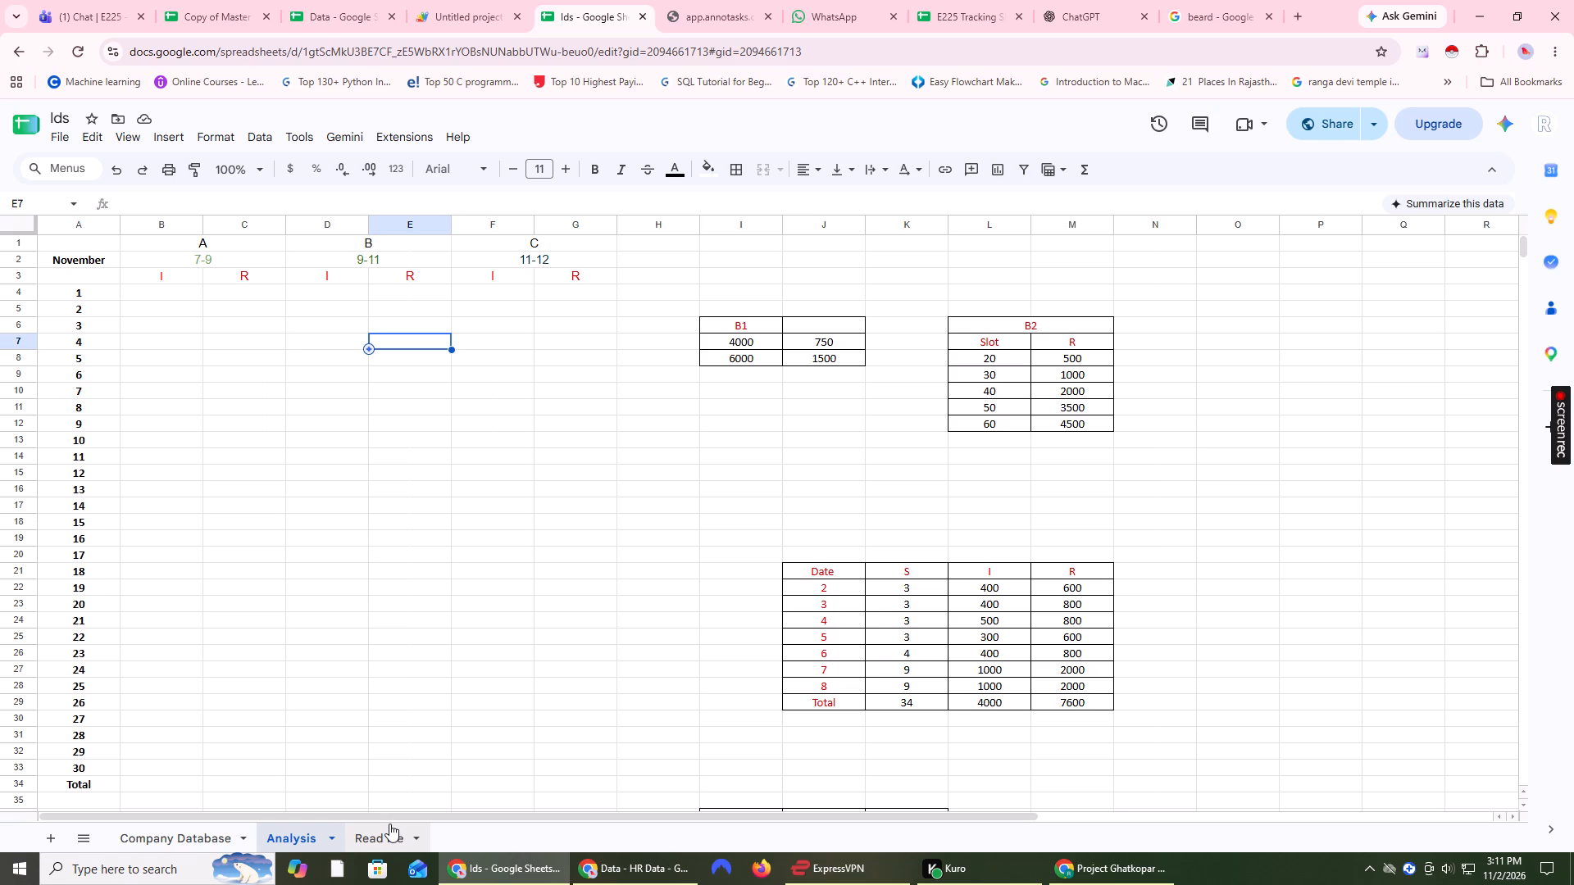
pyautogui.click(439, 571)
# Switch to the E225 Tracking Sheet and locate where the October entries end and the undated November rows begin in Shift Tracker.
pyautogui.click(947, 0)
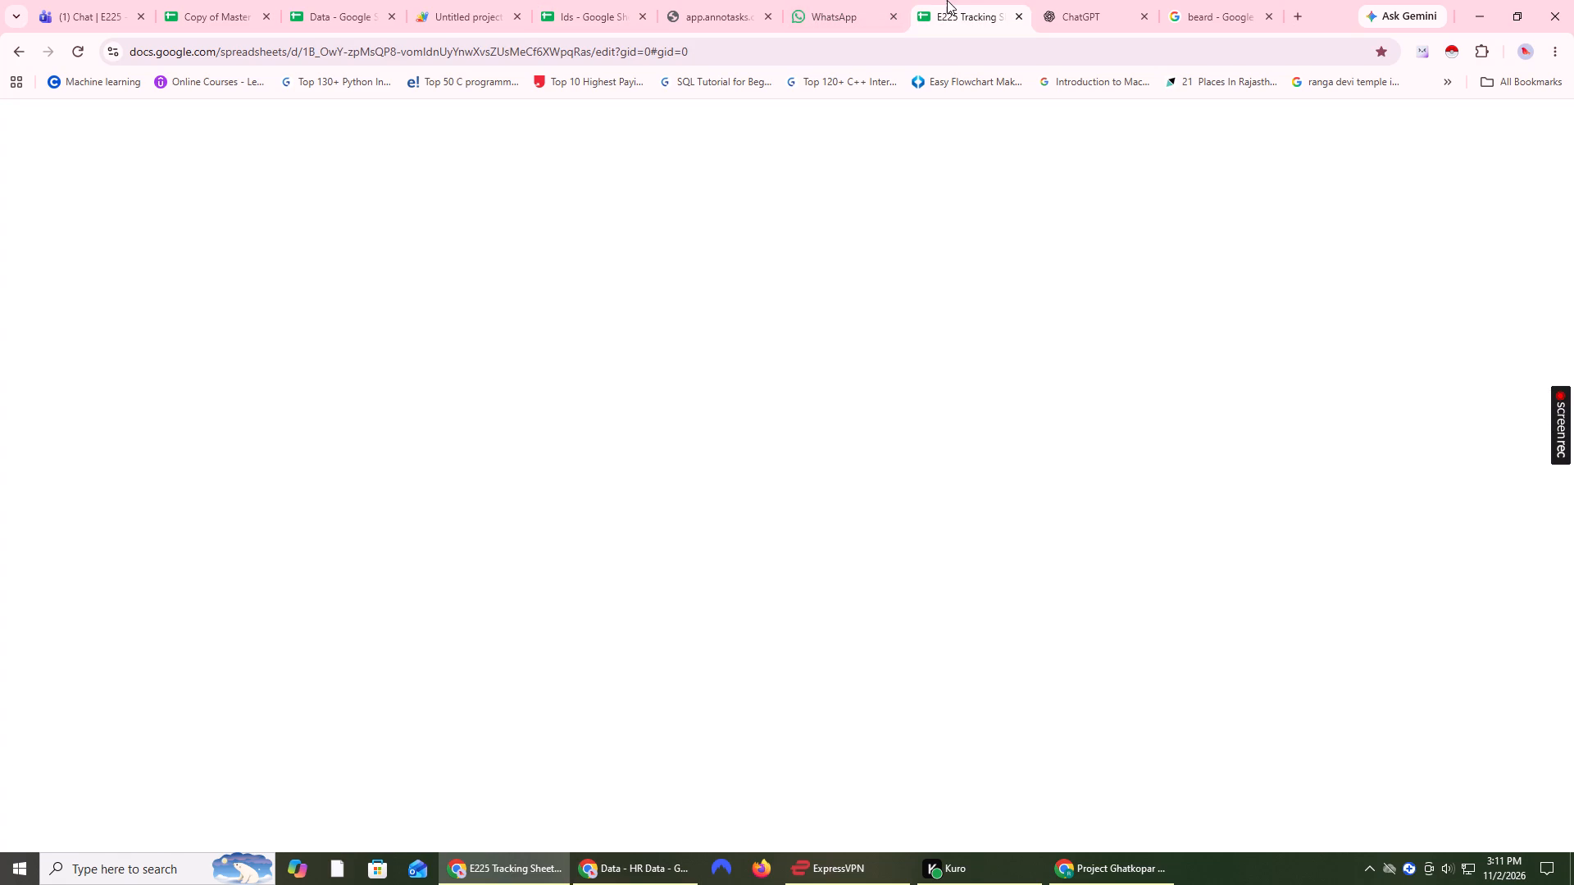
pyautogui.click(835, 480)
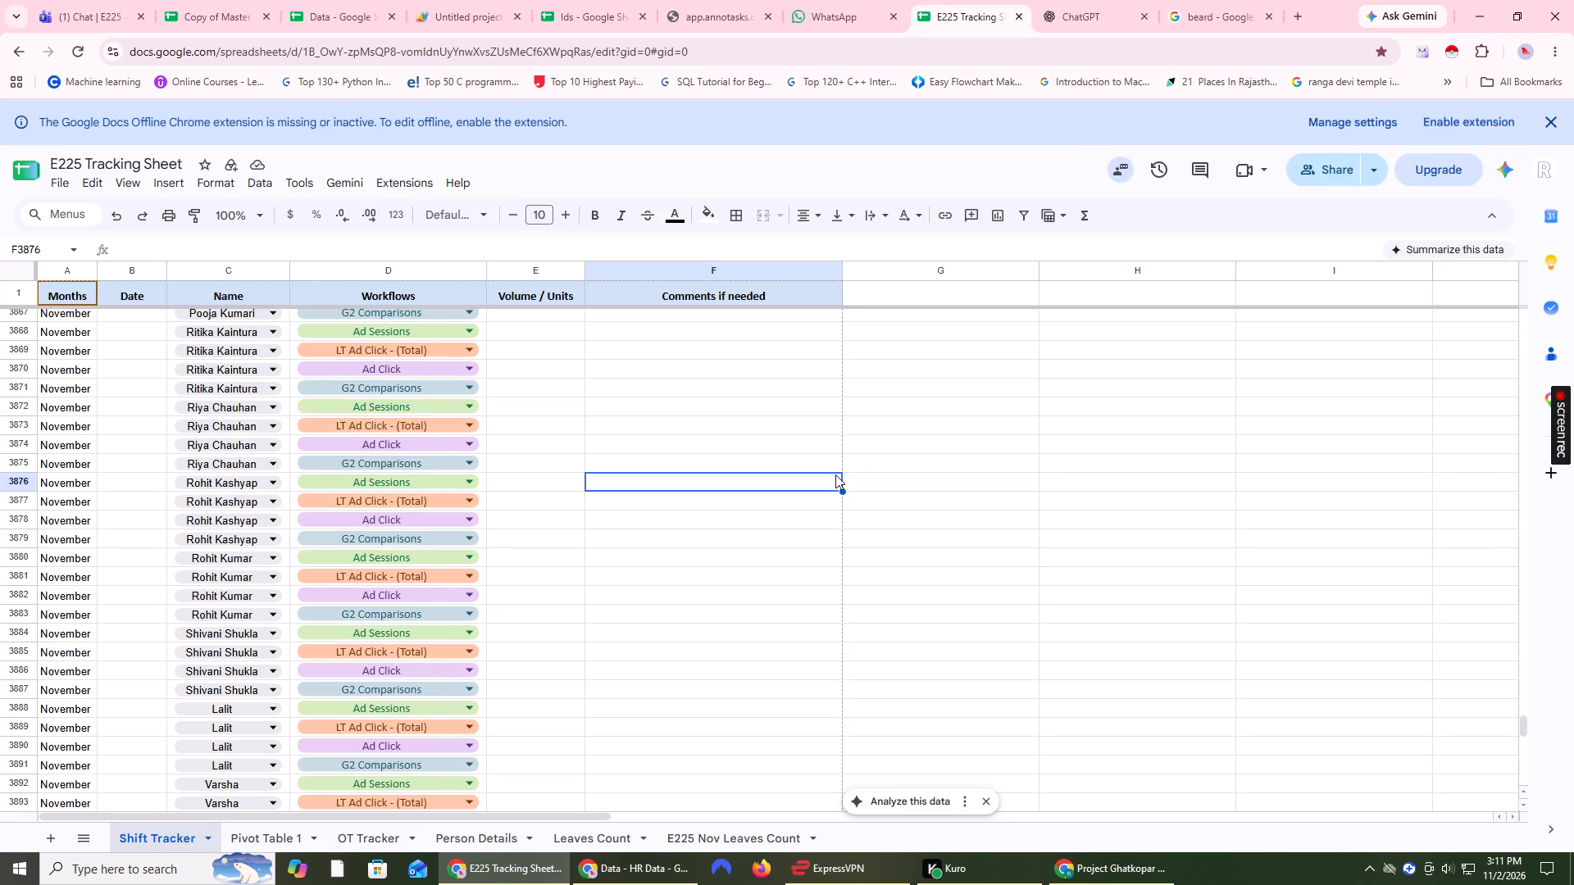
pyautogui.scroll(11, 835, 474)
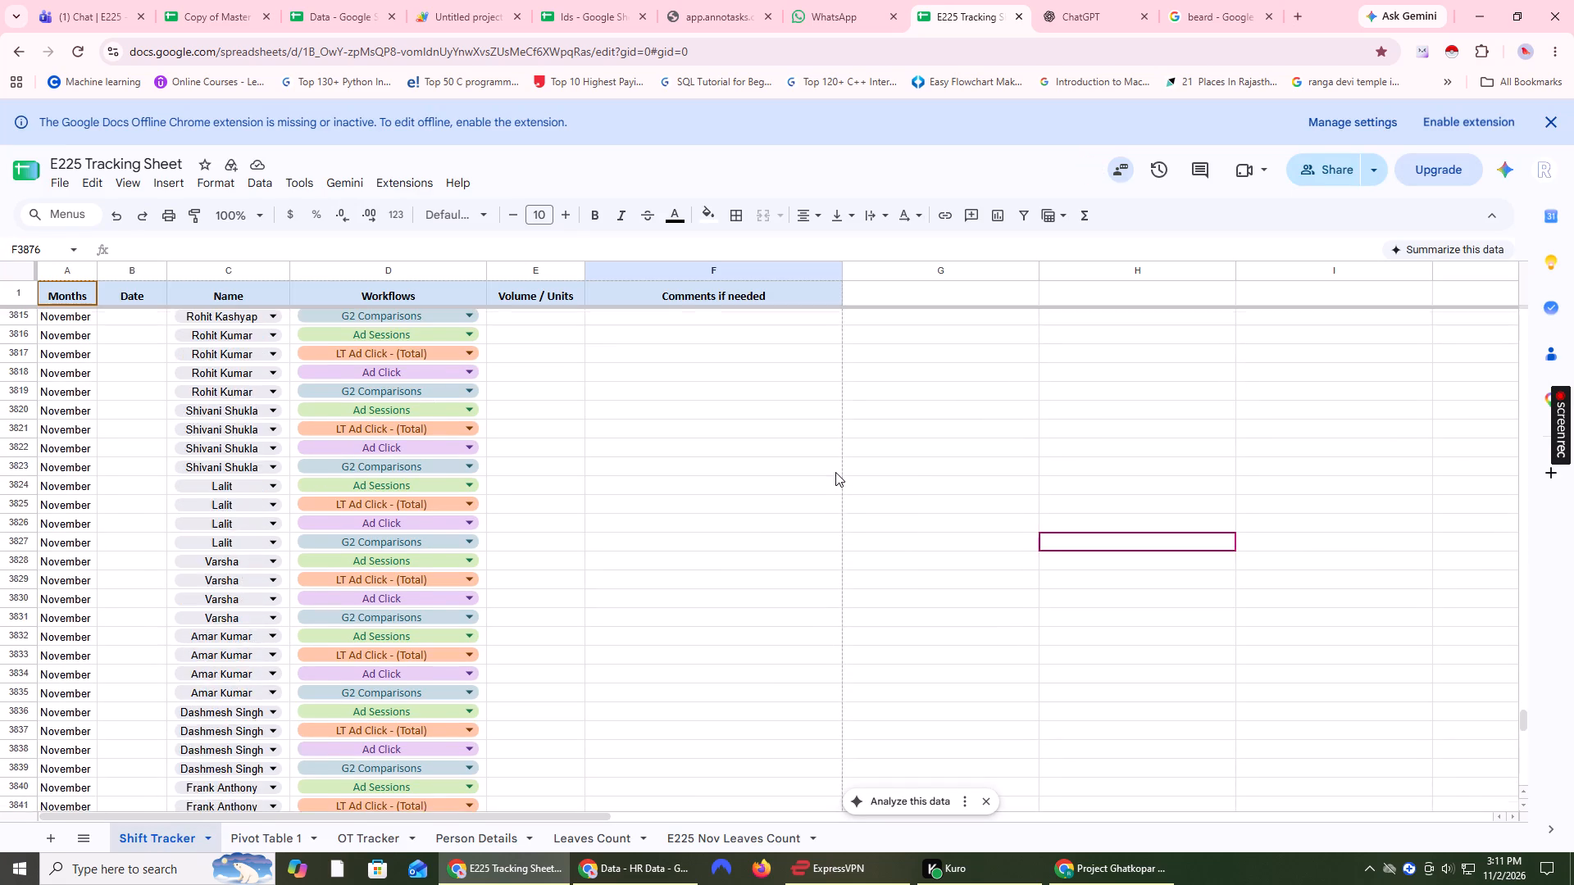
pyautogui.scroll(18, 835, 472)
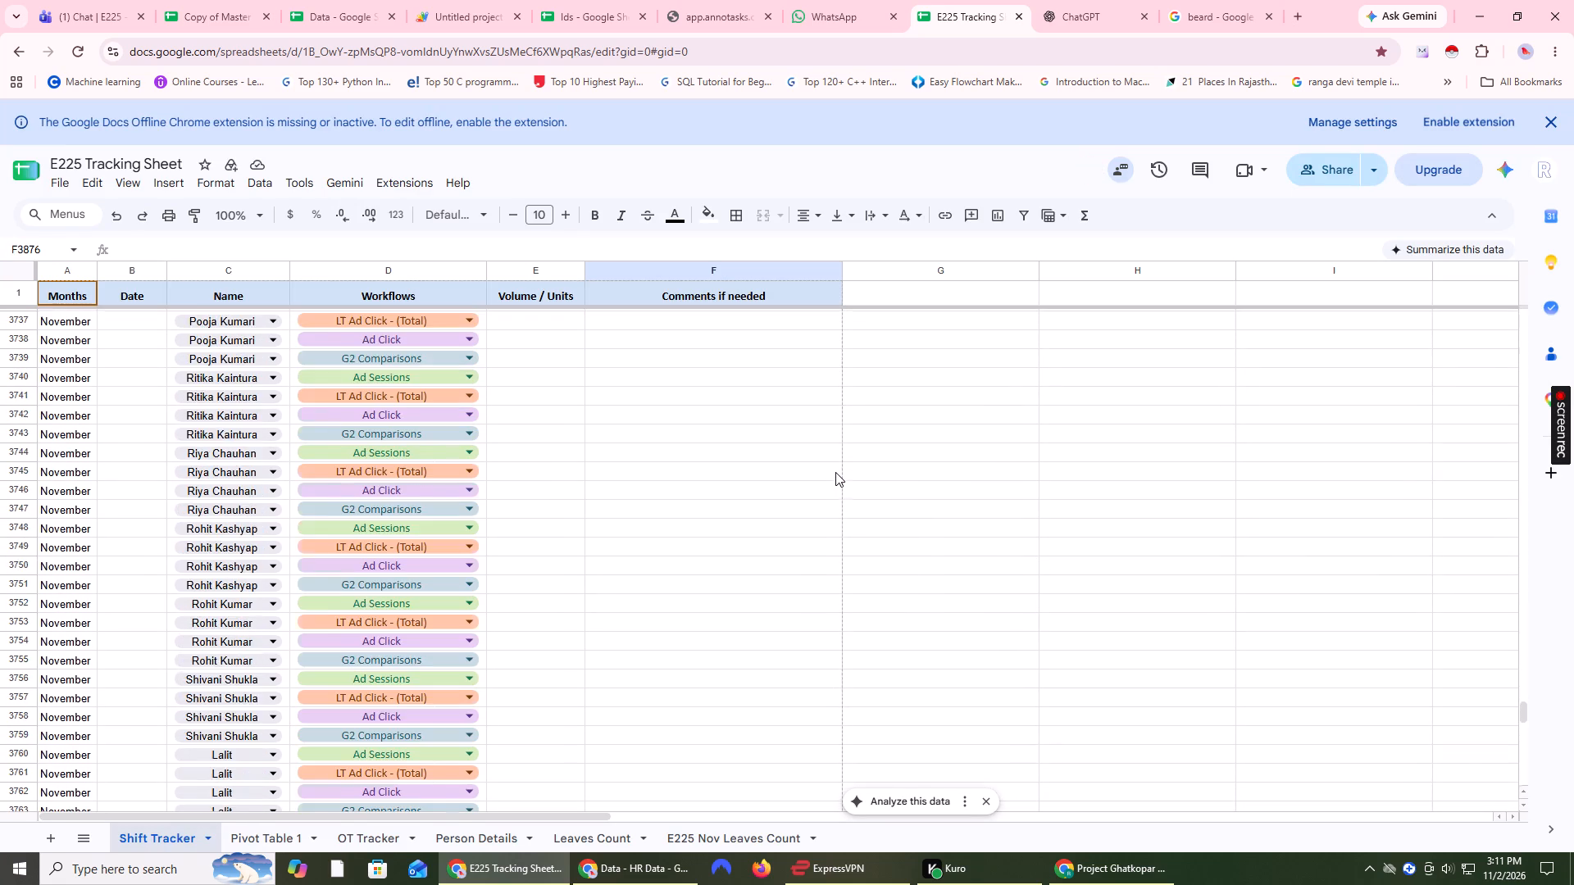
pyautogui.scroll(13, 835, 472)
pyautogui.scroll(16, 834, 468)
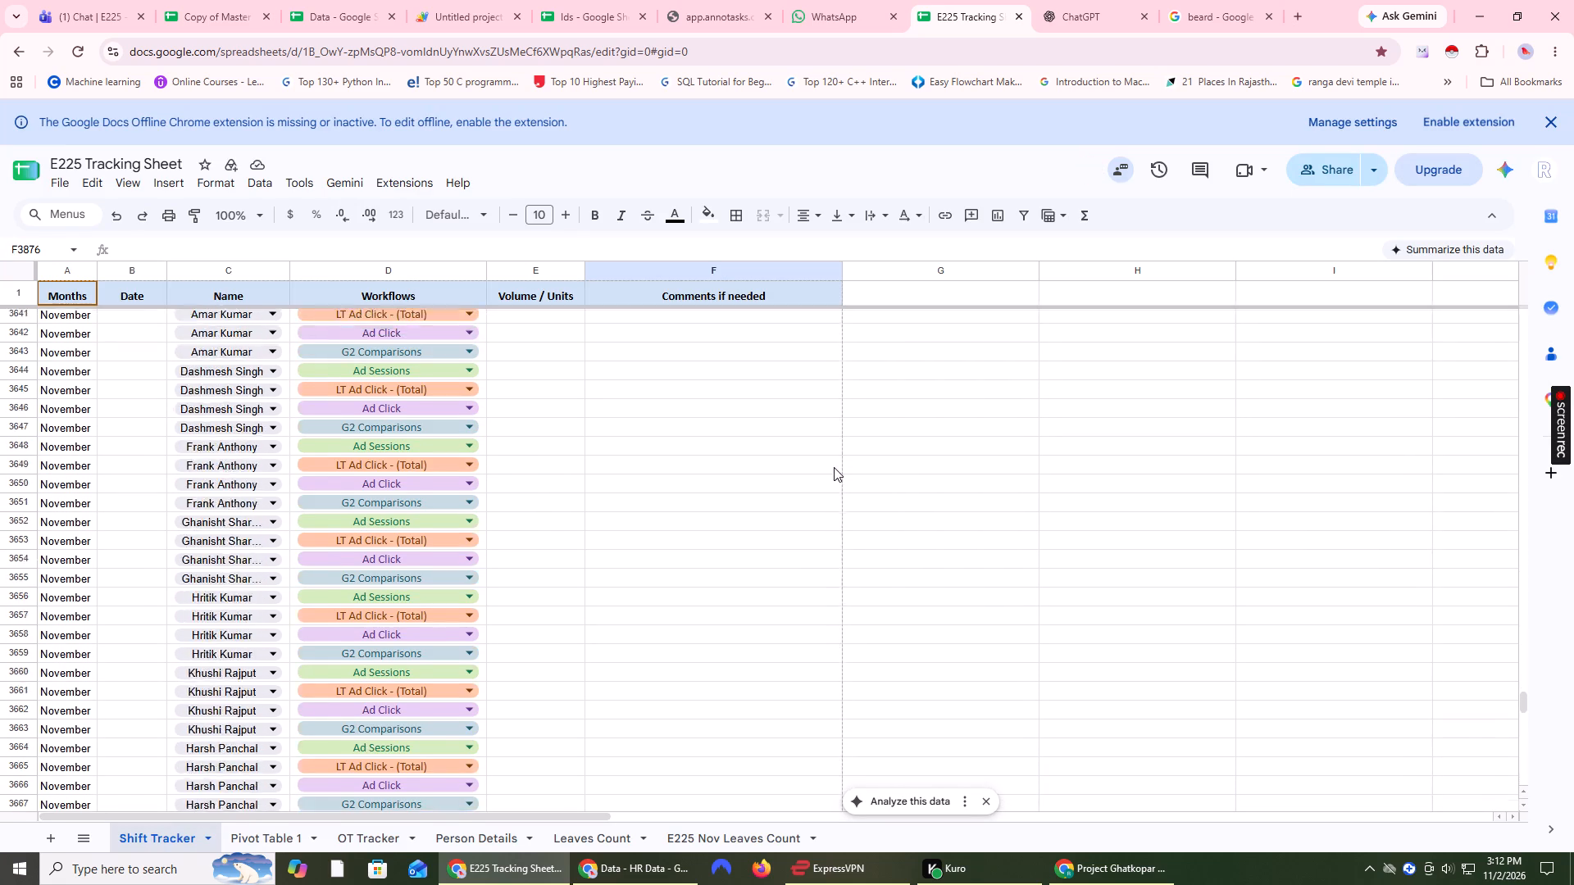
pyautogui.moveTo(1525, 705); pyautogui.dragTo(1527, 570)
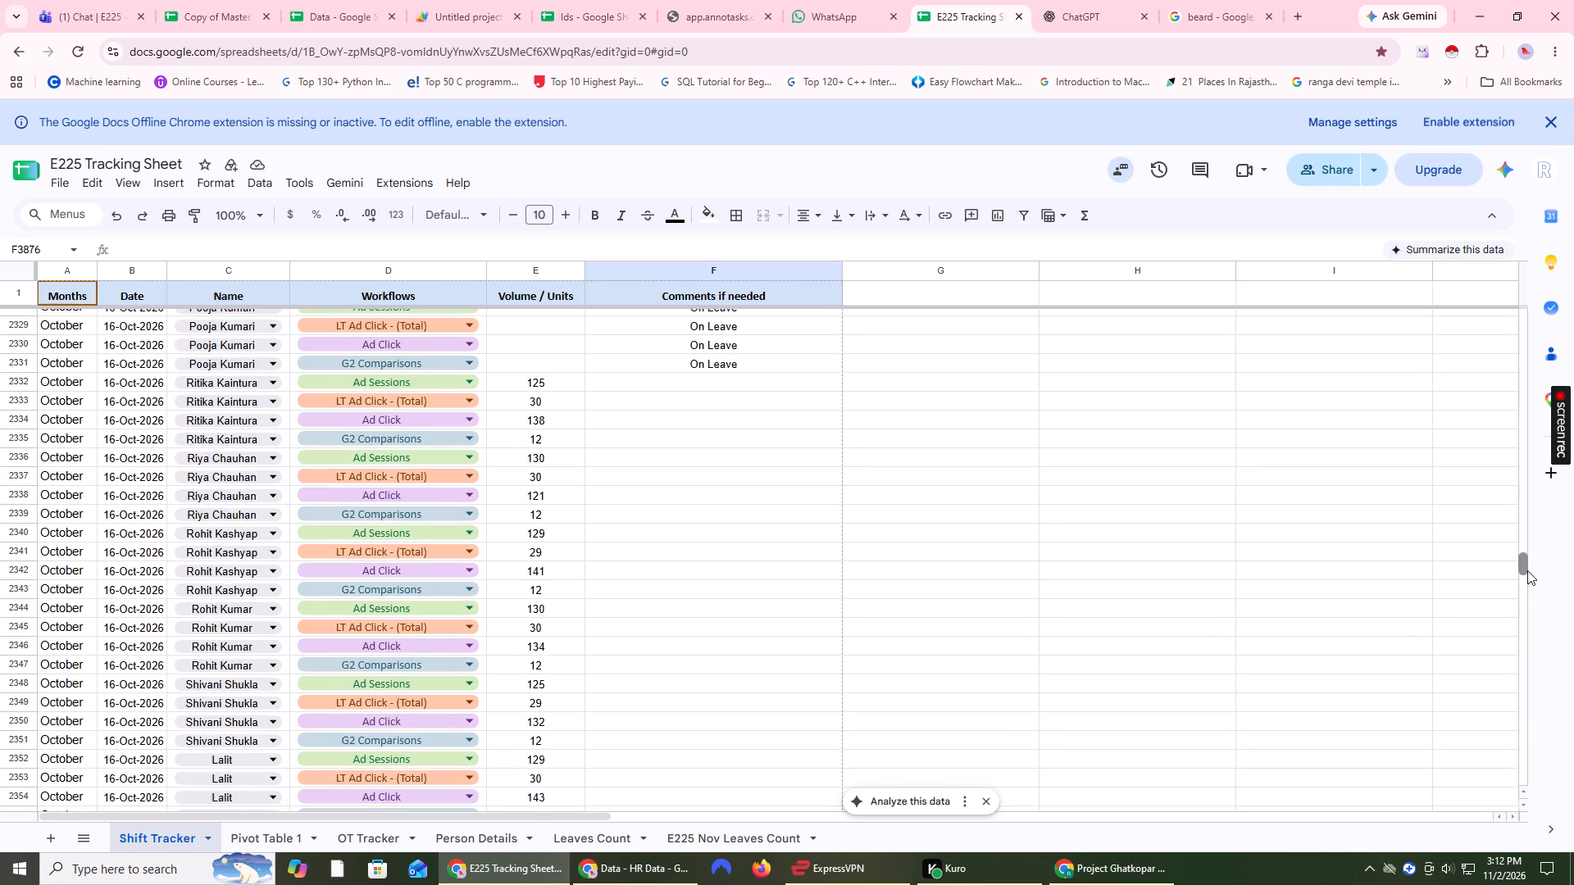
pyautogui.moveTo(1527, 570); pyautogui.dragTo(1545, 630)
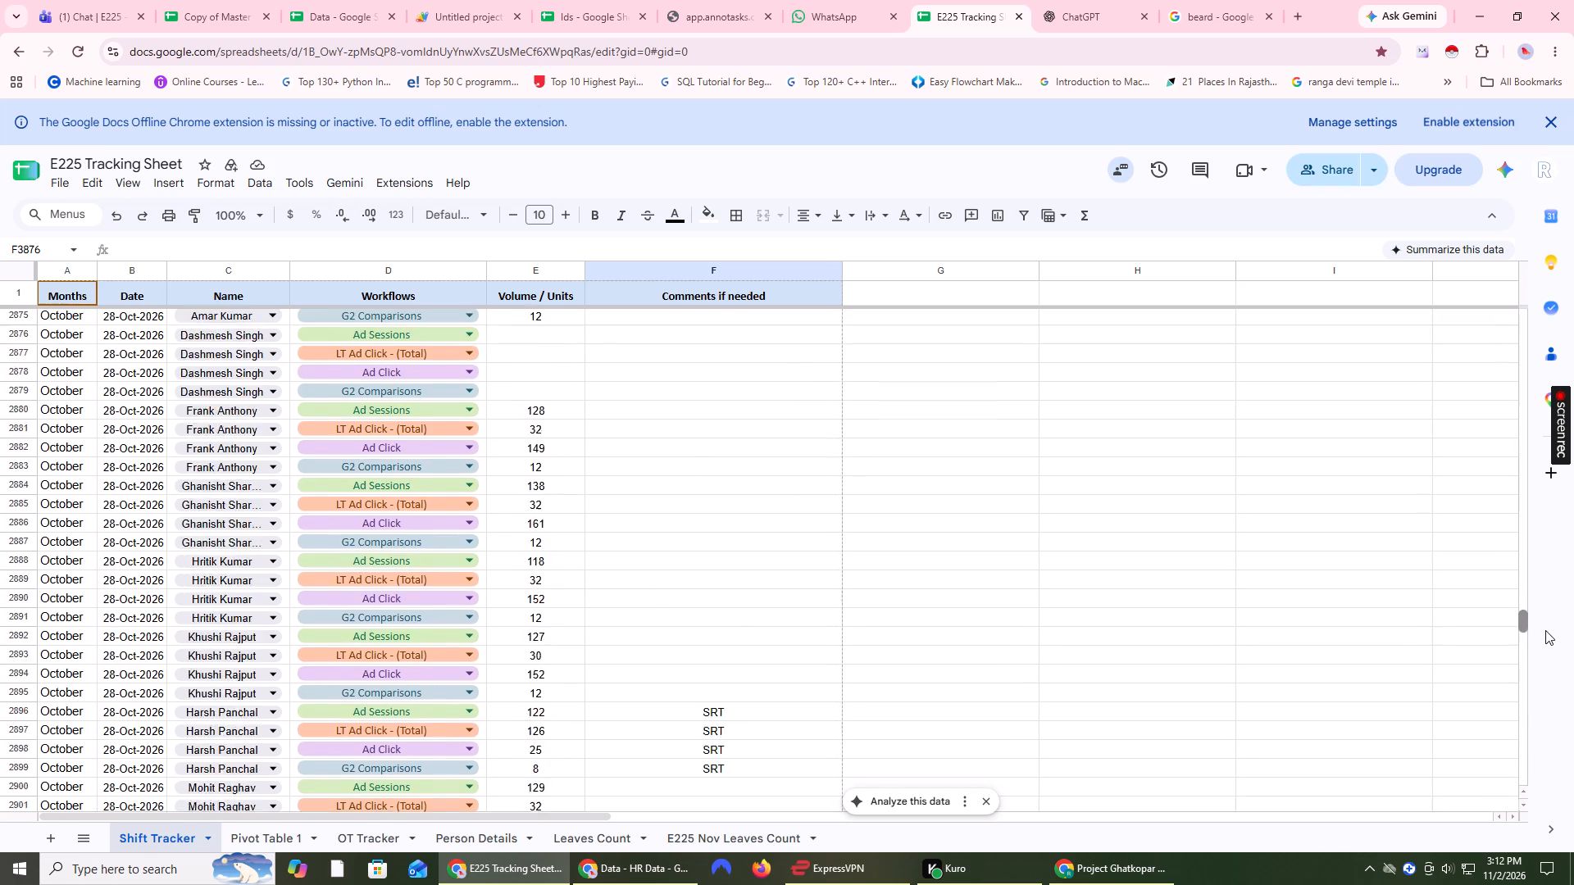
pyautogui.moveTo(1545, 630); pyautogui.dragTo(1551, 657)
pyautogui.scroll(14, 773, 651)
pyautogui.scroll(-4, 772, 651)
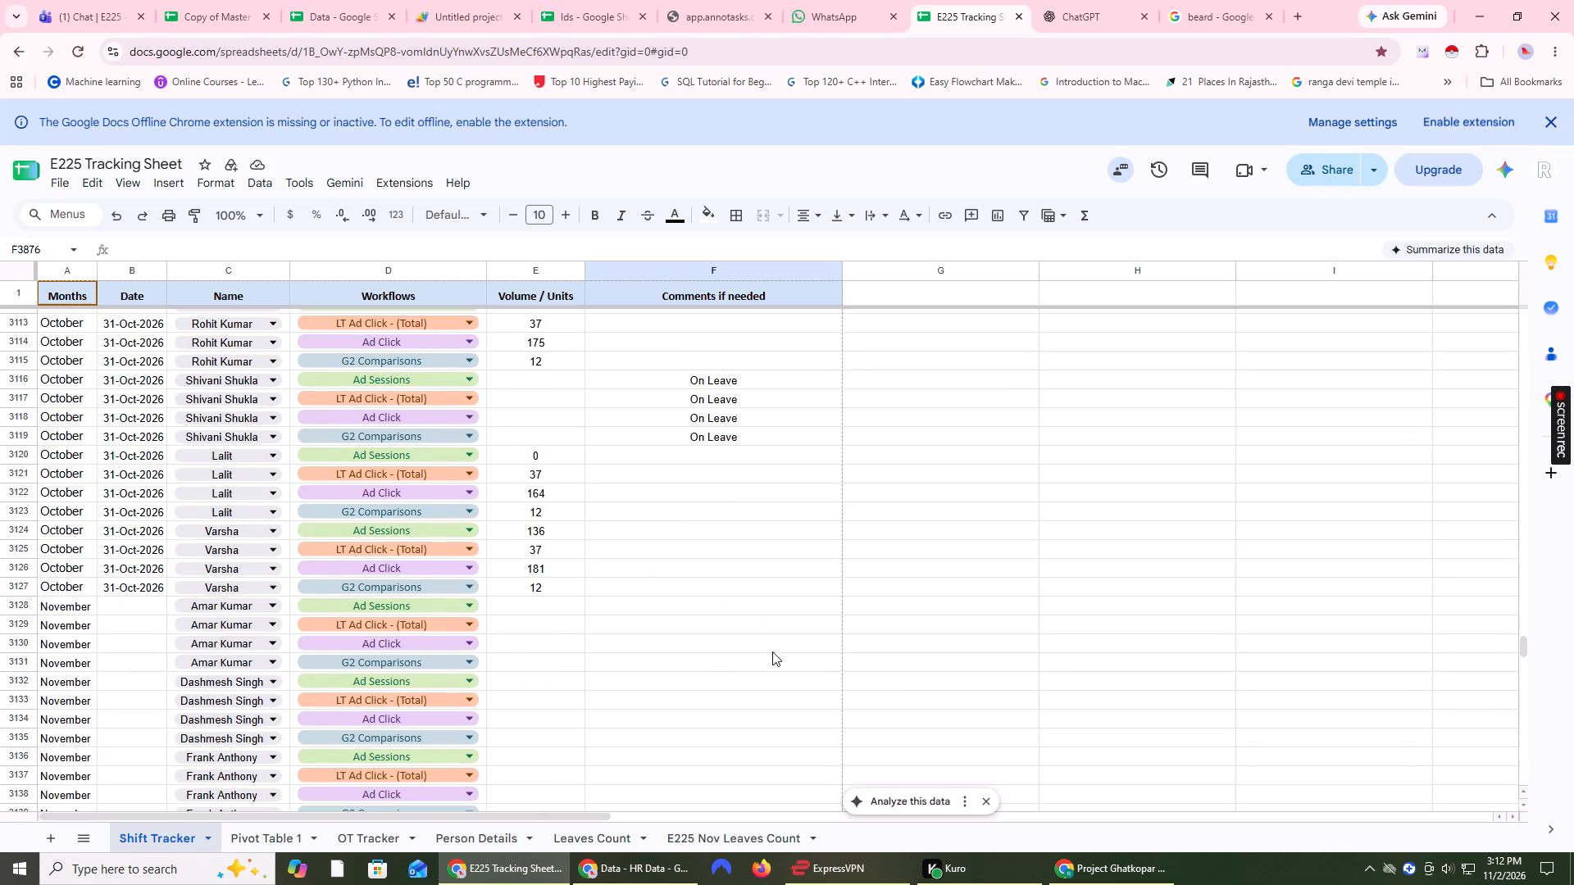
pyautogui.scroll(-2, 689, 564)
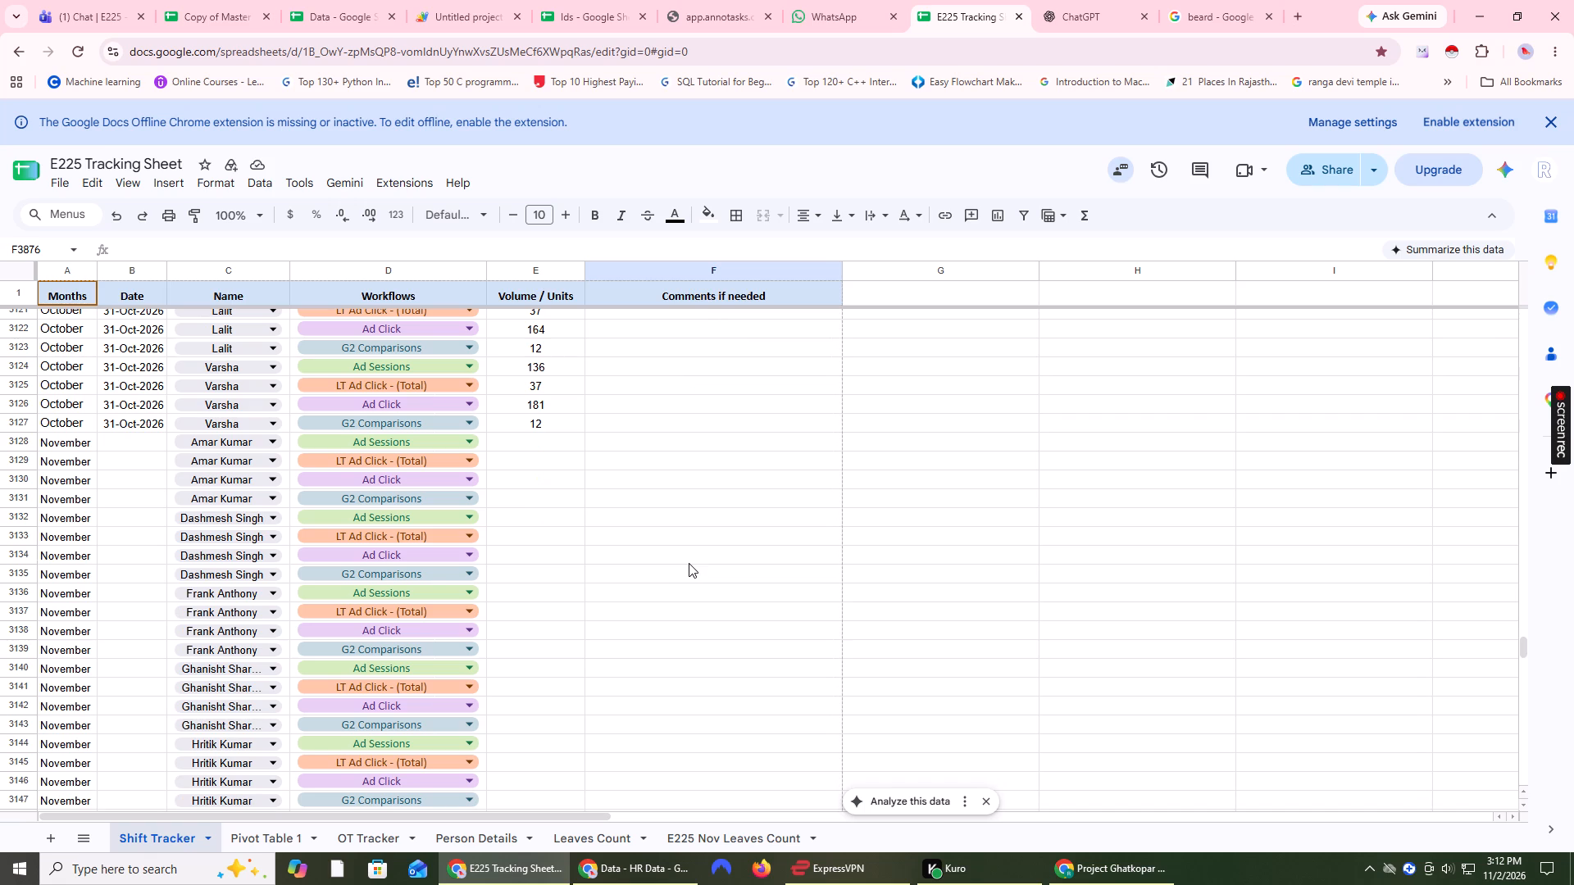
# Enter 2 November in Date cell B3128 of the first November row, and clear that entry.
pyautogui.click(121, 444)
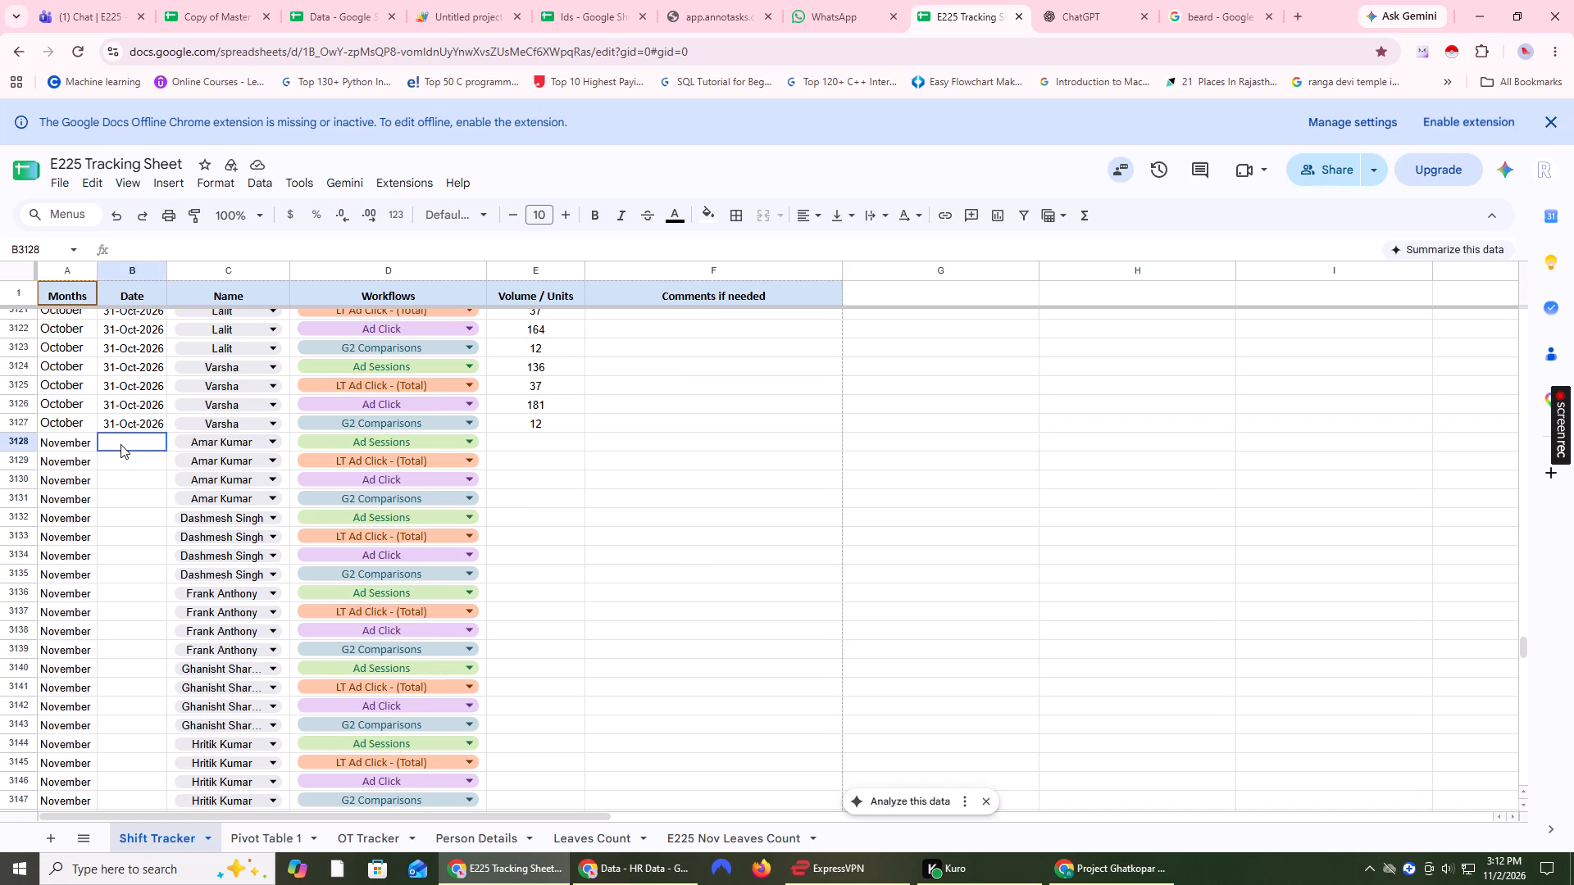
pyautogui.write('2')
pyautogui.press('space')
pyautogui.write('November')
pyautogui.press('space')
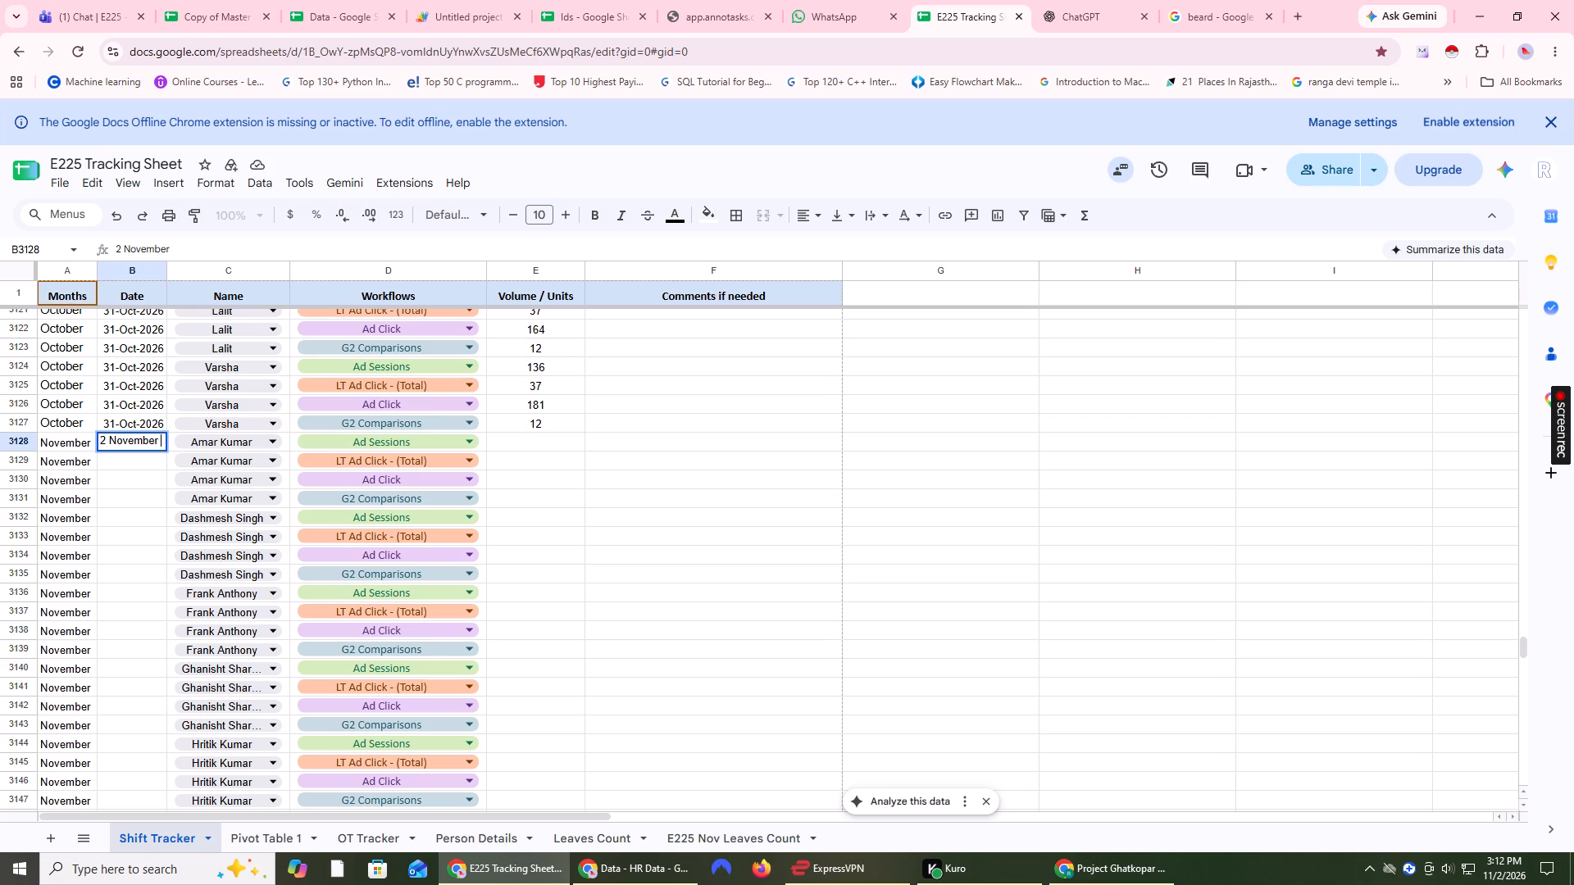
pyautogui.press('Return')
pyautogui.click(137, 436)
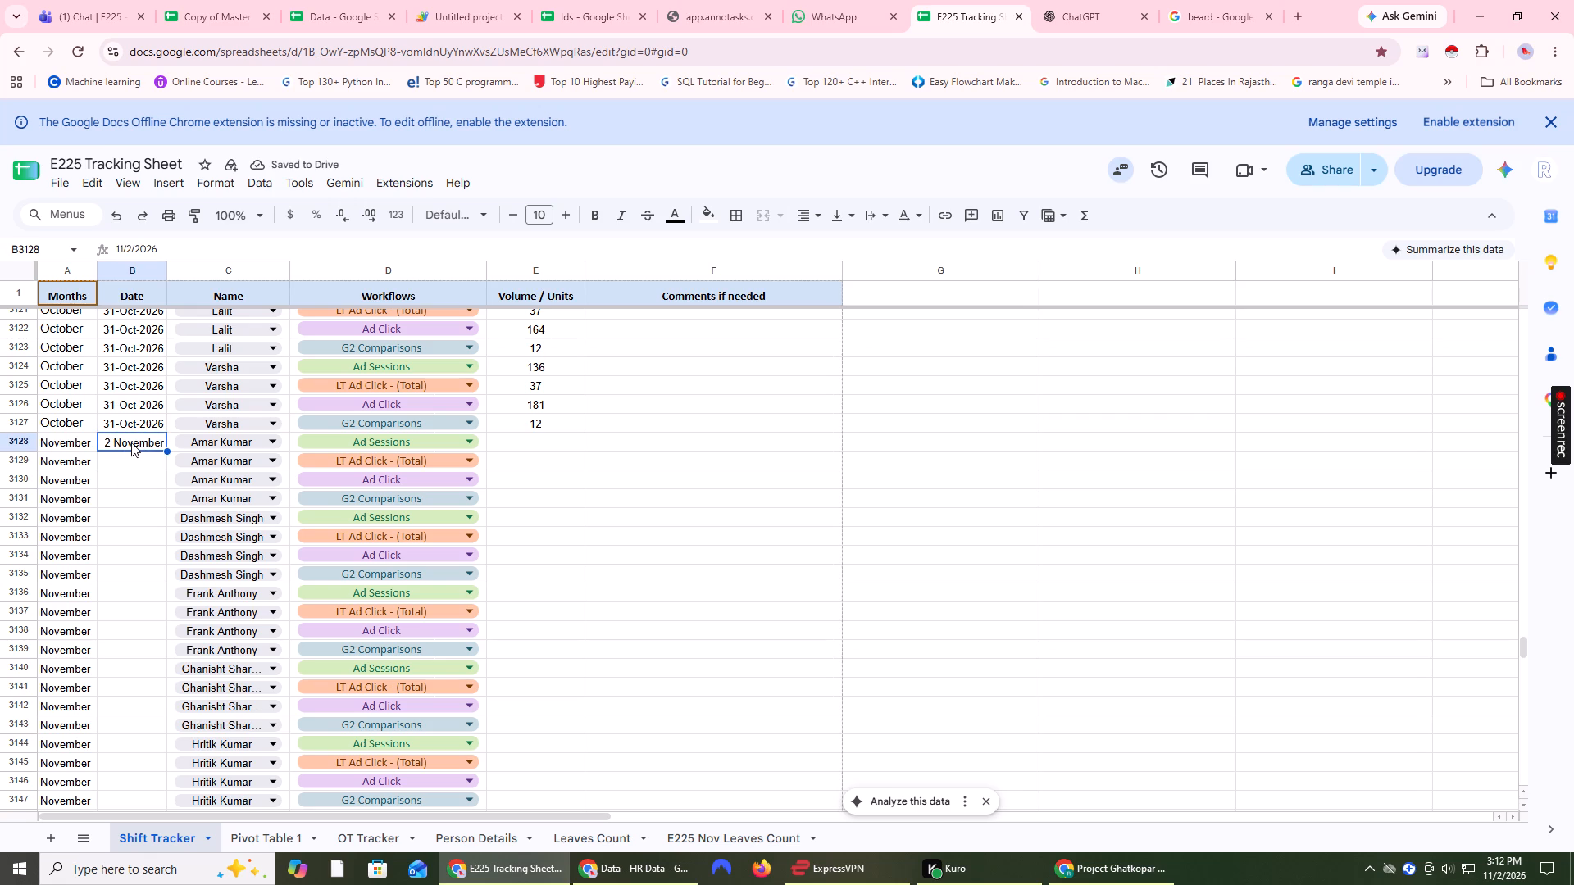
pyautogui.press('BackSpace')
# Enter the date 02-Nov-2026 in cell B3128 of the first November row.
pyautogui.write('02')
pyautogui.press('-')
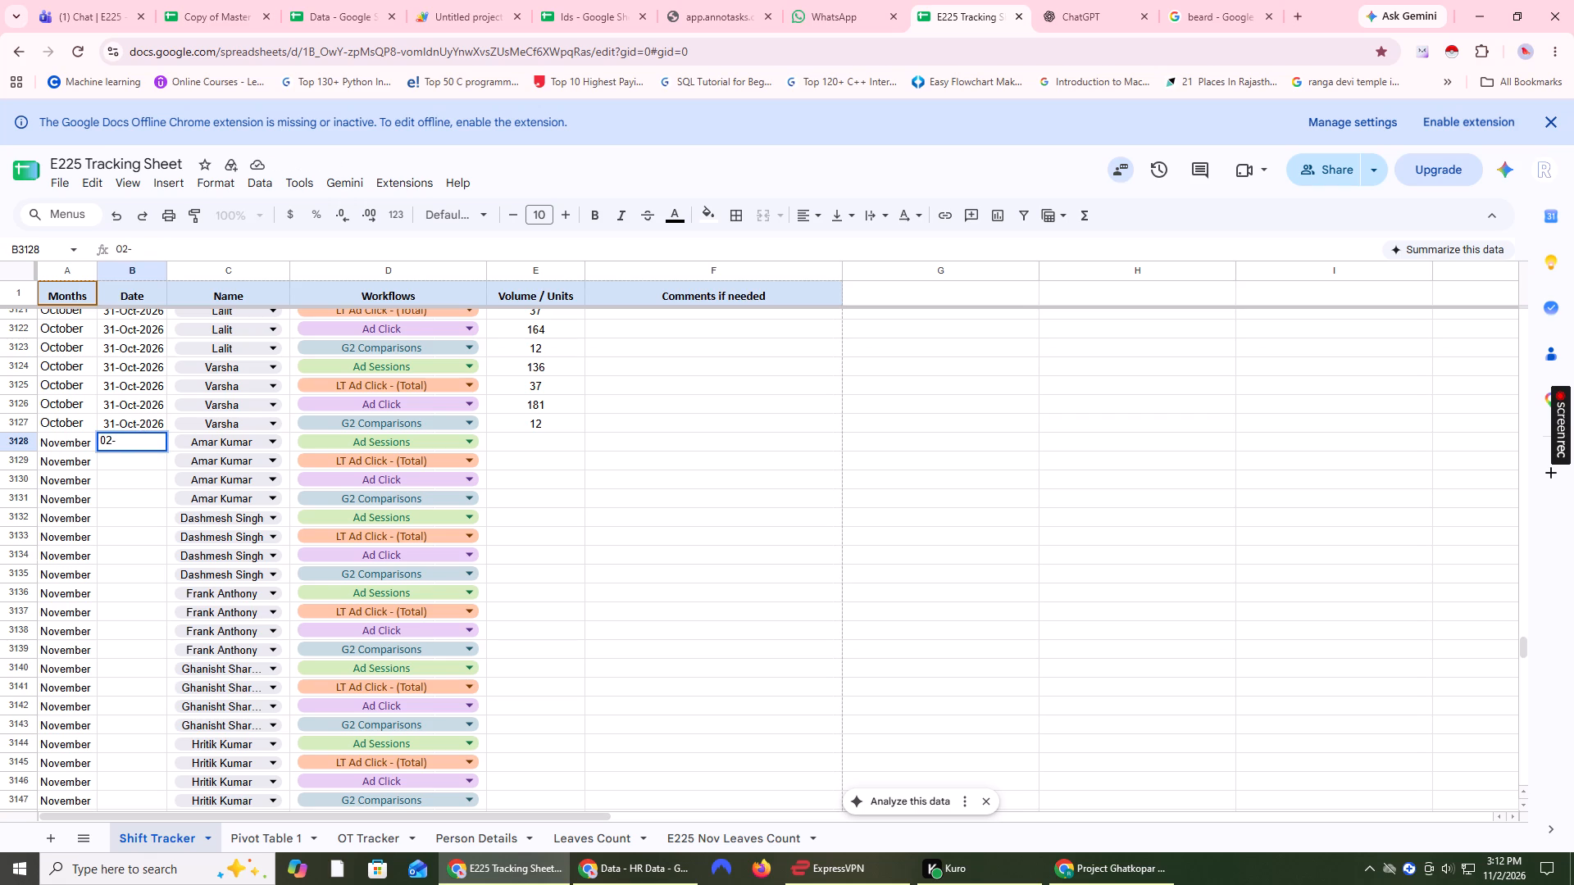
pyautogui.write('Nov')
pyautogui.press('-')
pyautogui.write('2026')
pyautogui.press('Return')
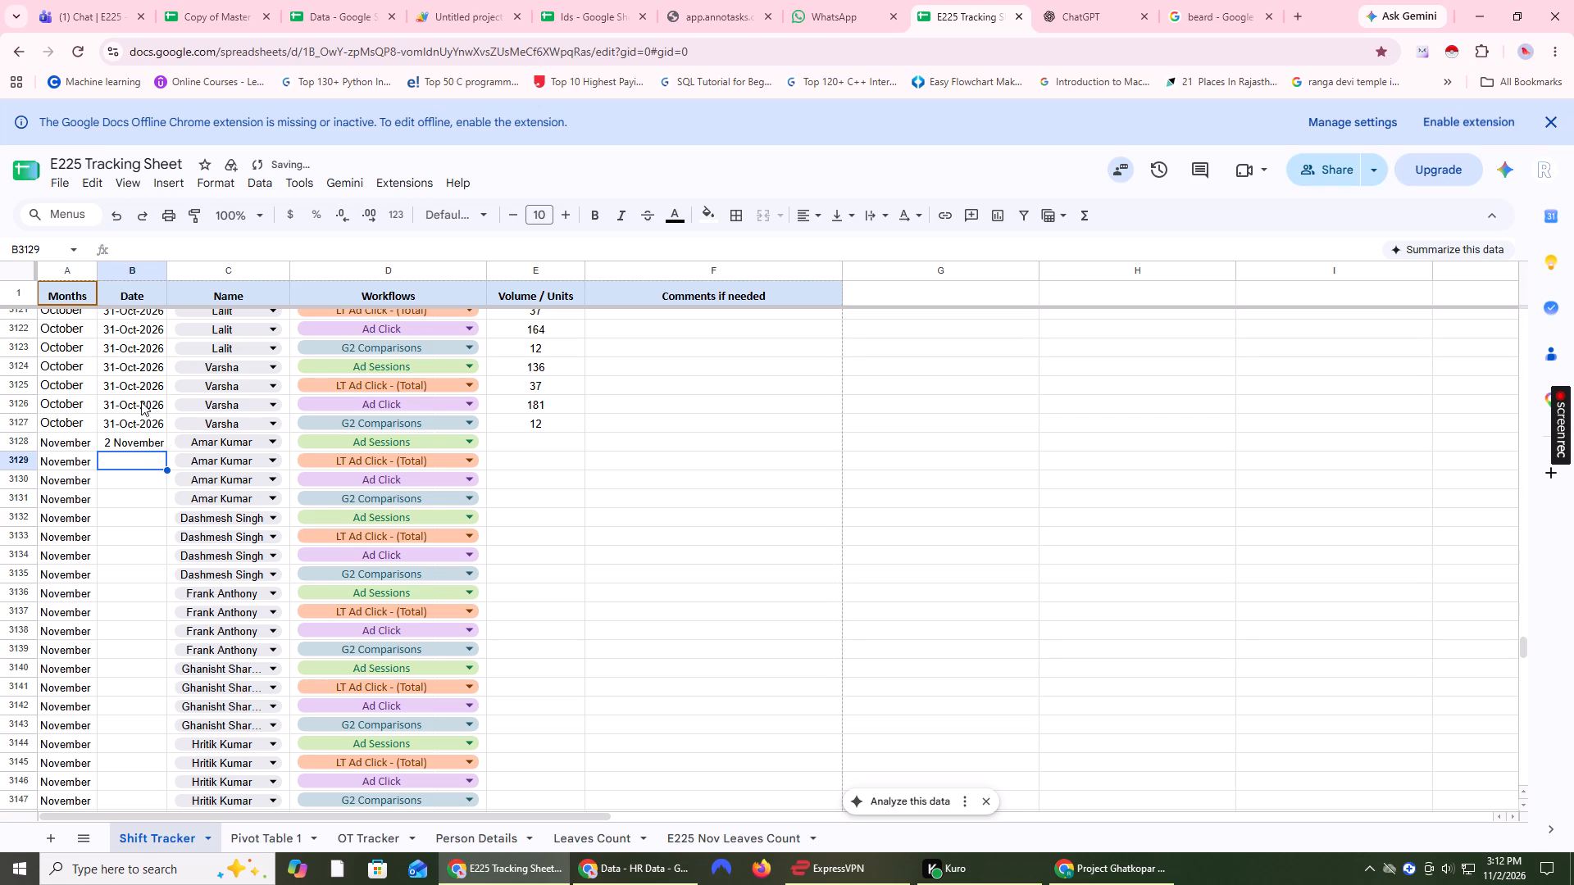
# Fill the date from B3128 down the Date column through row 3191, the last row of the first November name block.
pyautogui.click(121, 442)
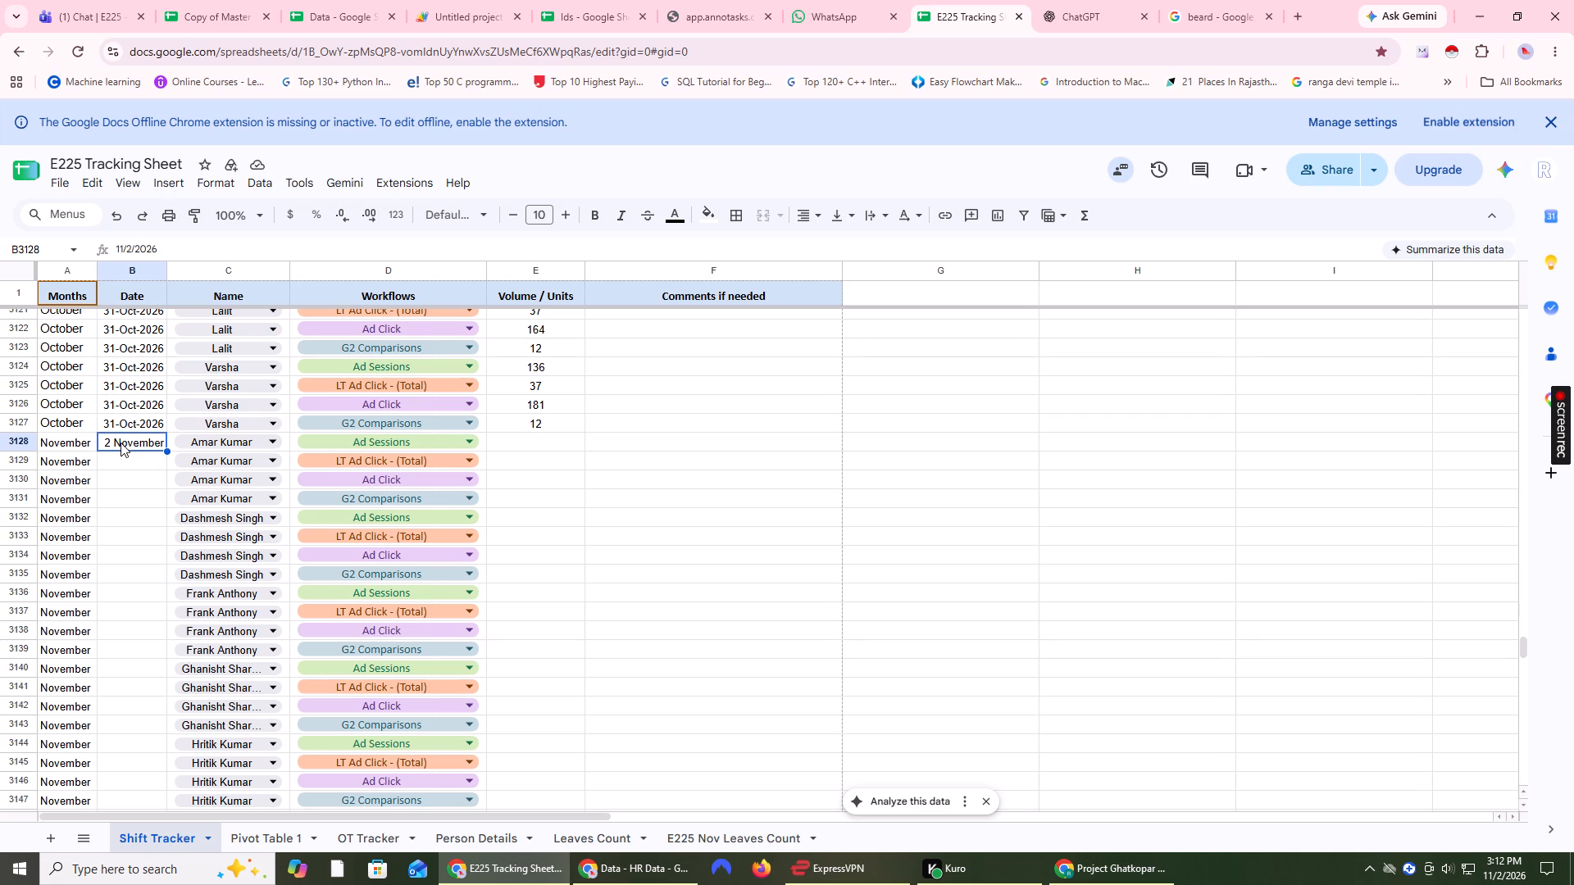
pyautogui.hotkey('shift', 'Down')
pyautogui.hotkey('shift', 'Down')
pyautogui.hotkey('shift', 'Down')
pyautogui.hotkey('shift', 'Down')
pyautogui.hotkey('shift', 'Down')
pyautogui.hotkey('shift', 'Down')
pyautogui.hotkey('shift', 'Down')
pyautogui.hotkey('shift', 'Down')
pyautogui.hotkey('shift', 'Down')
pyautogui.hotkey('shift', 'Down')
pyautogui.hotkey('shift', 'Down')
pyautogui.hotkey('shift', 'Down')
pyautogui.hotkey('shift', 'Down')
pyautogui.hotkey('shift', 'Down')
pyautogui.hotkey('shift', 'Down')
pyautogui.hotkey('shift', 'Down')
pyautogui.hotkey('shift', 'Down')
pyautogui.hotkey('shift', 'Down')
pyautogui.hotkey('shift', 'Down')
pyautogui.hotkey('shift', 'Down')
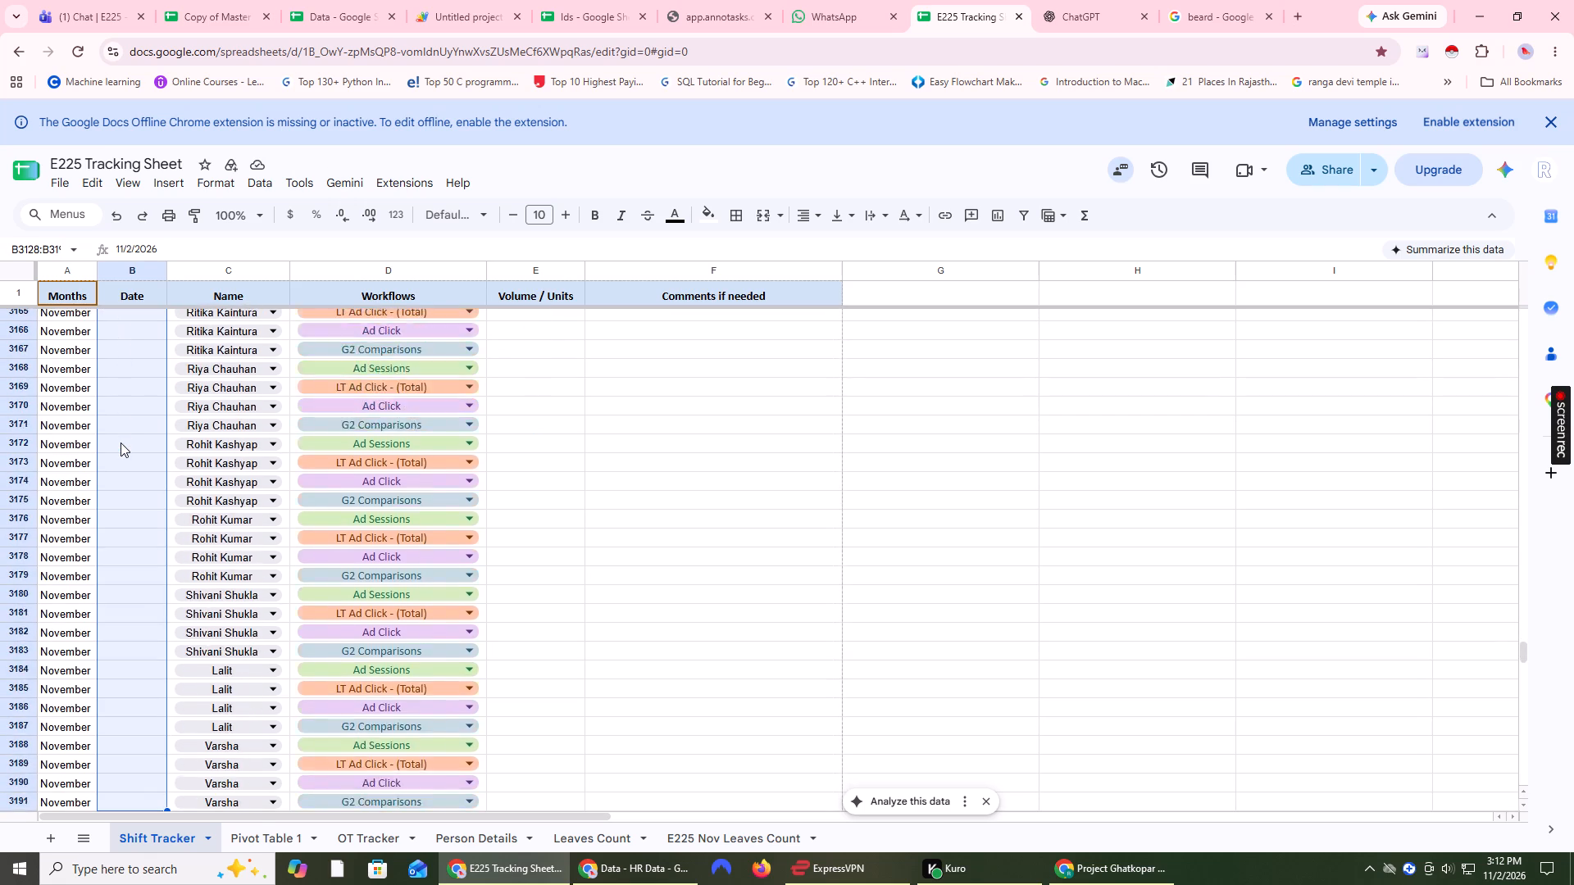
pyautogui.hotkey('shift', 'Up')
pyautogui.hotkey('shift', 'Up')
pyautogui.hotkey('shift', 'Up')
pyautogui.hotkey('shift', 'Up')
pyautogui.hotkey('shift', 'Up')
pyautogui.hotkey('shift', 'Up')
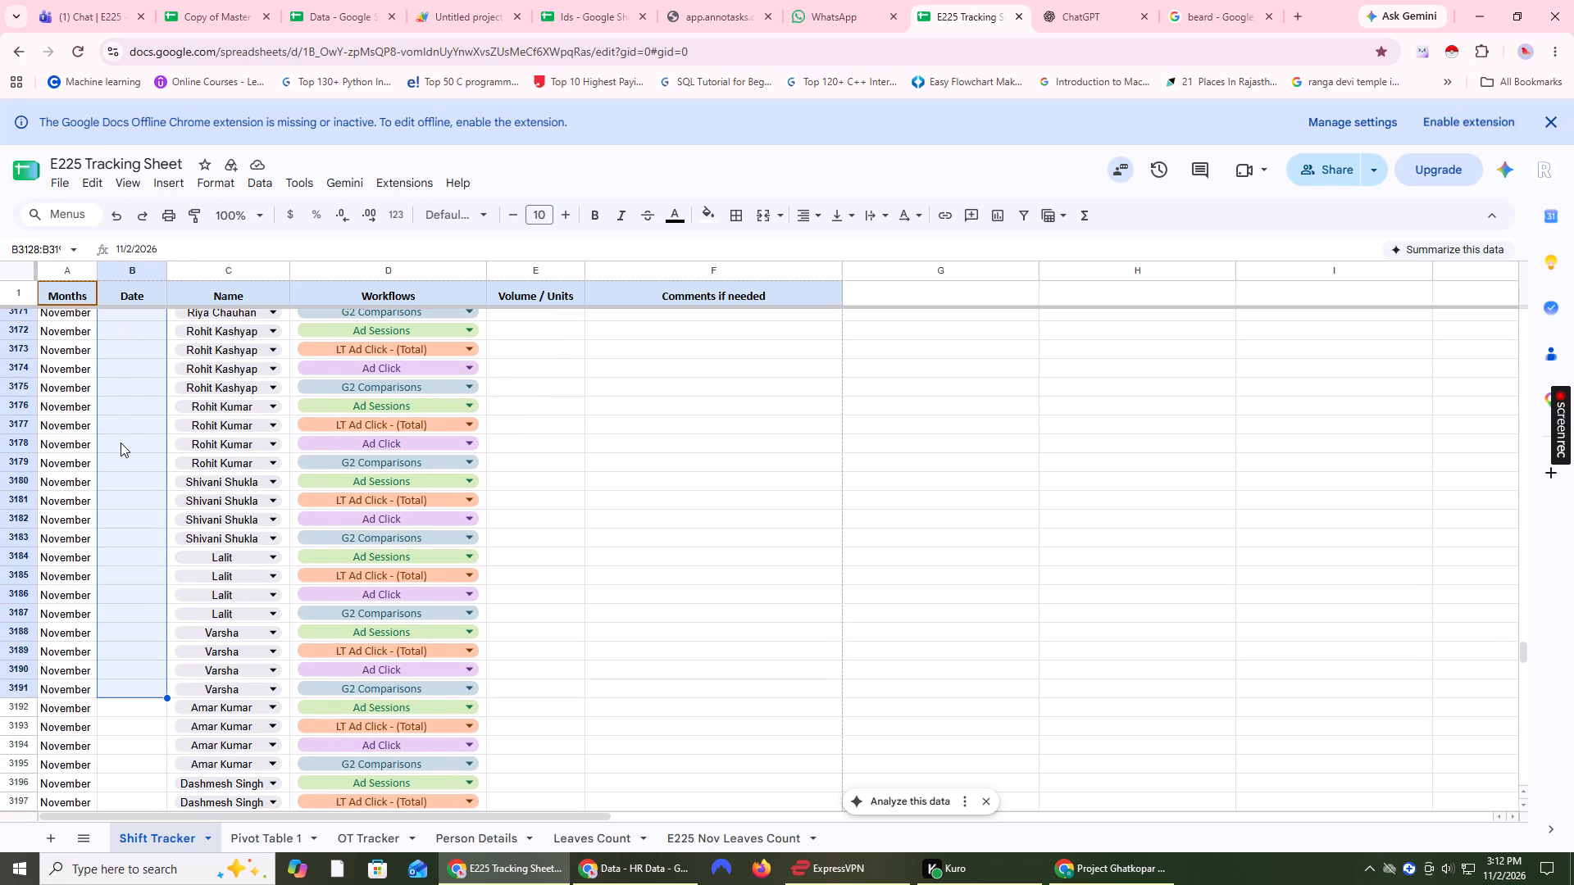
pyautogui.hotkey('ctrl', 'd')
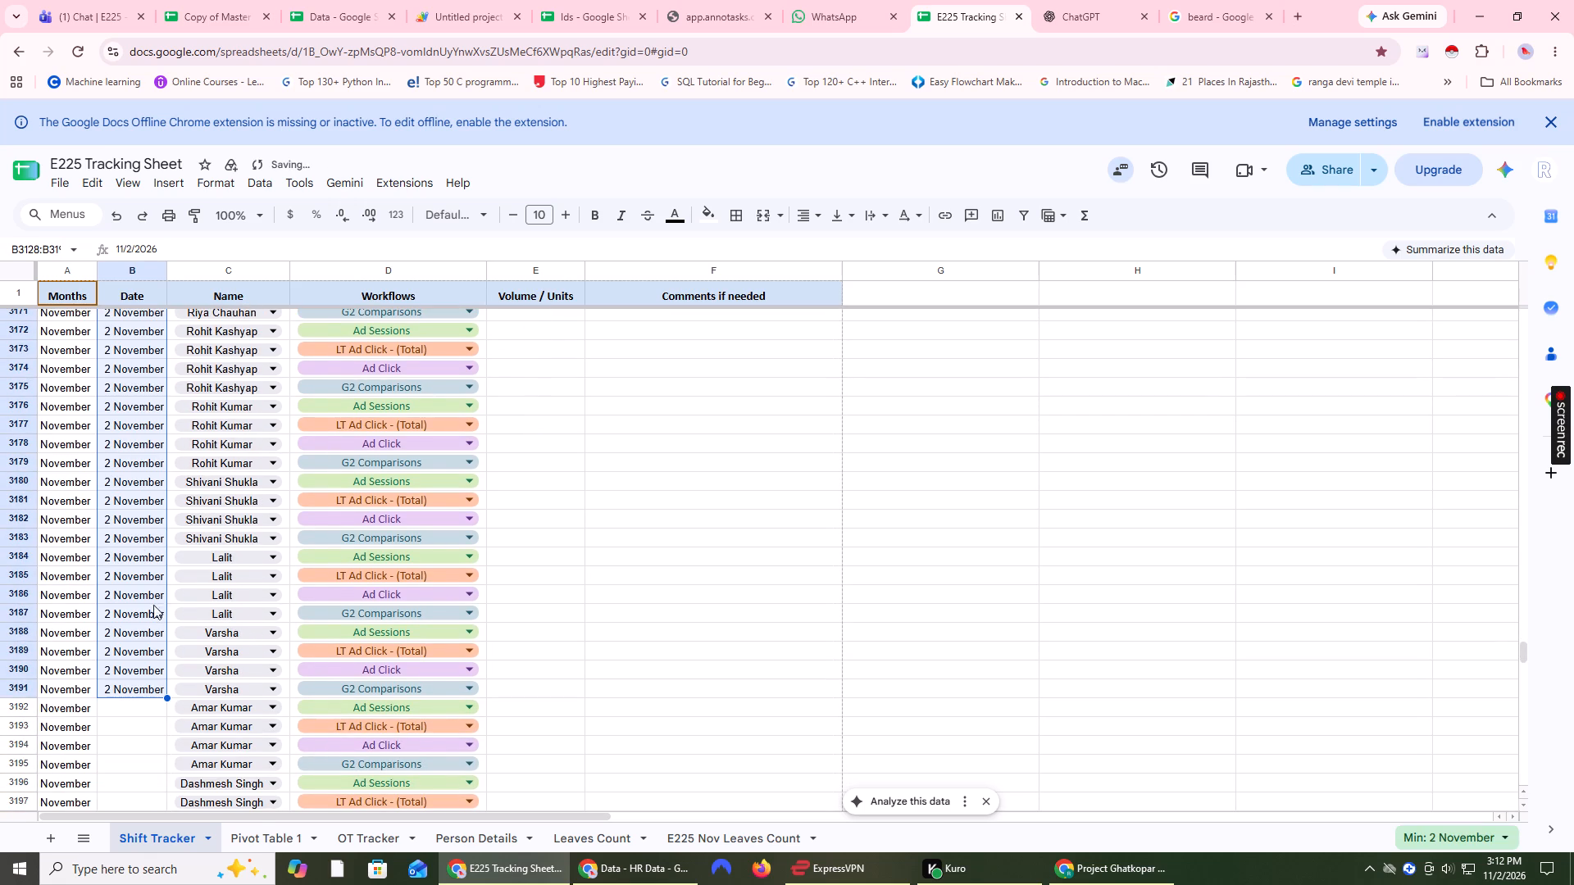
pyautogui.click(130, 637)
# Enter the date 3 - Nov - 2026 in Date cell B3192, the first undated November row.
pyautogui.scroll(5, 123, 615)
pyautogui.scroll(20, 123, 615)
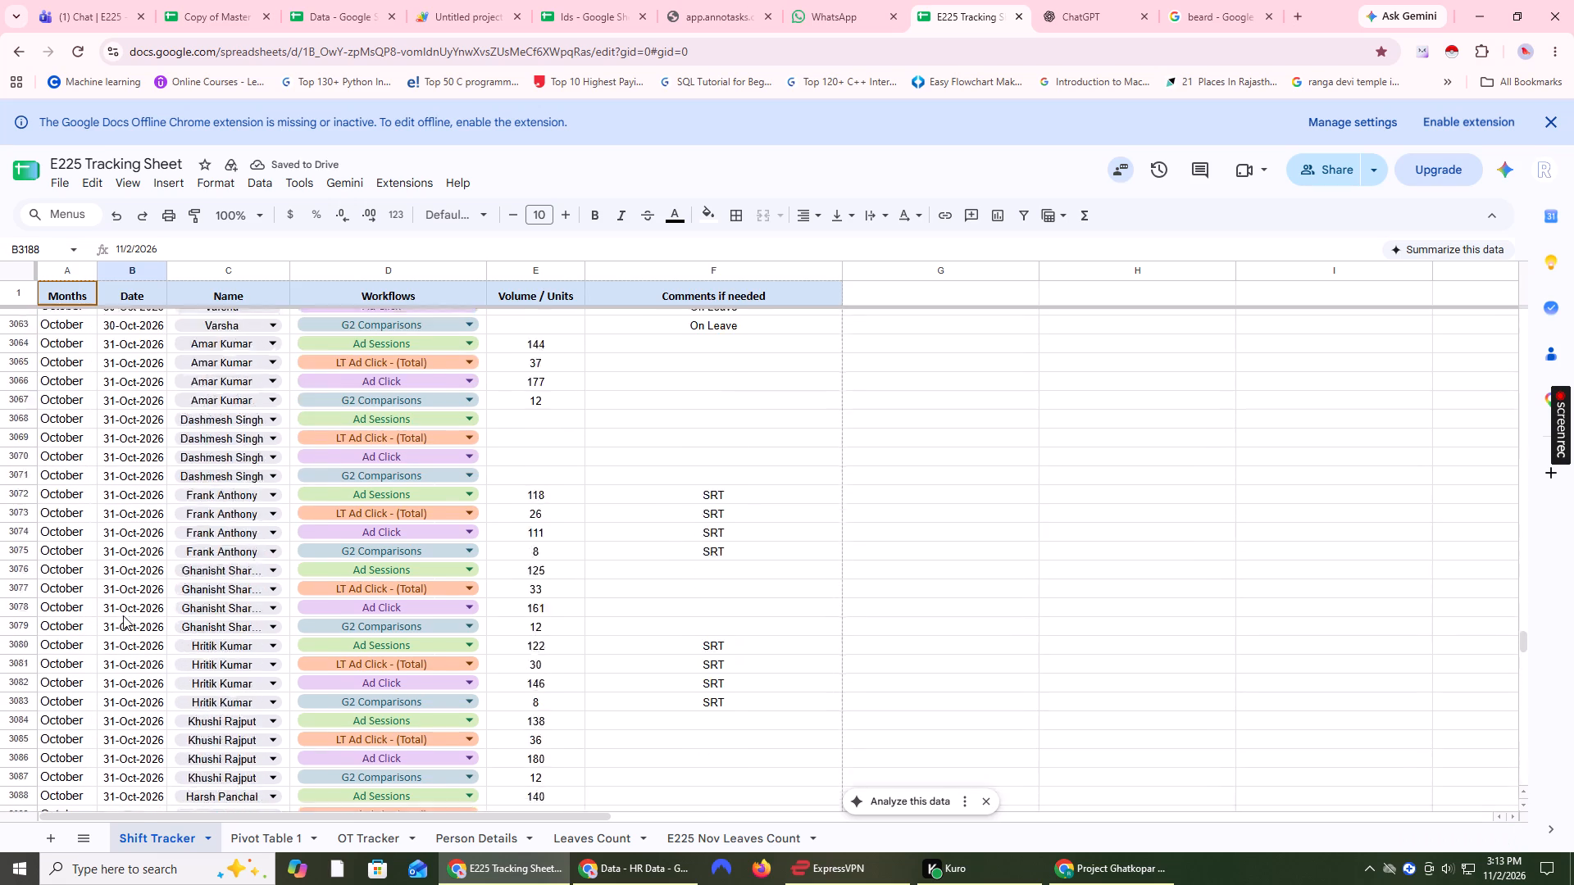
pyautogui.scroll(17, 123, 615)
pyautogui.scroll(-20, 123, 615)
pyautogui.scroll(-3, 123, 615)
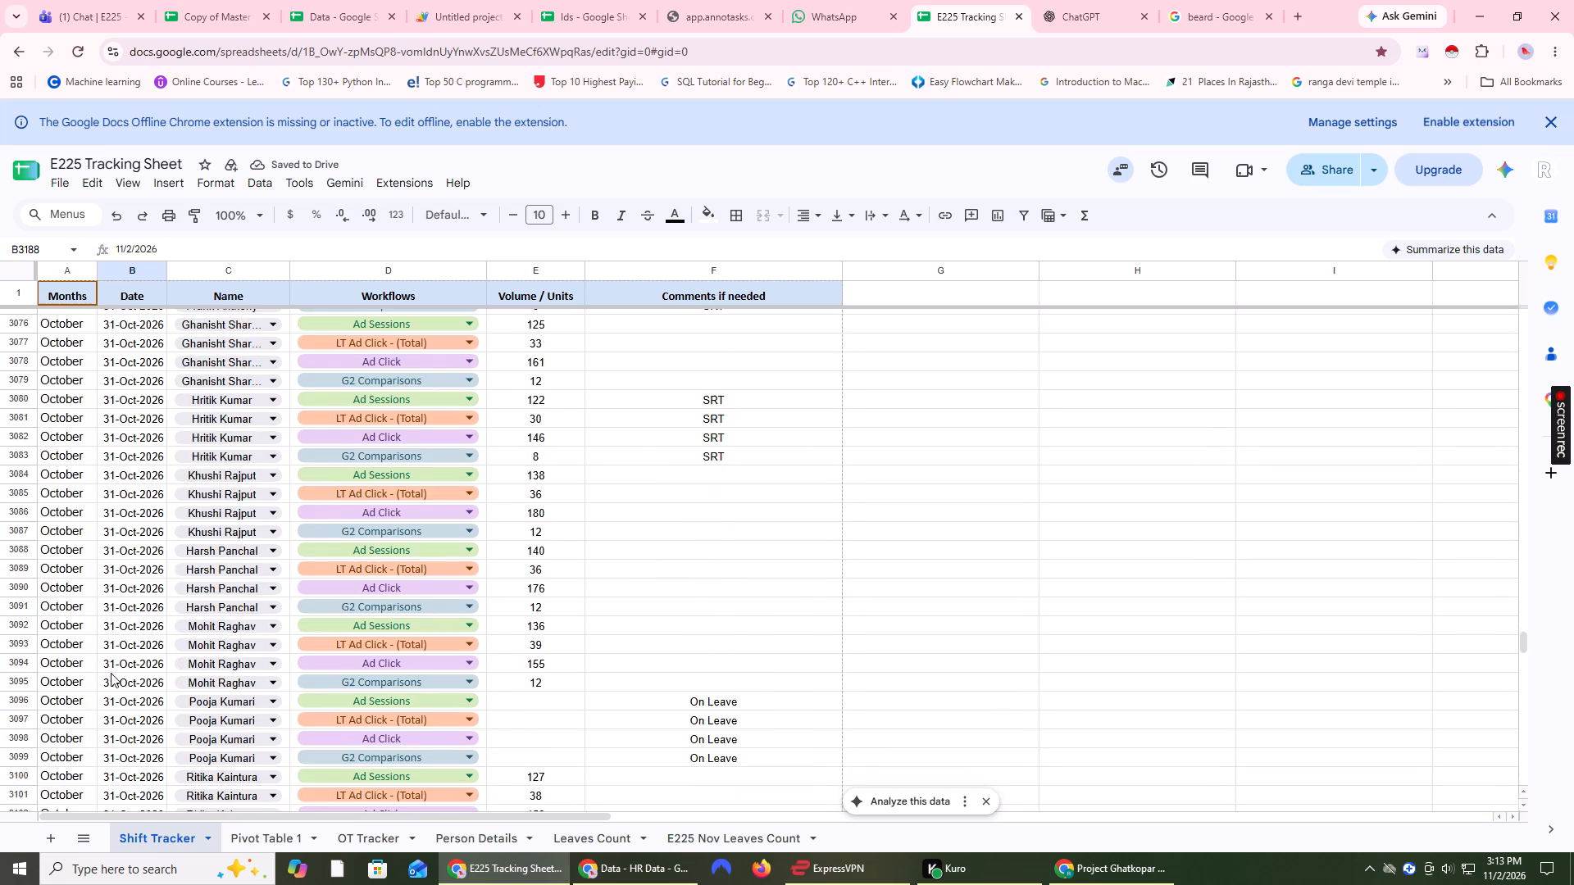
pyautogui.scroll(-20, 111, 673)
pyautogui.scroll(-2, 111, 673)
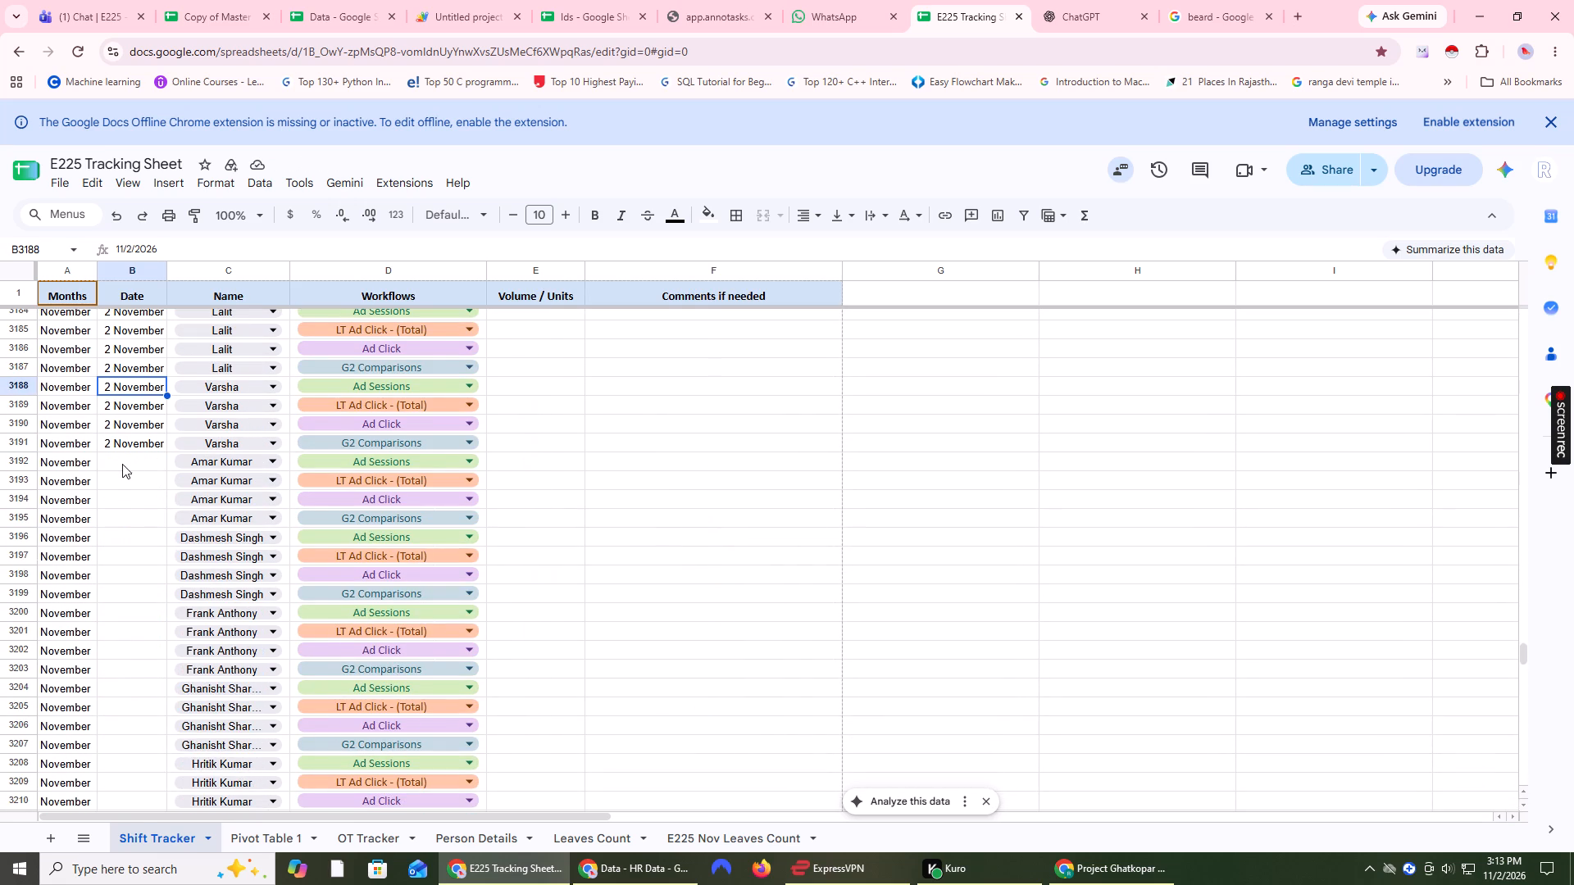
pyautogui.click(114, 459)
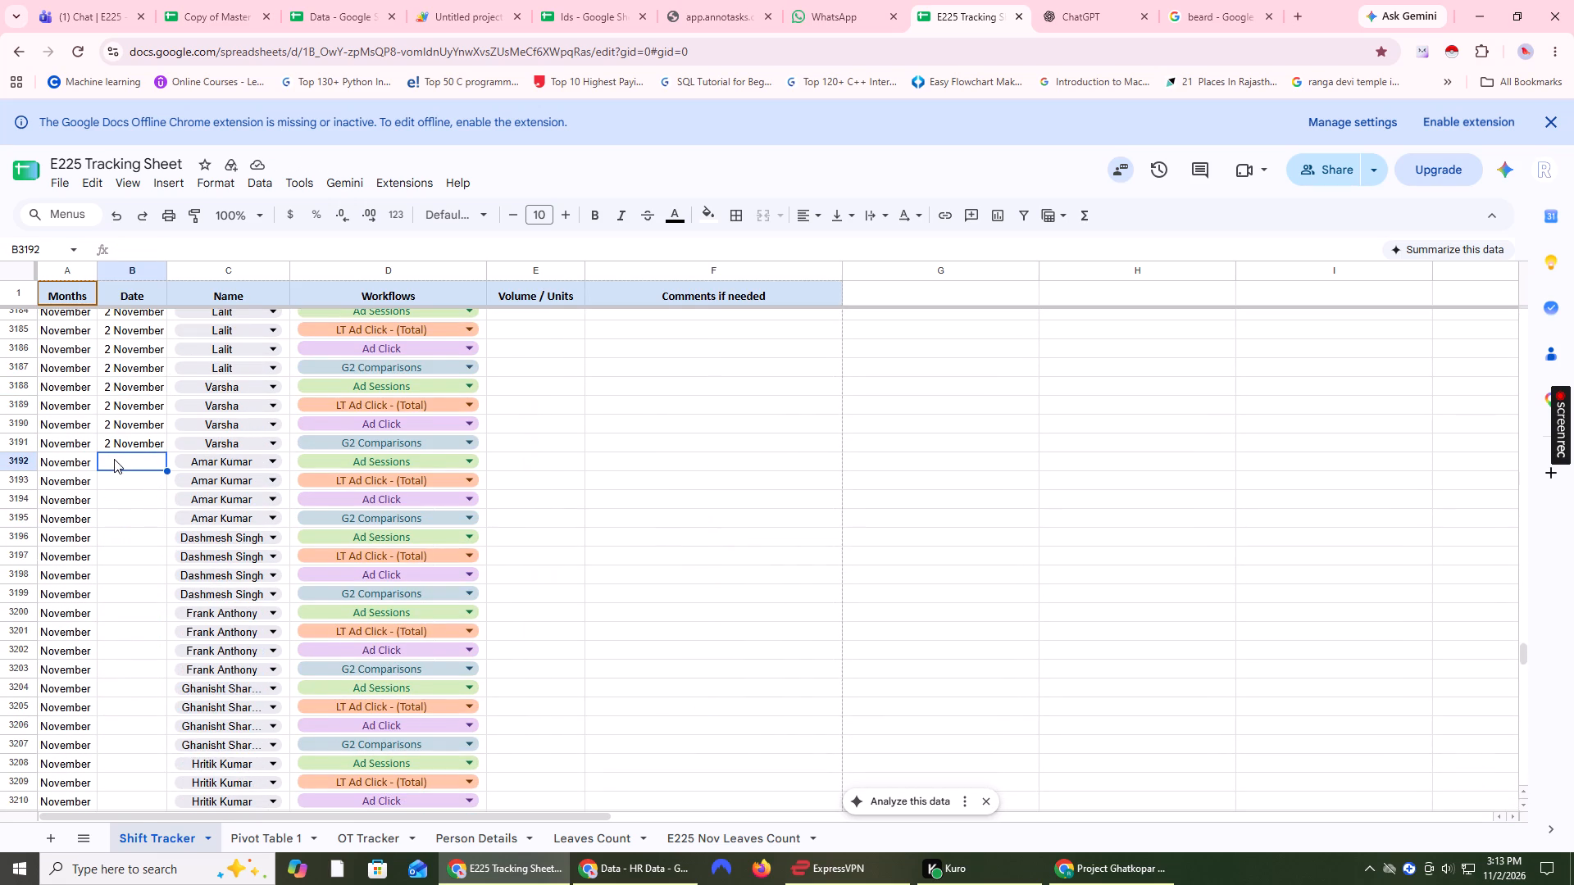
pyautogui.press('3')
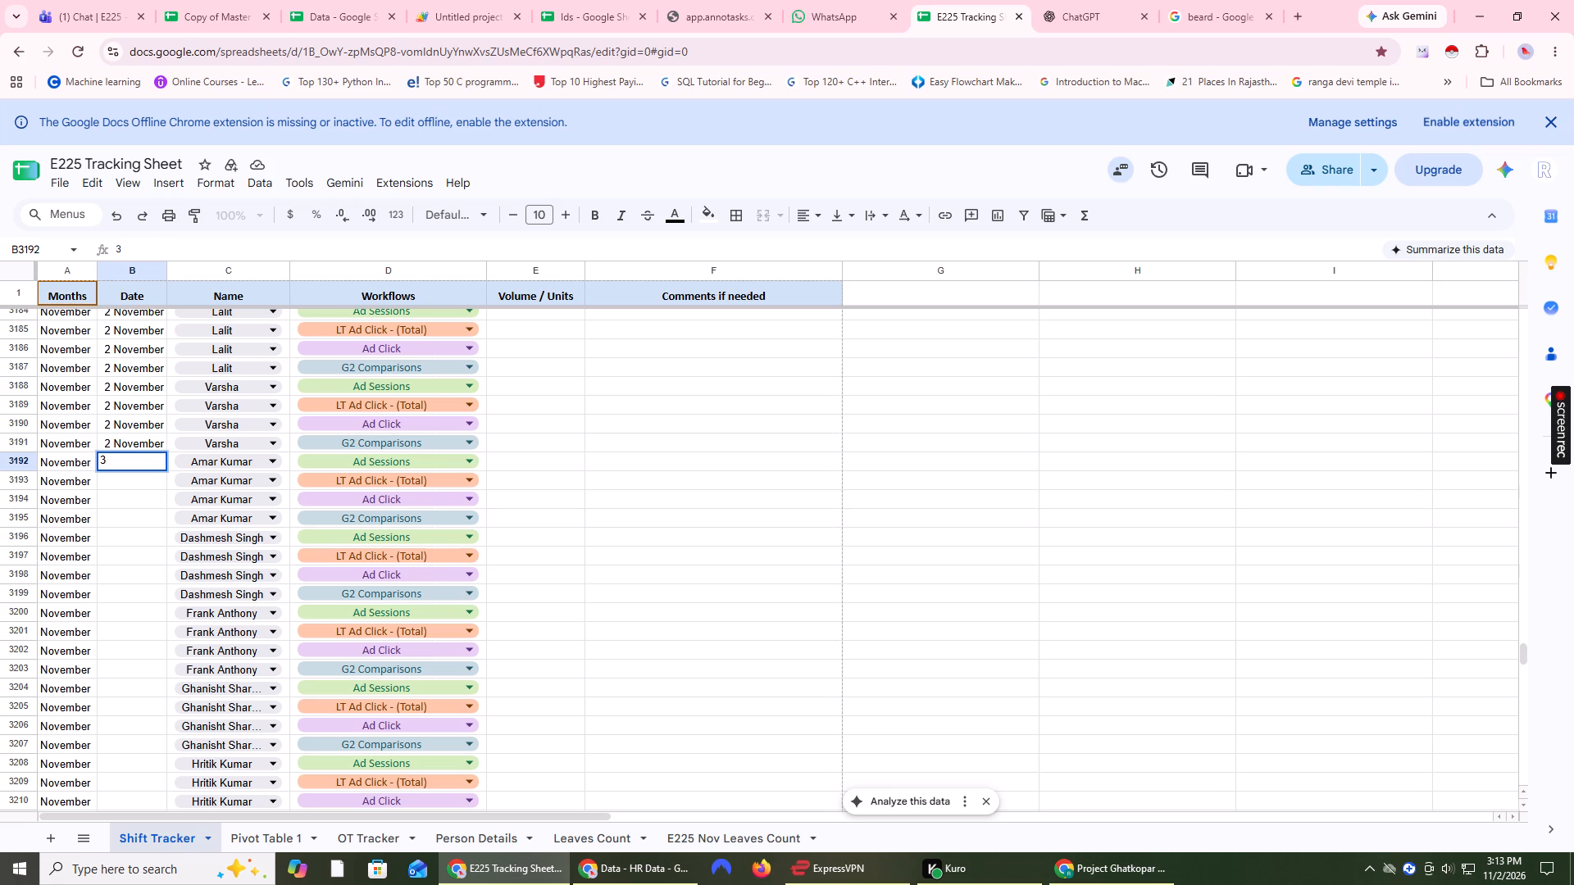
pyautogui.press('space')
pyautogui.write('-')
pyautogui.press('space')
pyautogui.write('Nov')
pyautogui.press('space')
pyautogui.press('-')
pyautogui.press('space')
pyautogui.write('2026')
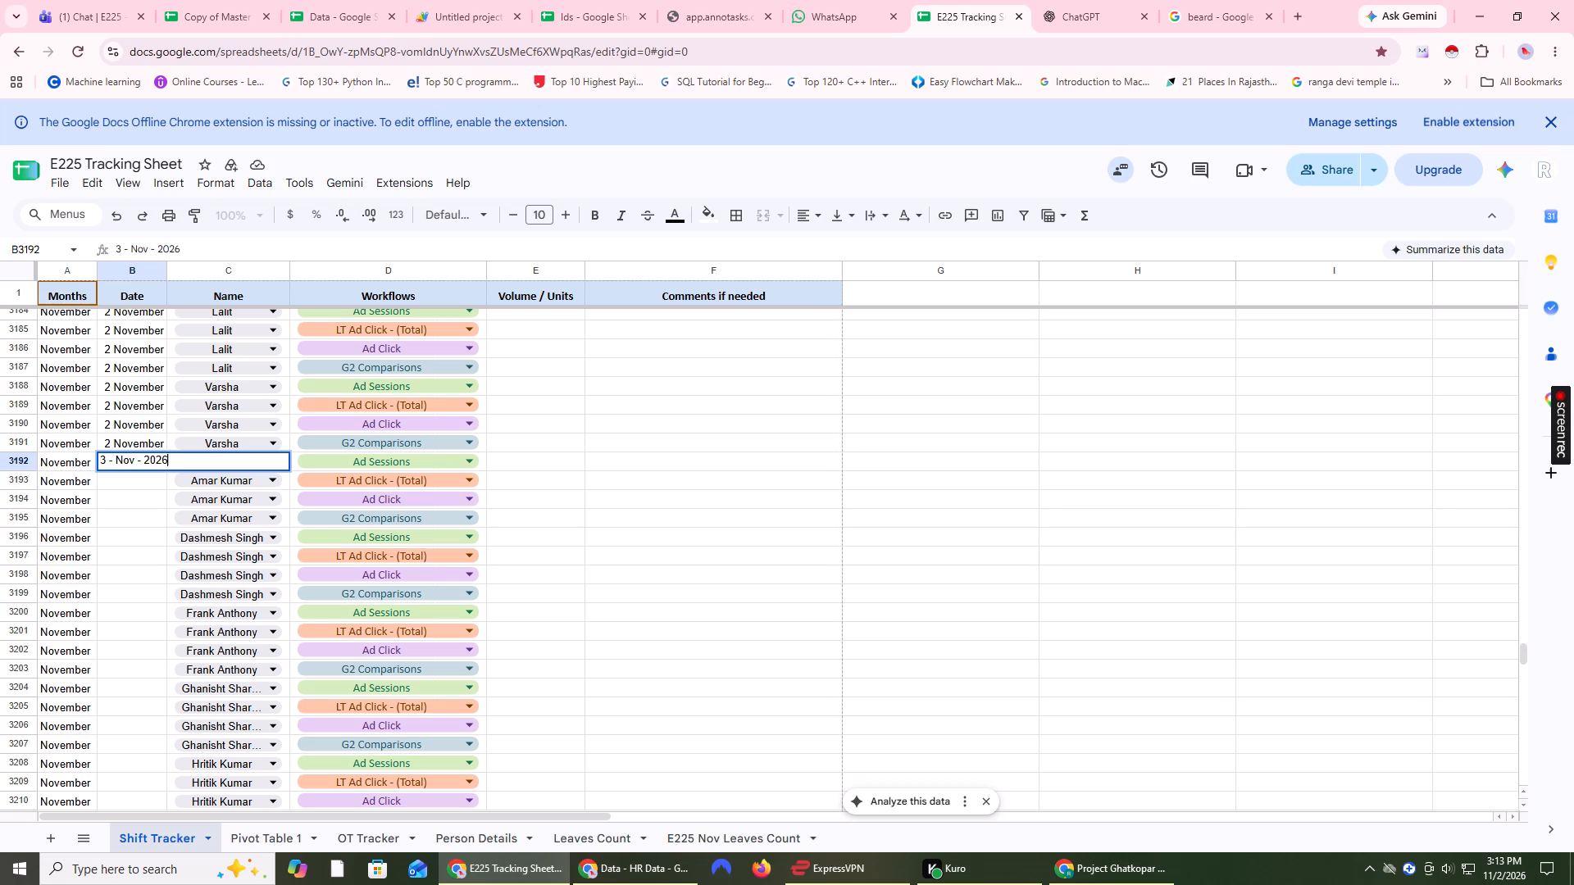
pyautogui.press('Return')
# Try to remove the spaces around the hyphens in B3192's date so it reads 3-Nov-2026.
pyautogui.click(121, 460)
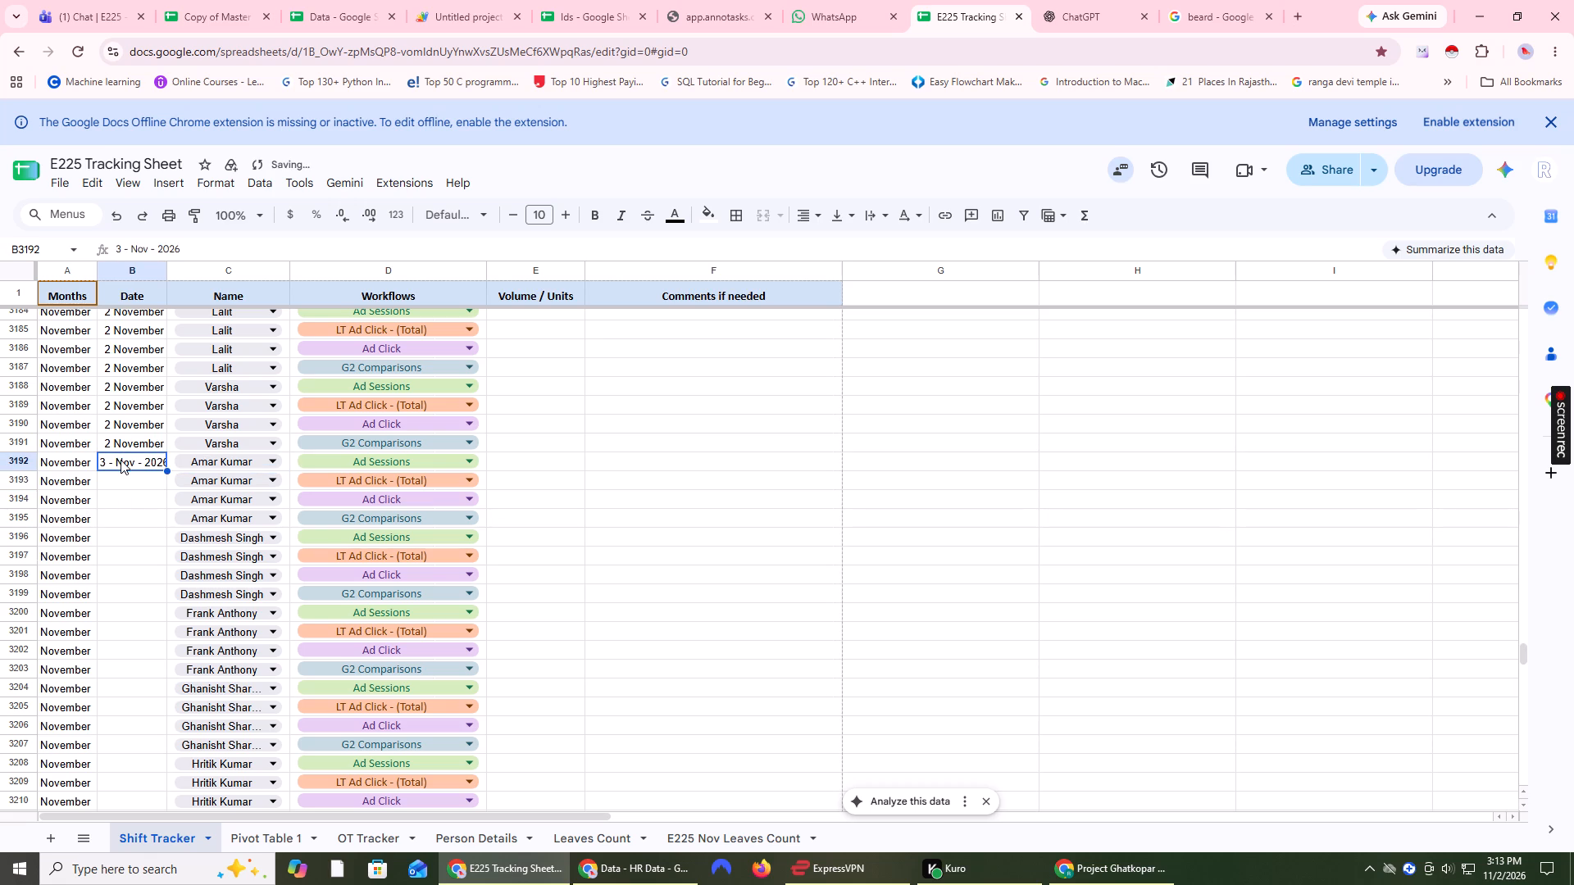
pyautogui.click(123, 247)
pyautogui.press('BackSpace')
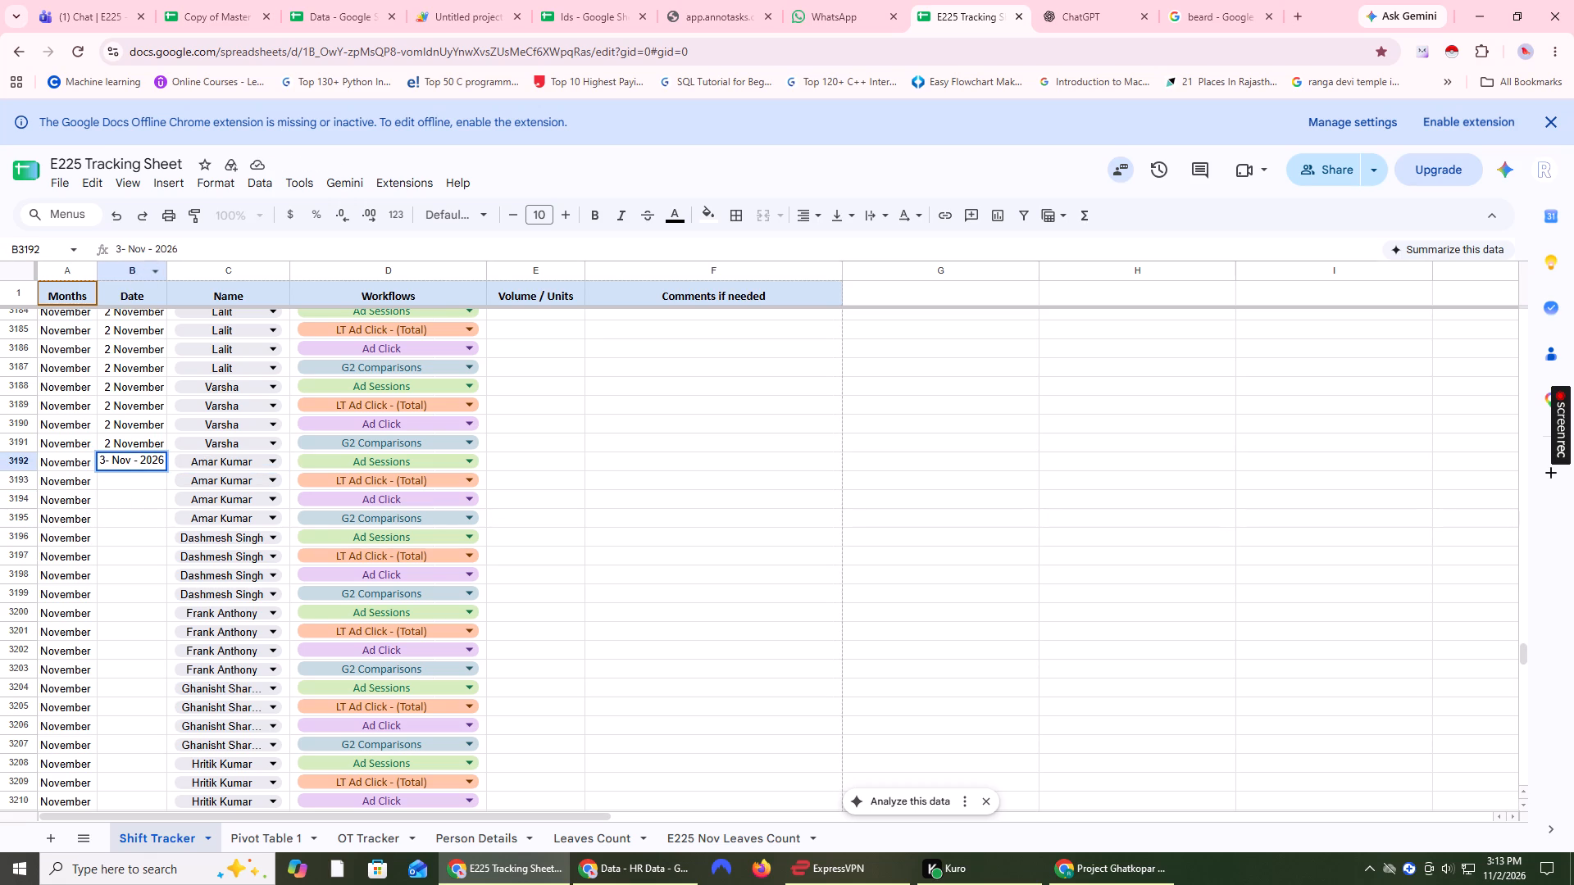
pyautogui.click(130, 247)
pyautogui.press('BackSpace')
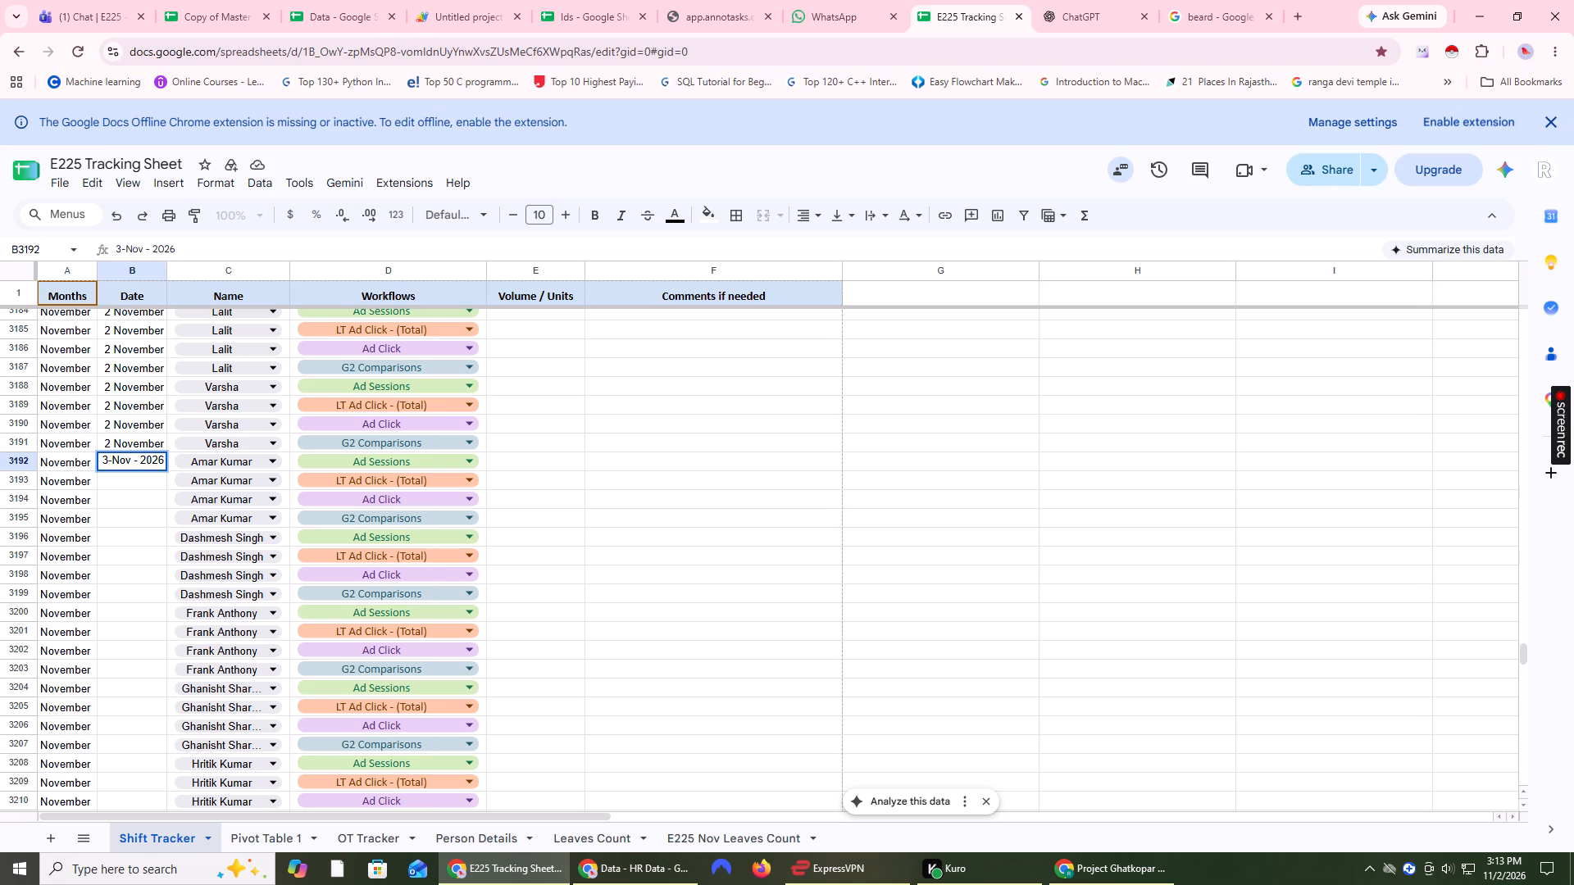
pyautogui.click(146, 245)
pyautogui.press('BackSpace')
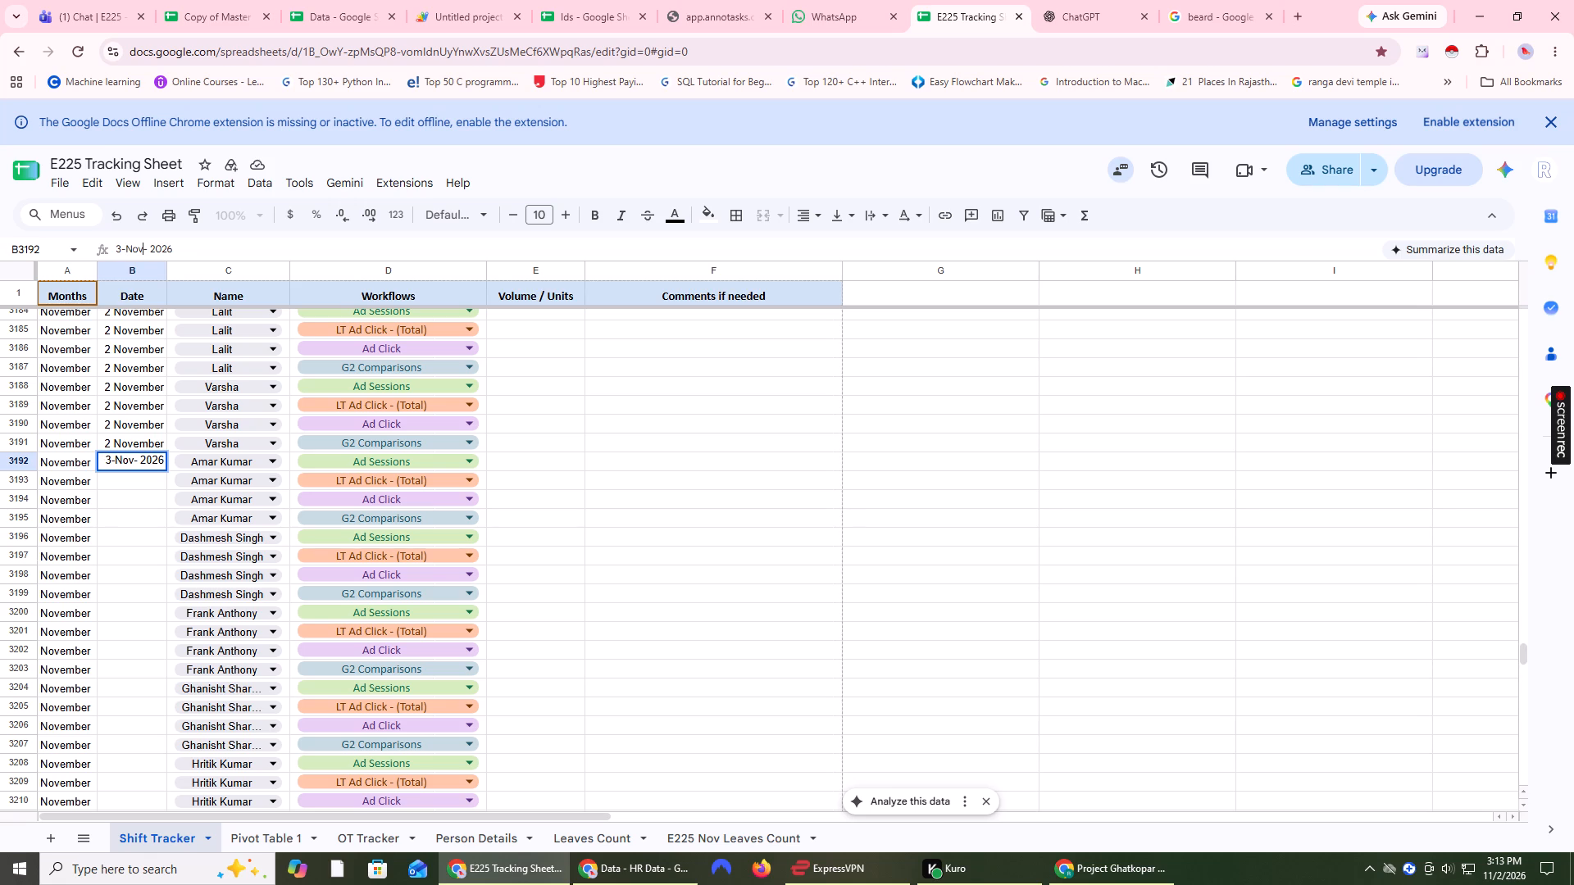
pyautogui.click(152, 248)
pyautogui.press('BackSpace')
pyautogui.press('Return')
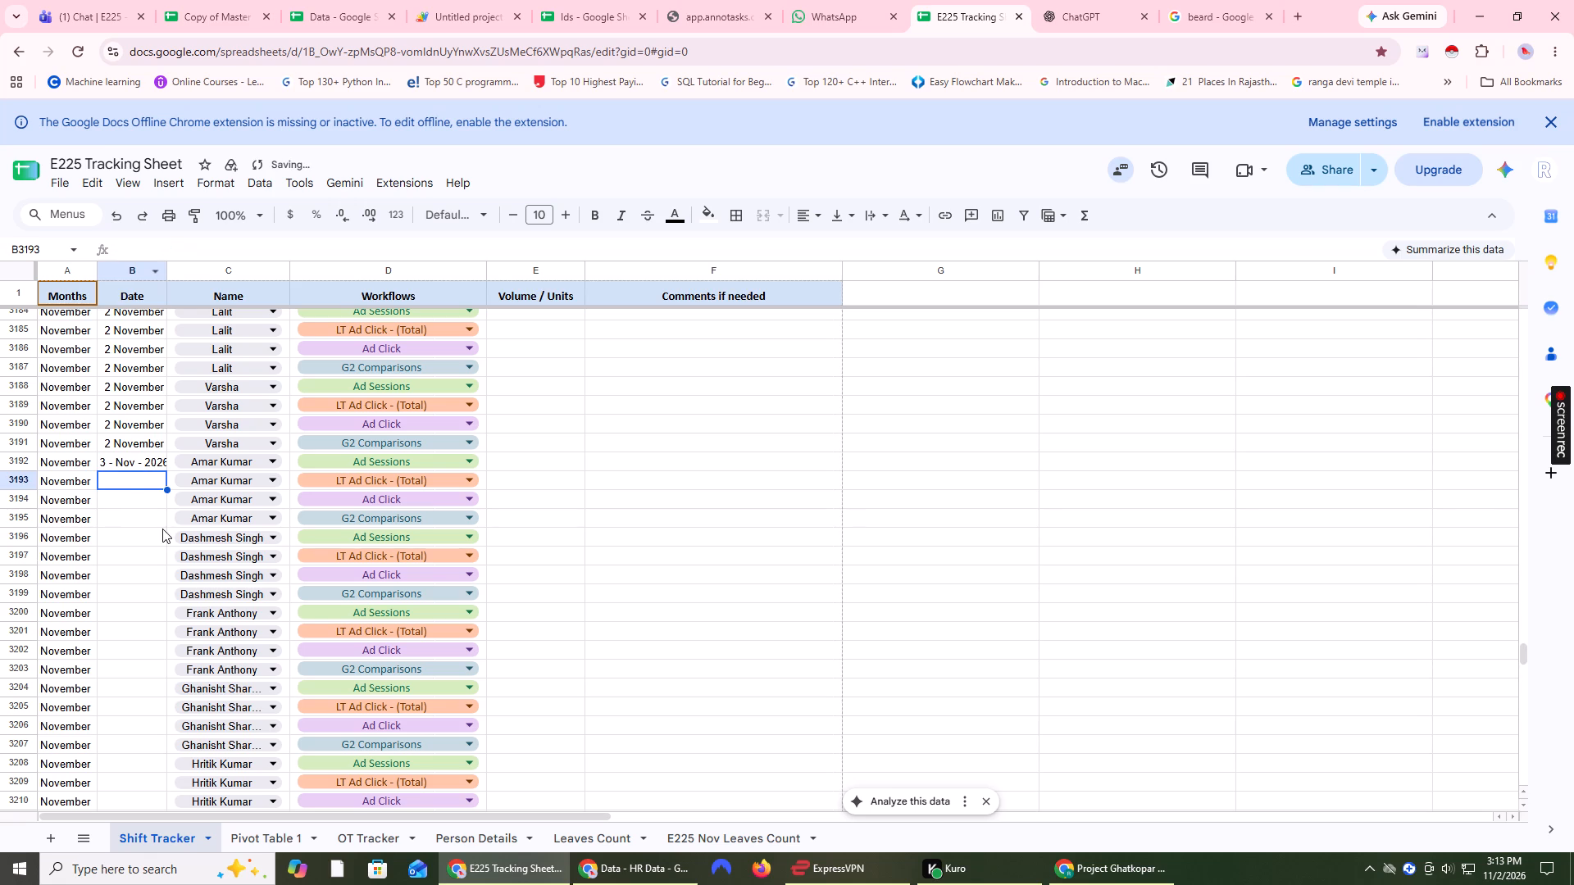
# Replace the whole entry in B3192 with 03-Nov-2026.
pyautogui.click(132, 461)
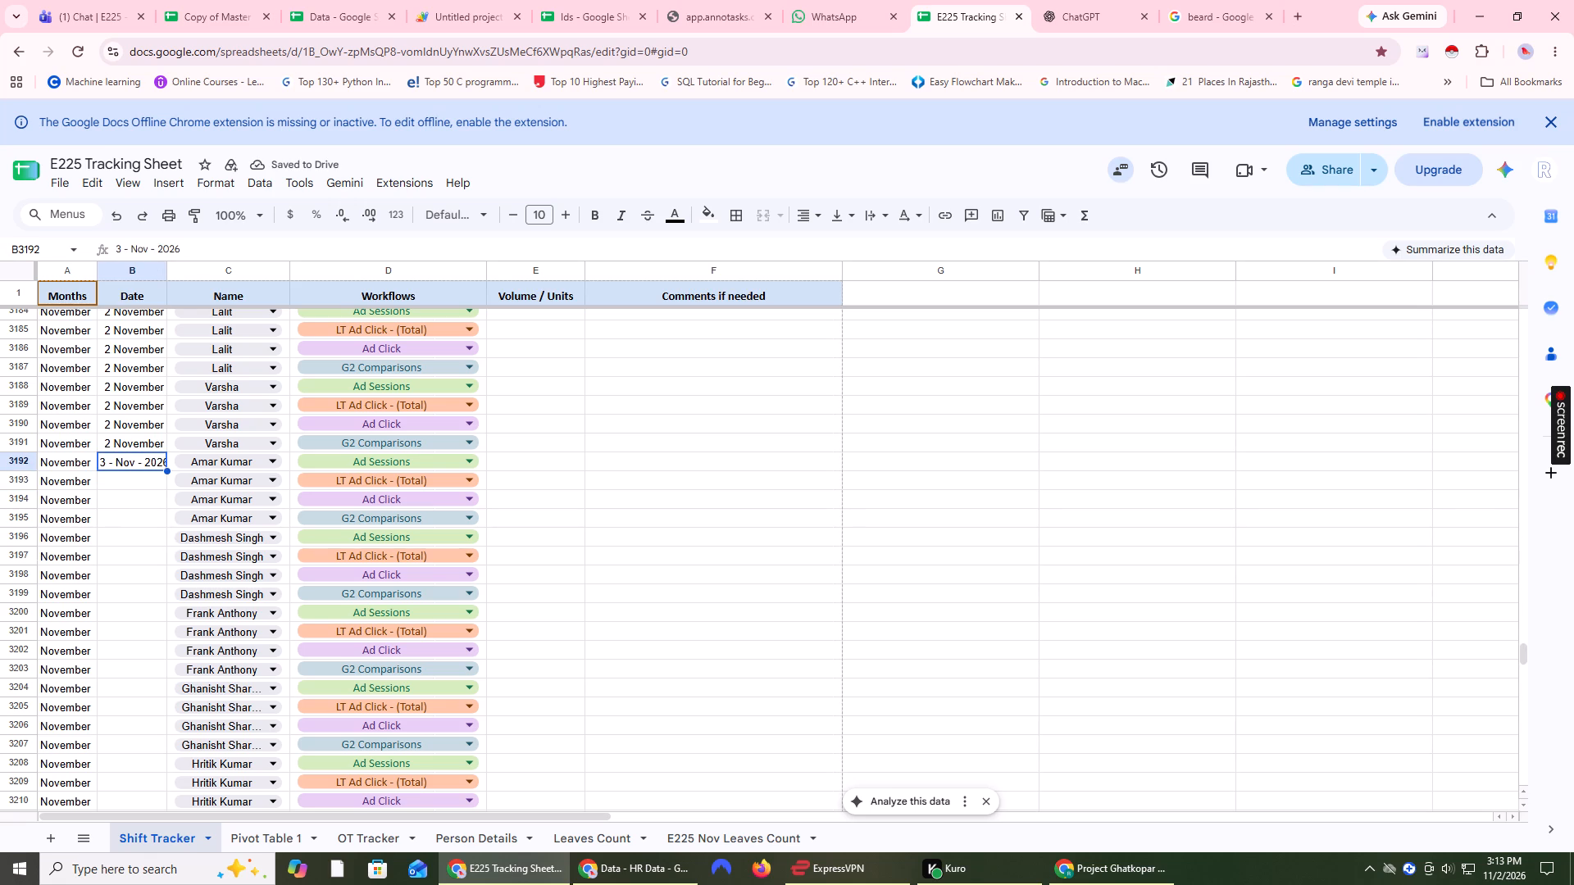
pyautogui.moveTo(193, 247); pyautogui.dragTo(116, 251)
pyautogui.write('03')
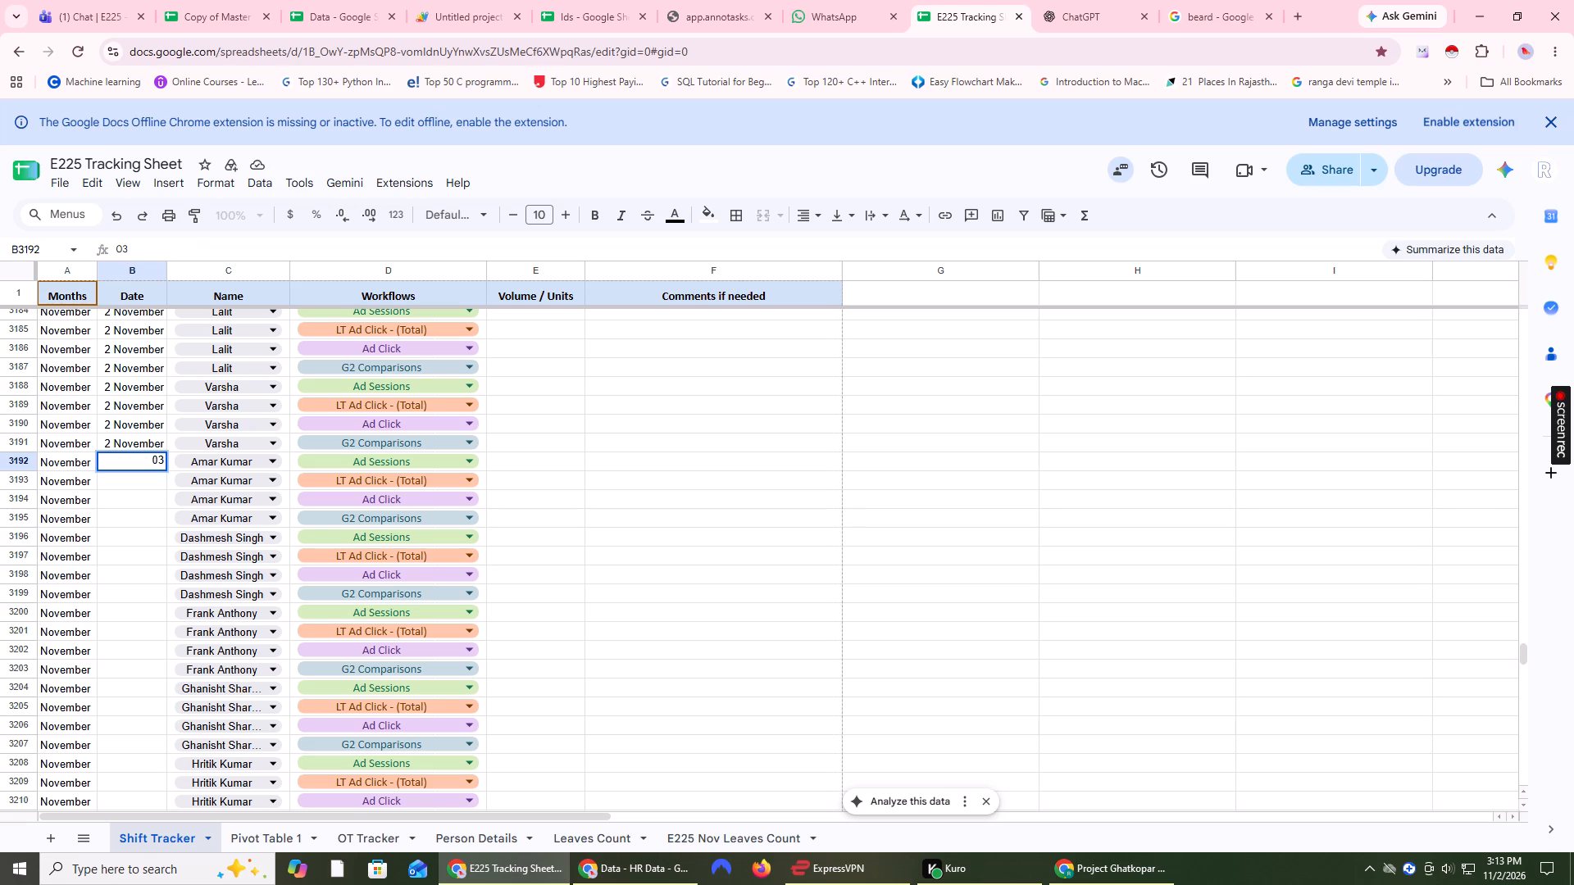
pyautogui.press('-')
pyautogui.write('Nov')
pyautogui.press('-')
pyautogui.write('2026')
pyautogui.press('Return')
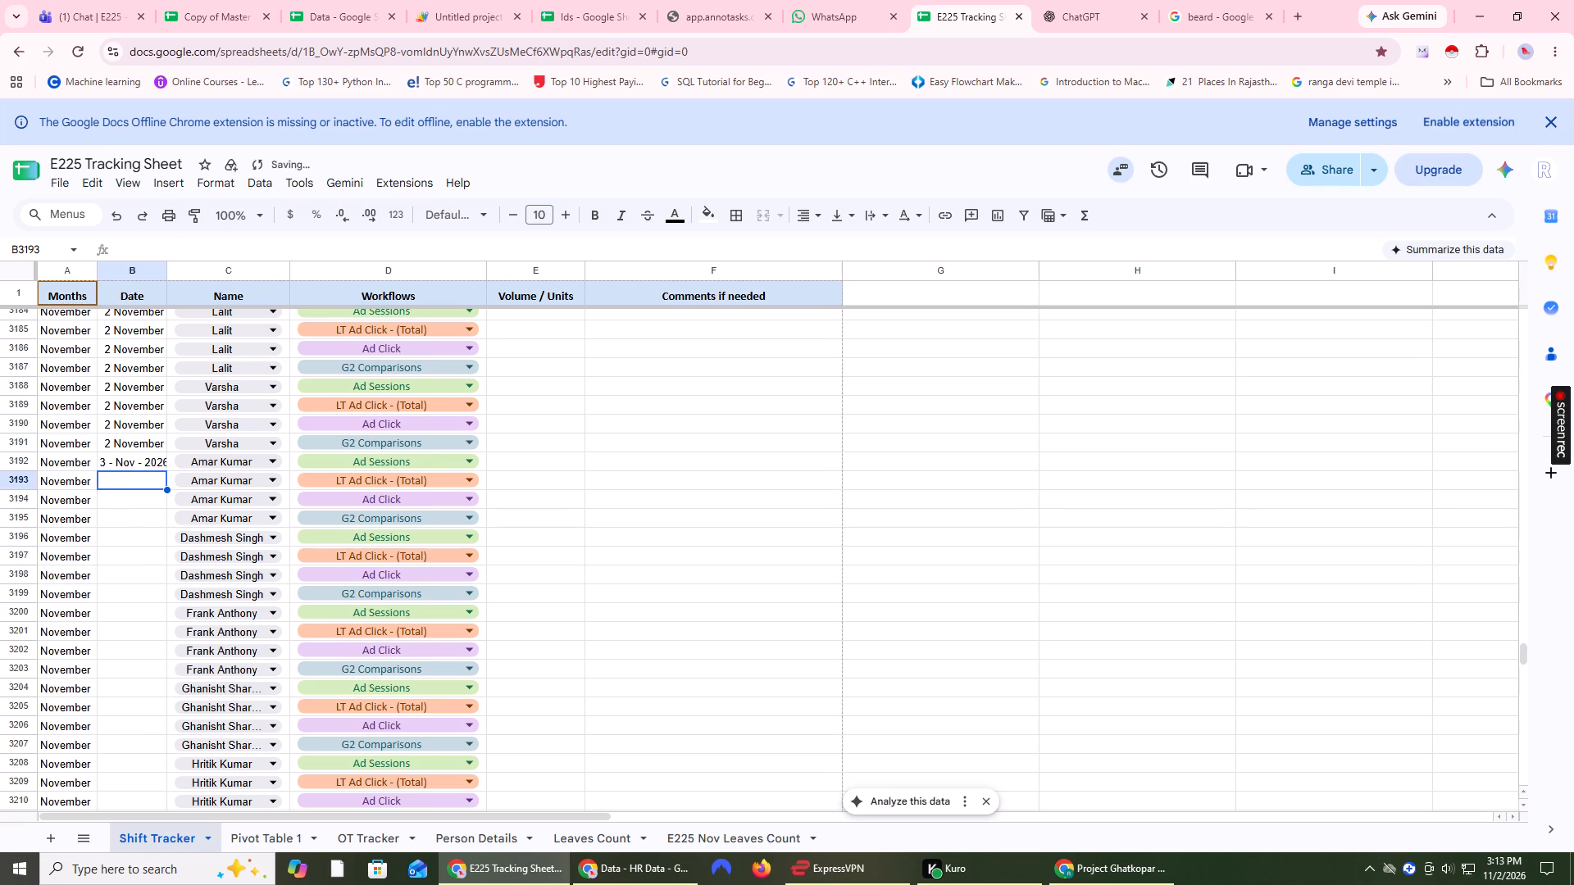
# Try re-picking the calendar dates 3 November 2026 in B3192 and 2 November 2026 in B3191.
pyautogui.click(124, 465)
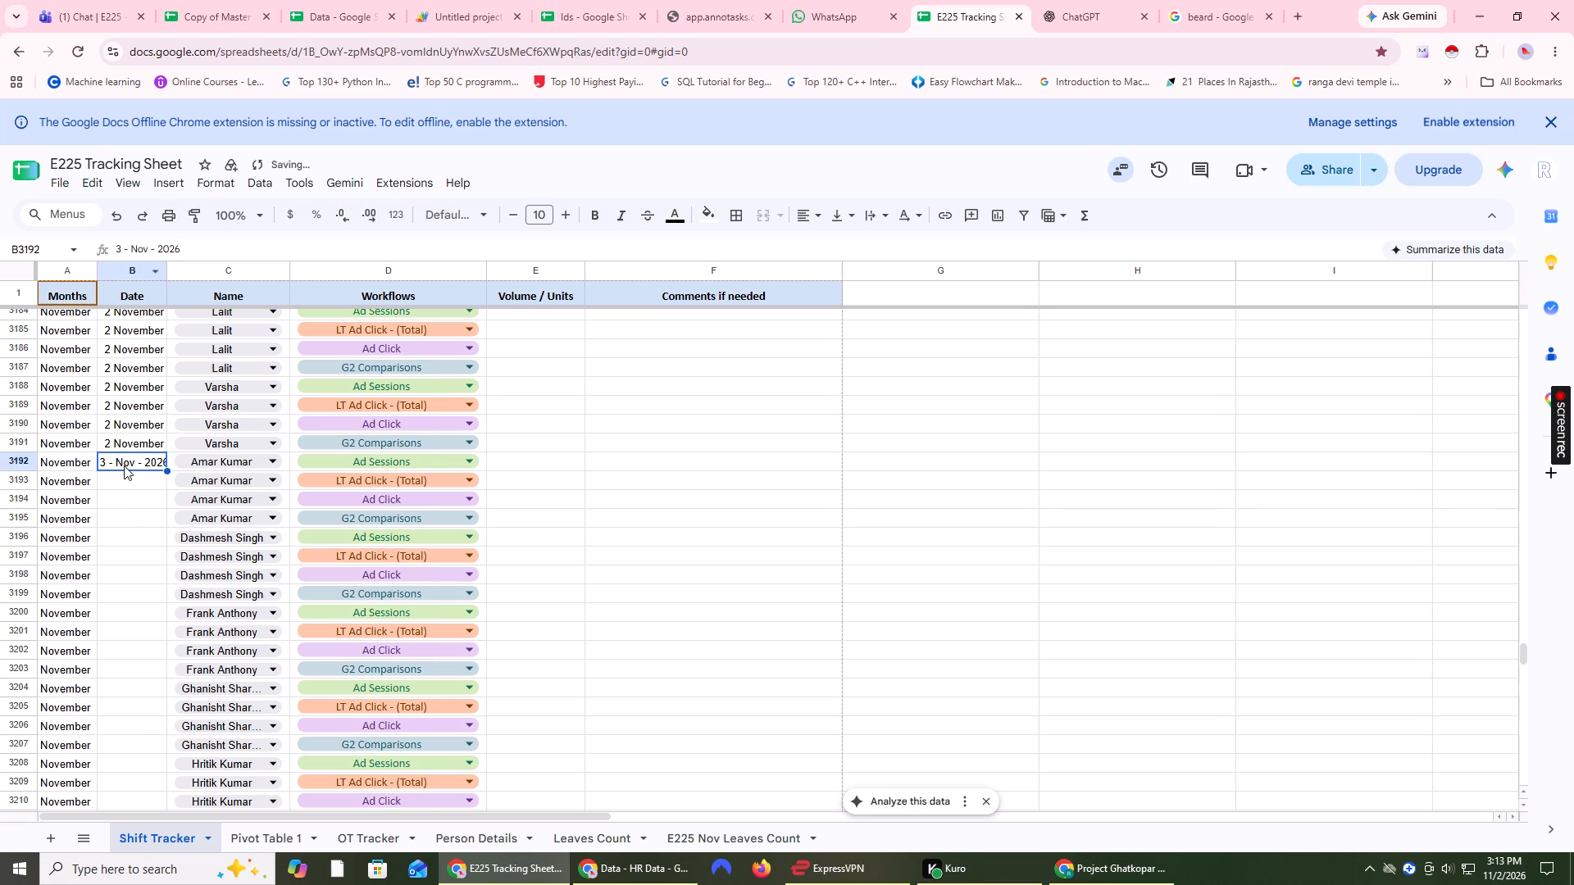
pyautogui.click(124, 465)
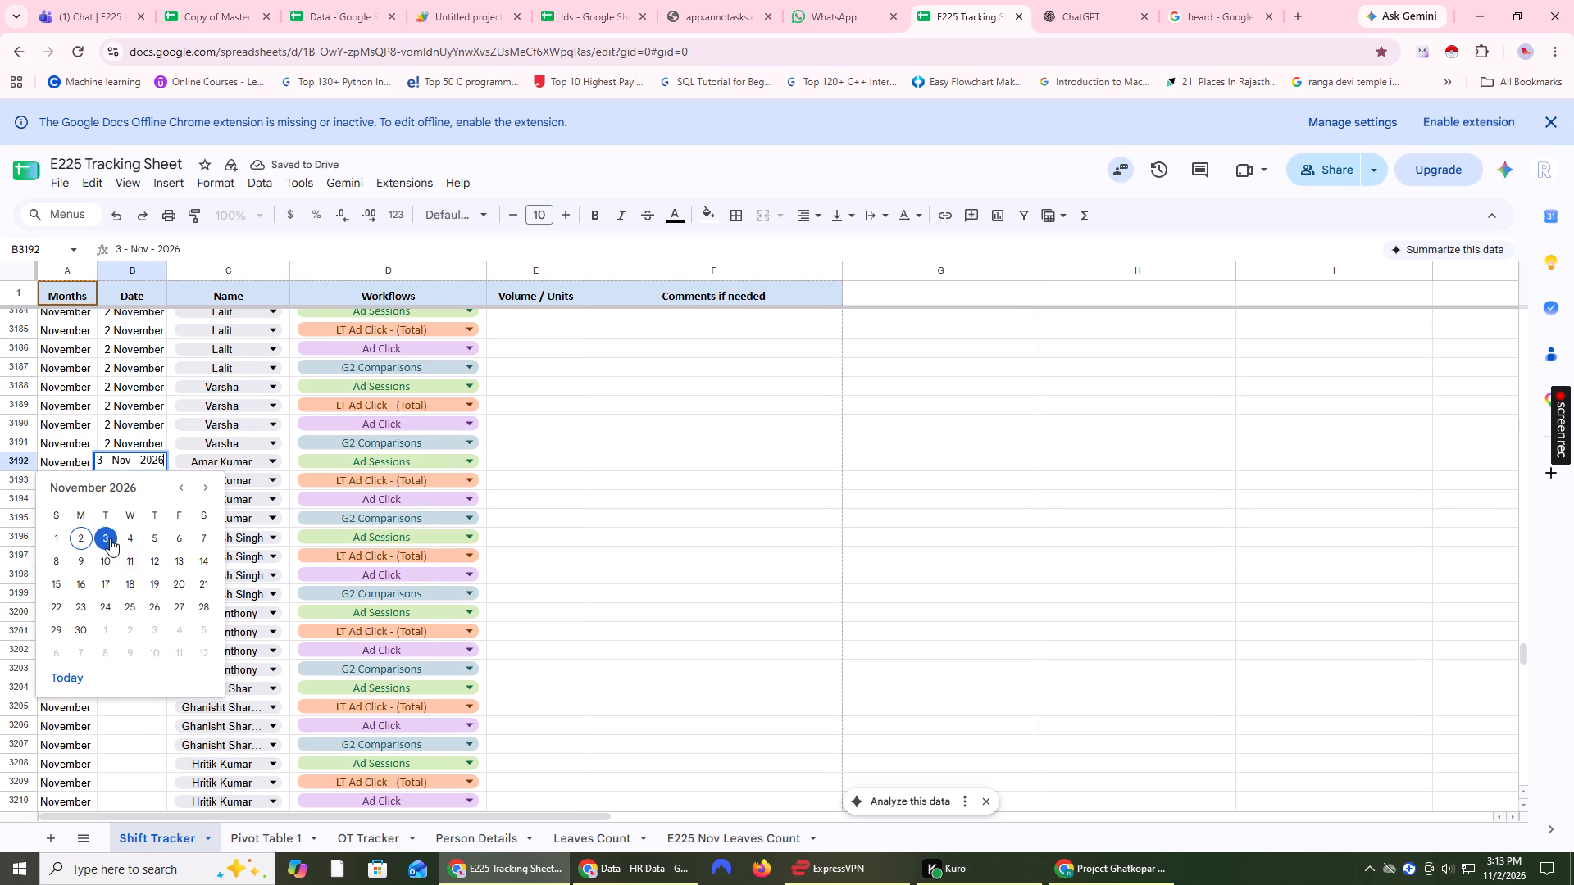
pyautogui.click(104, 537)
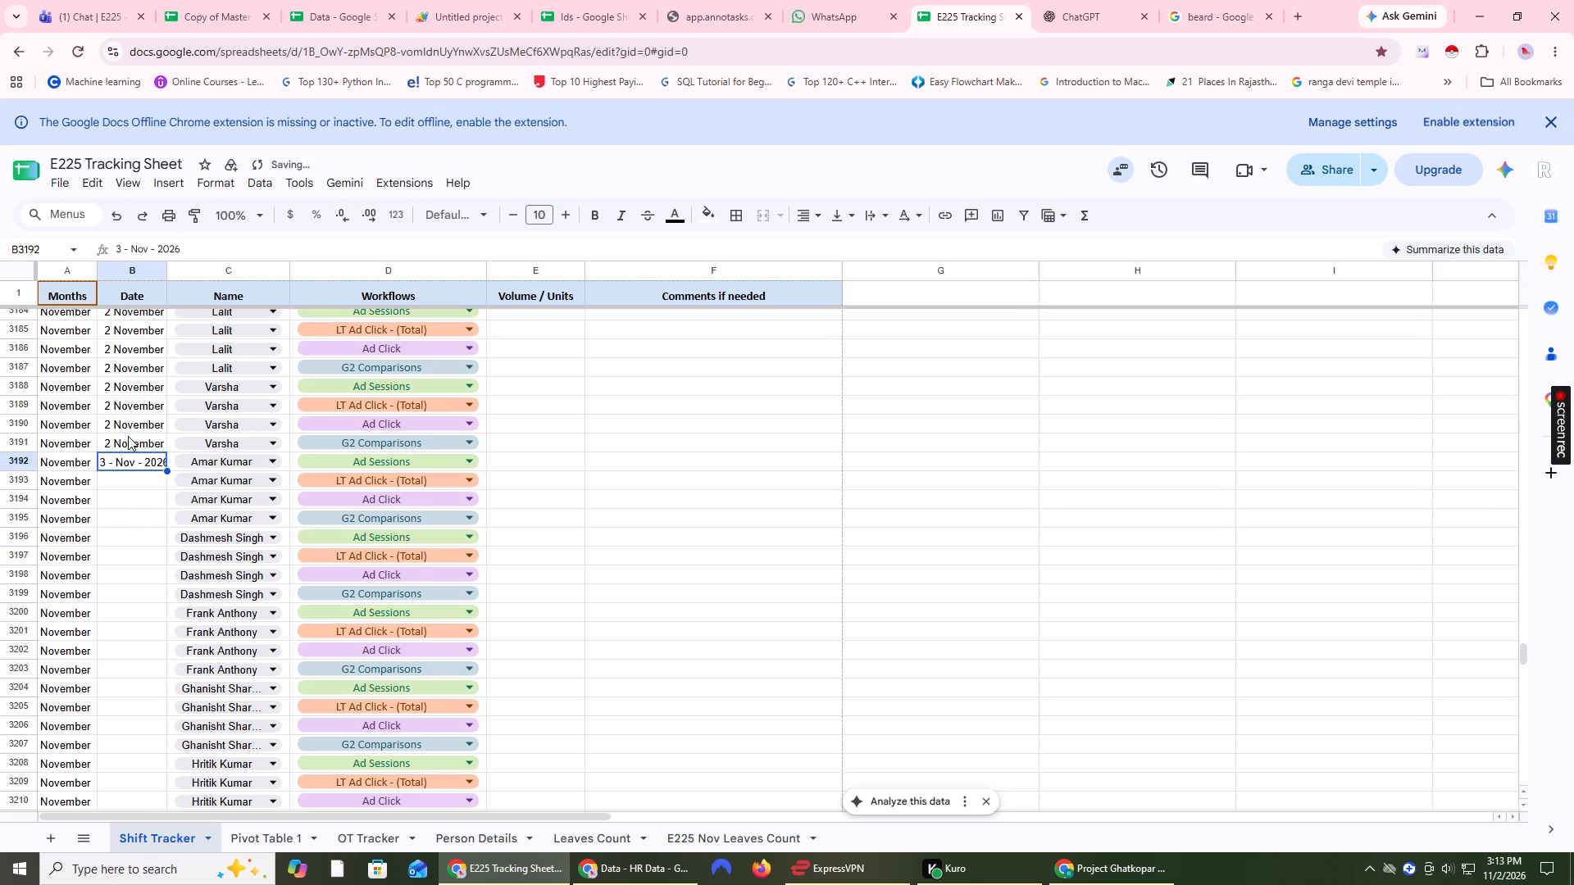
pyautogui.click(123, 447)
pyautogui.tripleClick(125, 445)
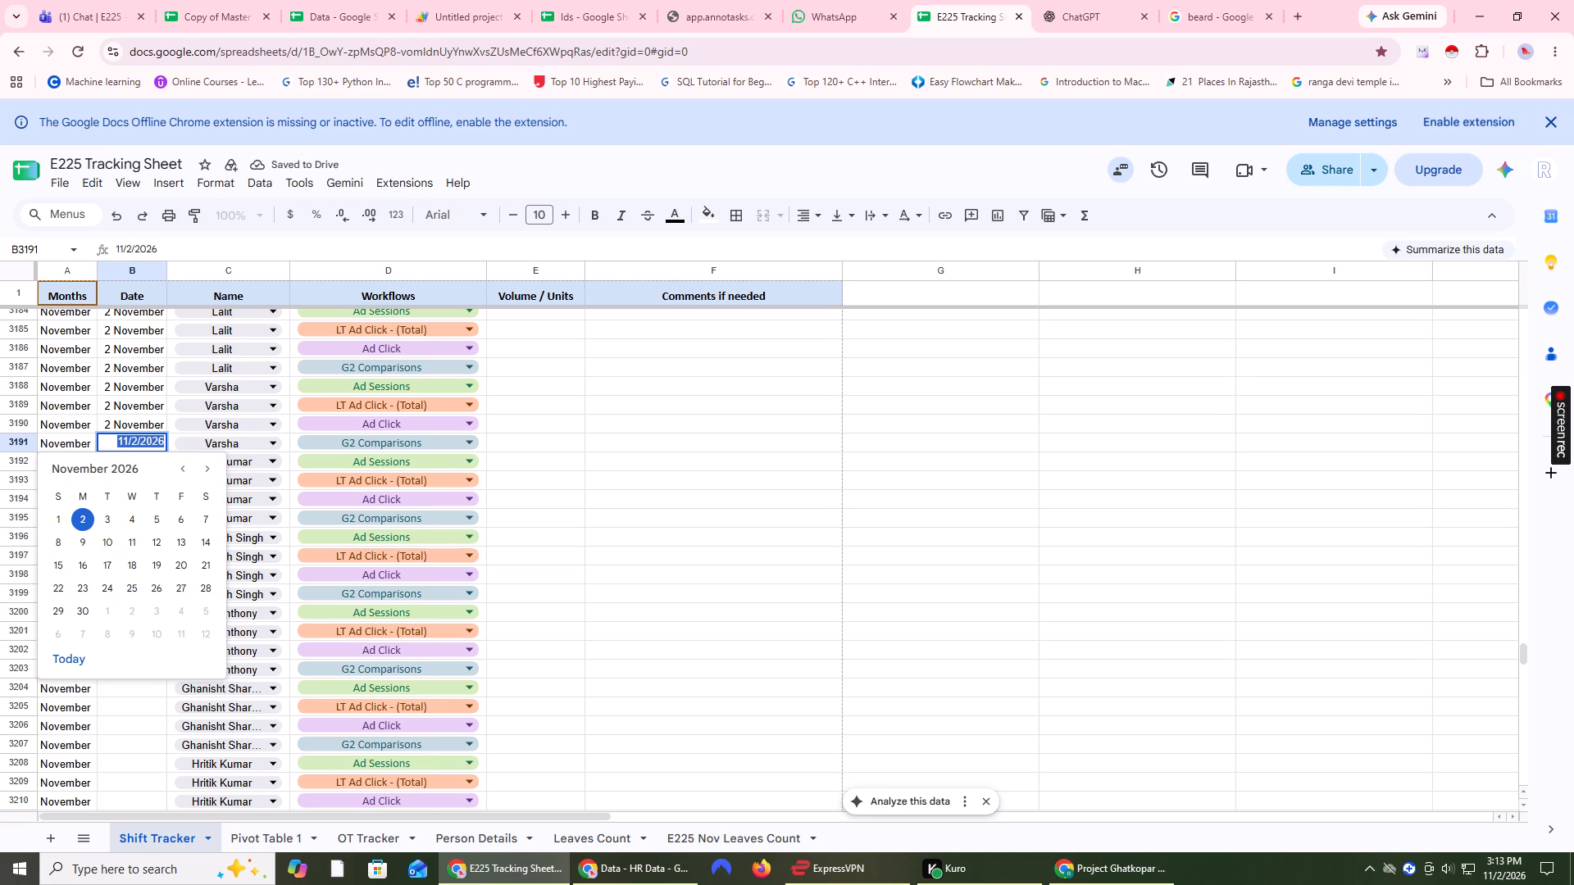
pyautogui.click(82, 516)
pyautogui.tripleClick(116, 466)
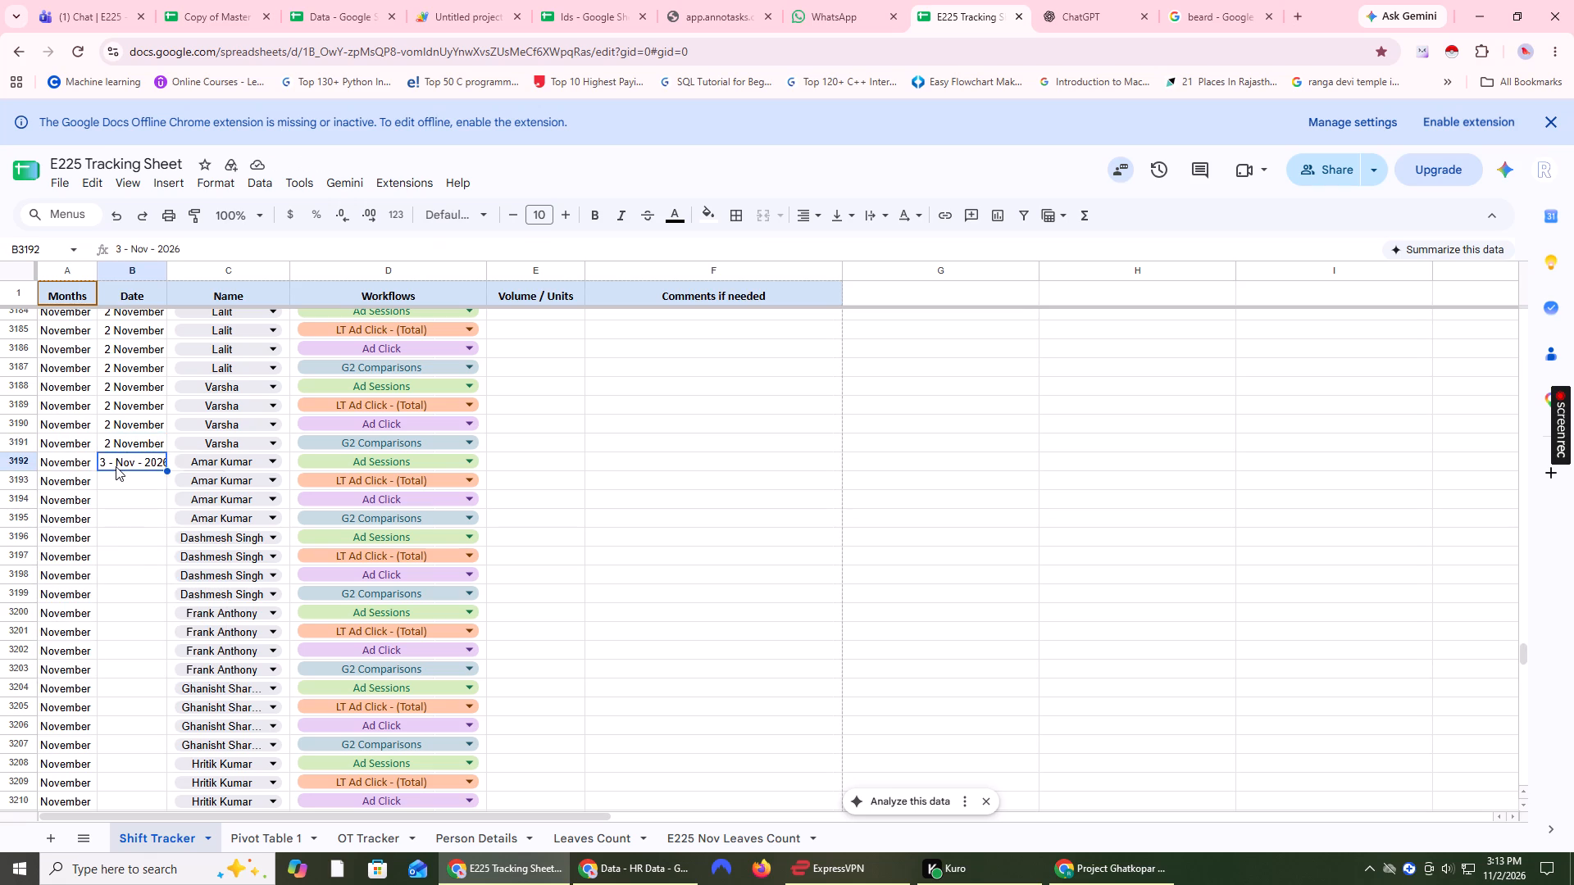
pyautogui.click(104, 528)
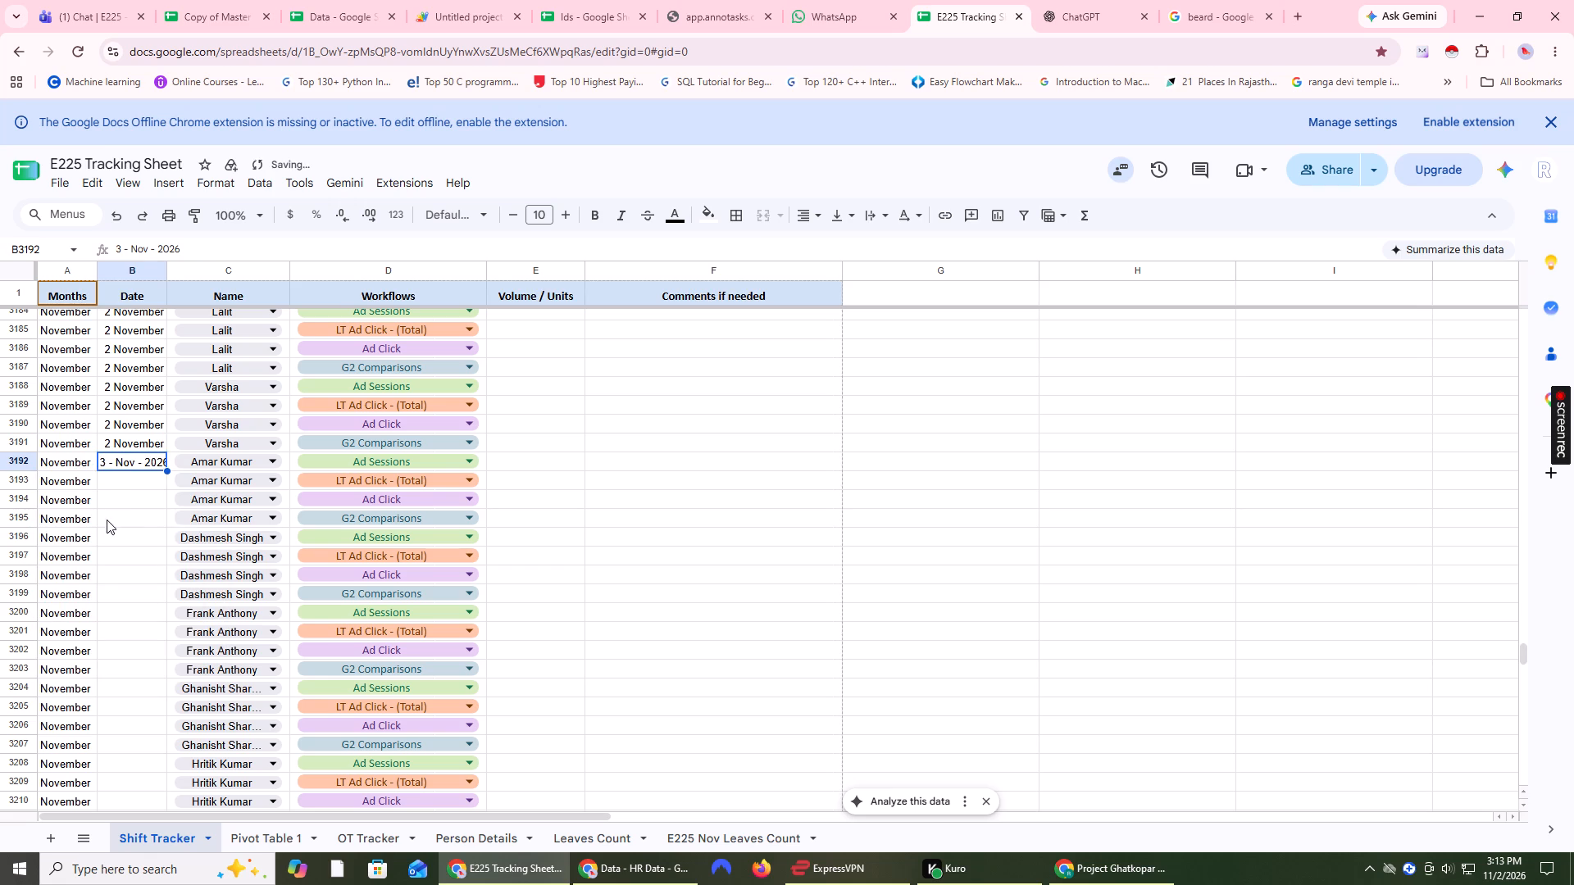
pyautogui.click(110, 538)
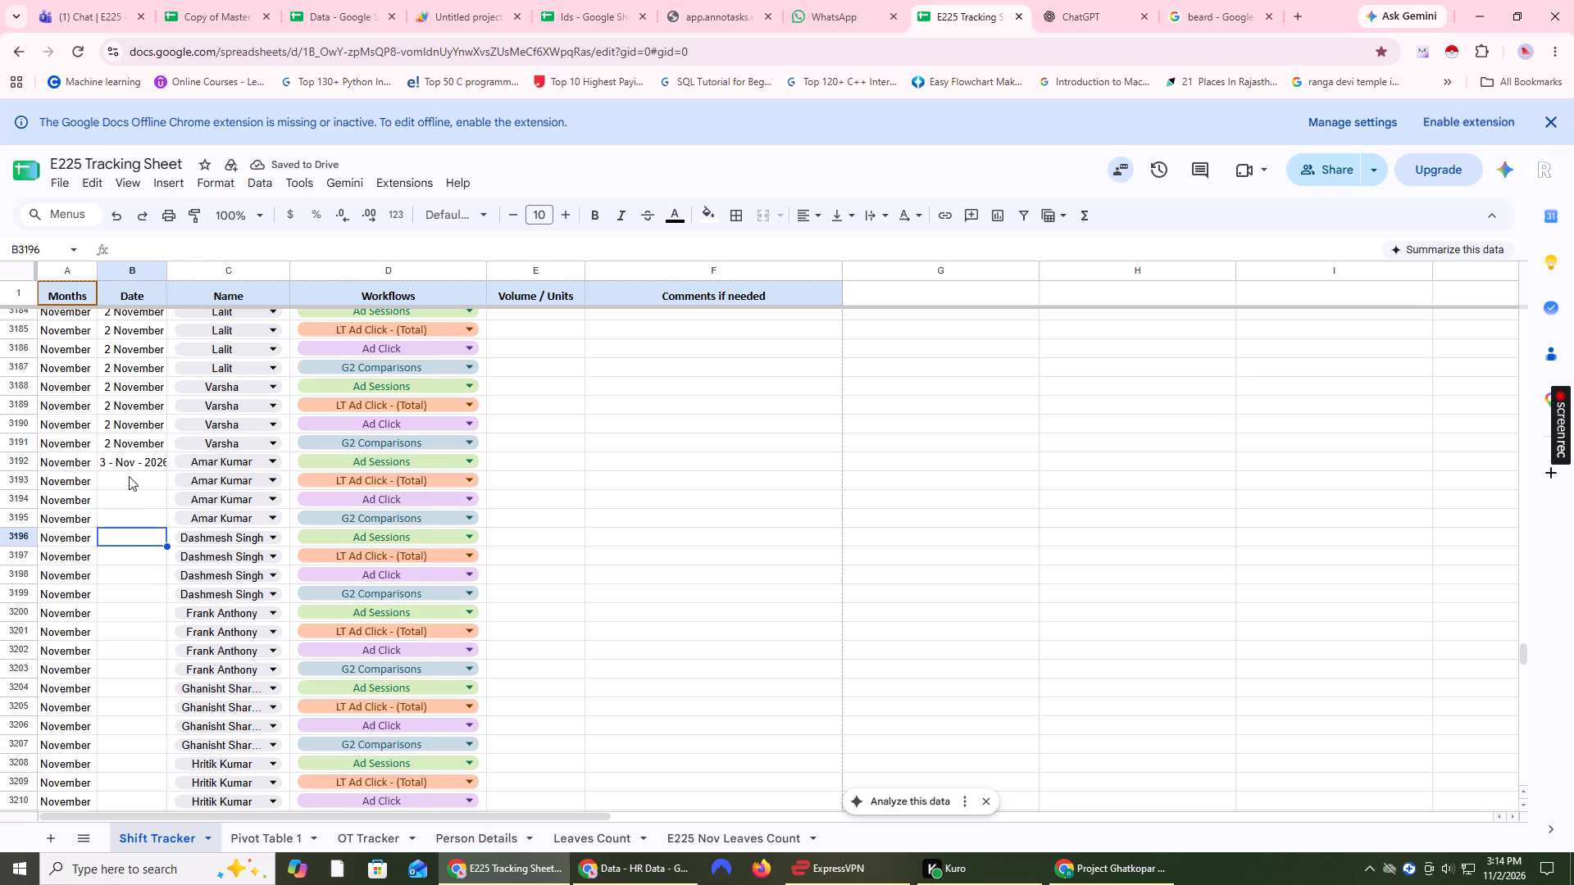
# Replace the date in B3192 with 03/11/2026 and reselect the cell to check it.
pyautogui.click(128, 461)
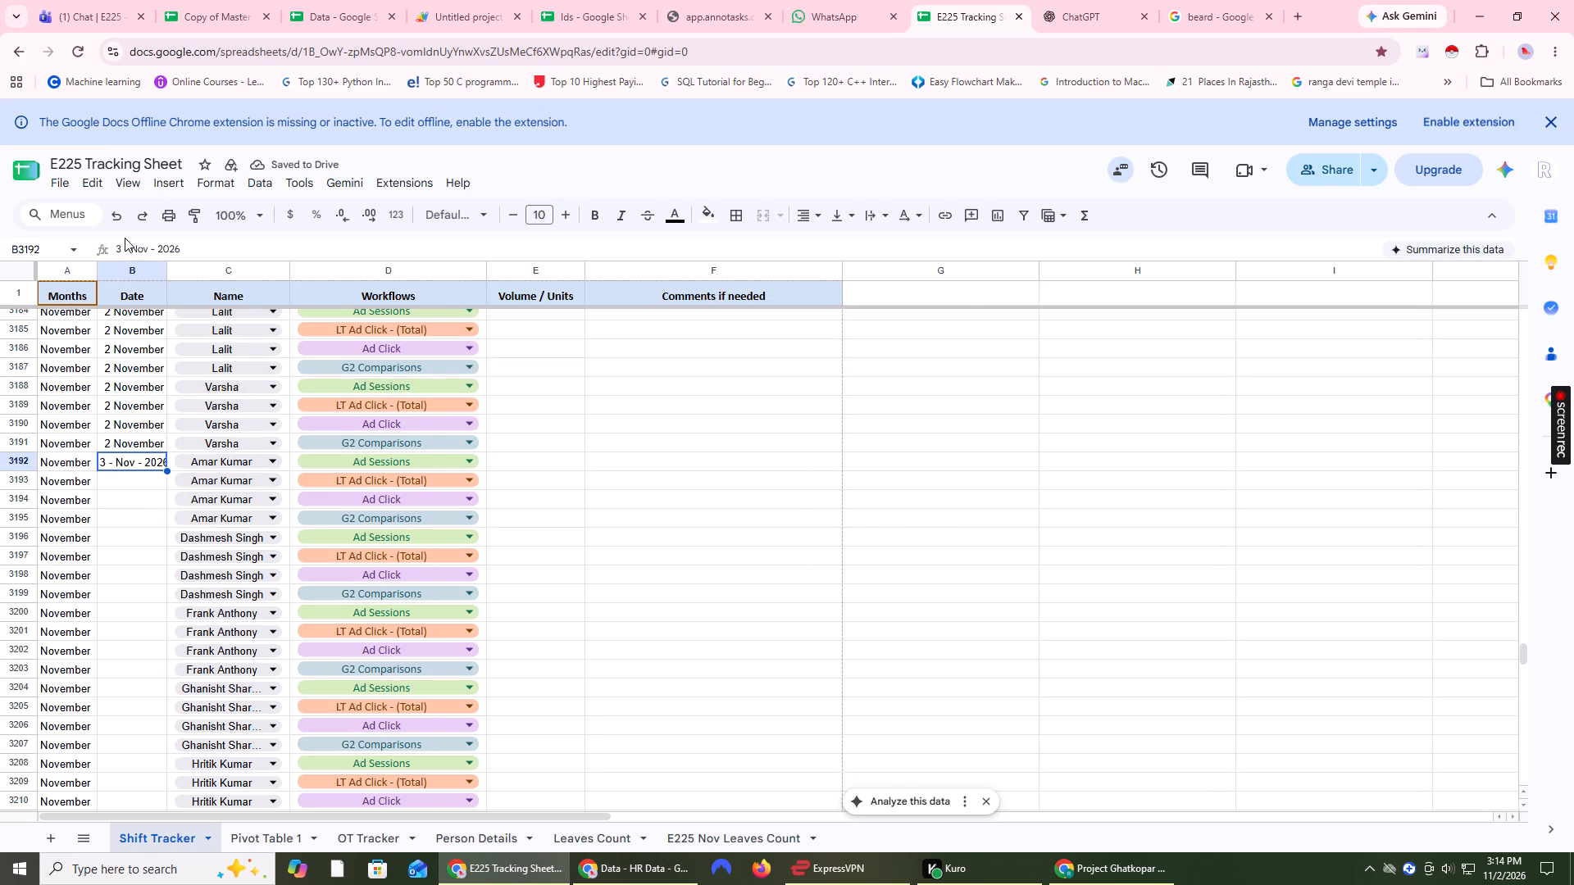
pyautogui.moveTo(184, 247); pyautogui.dragTo(184, 247)
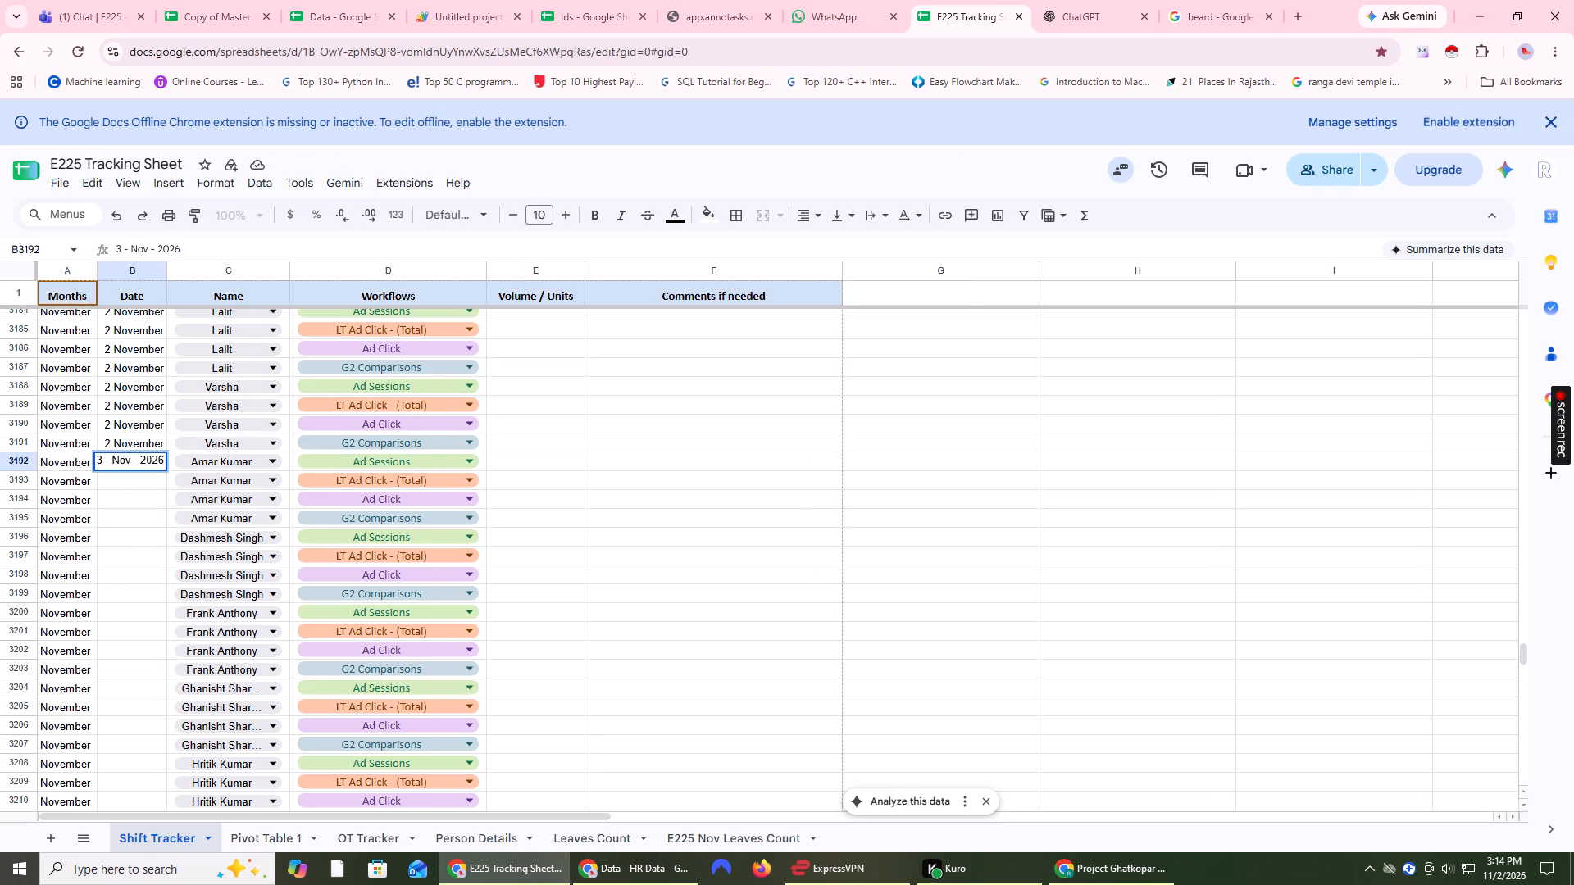
pyautogui.moveTo(184, 247); pyautogui.dragTo(118, 245)
pyautogui.write('03')
pyautogui.press('/')
pyautogui.write('11')
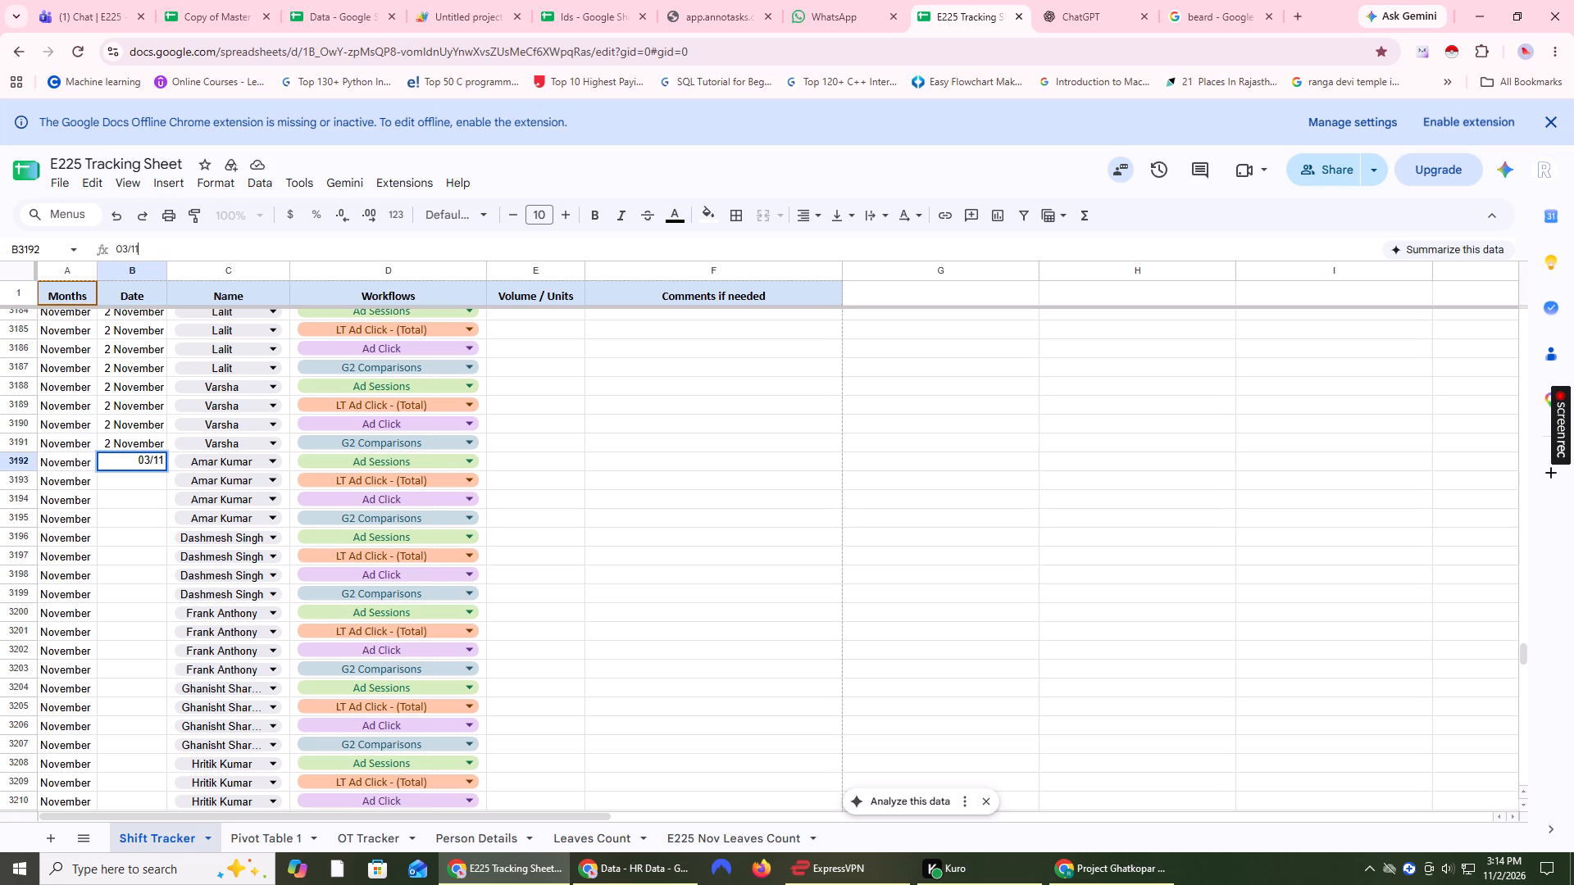
pyautogui.write('/2026')
pyautogui.press('Return')
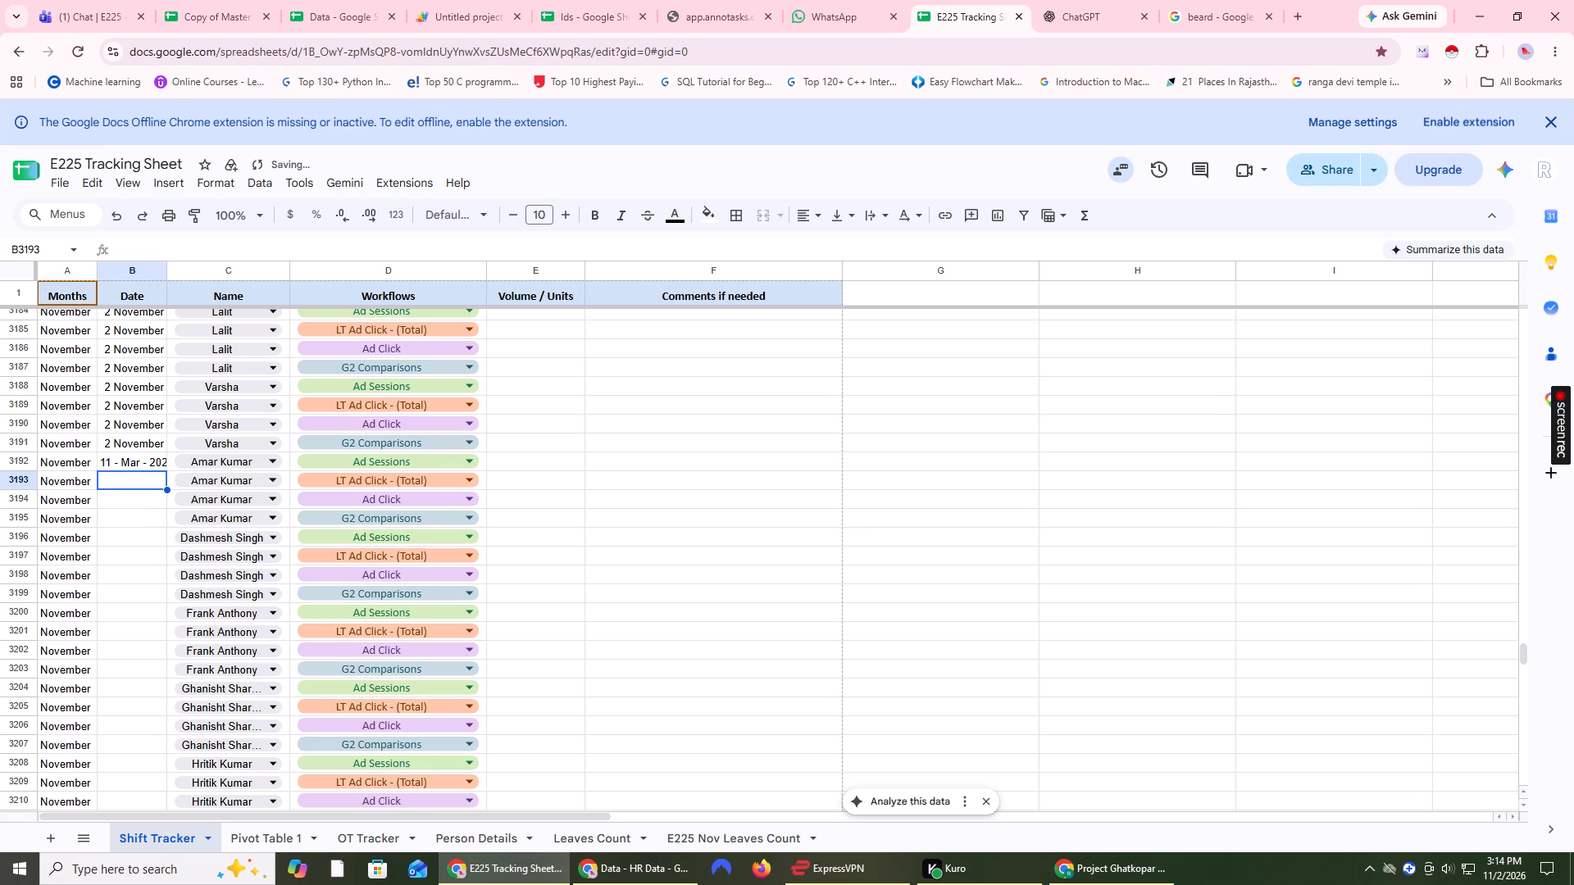
pyautogui.click(113, 551)
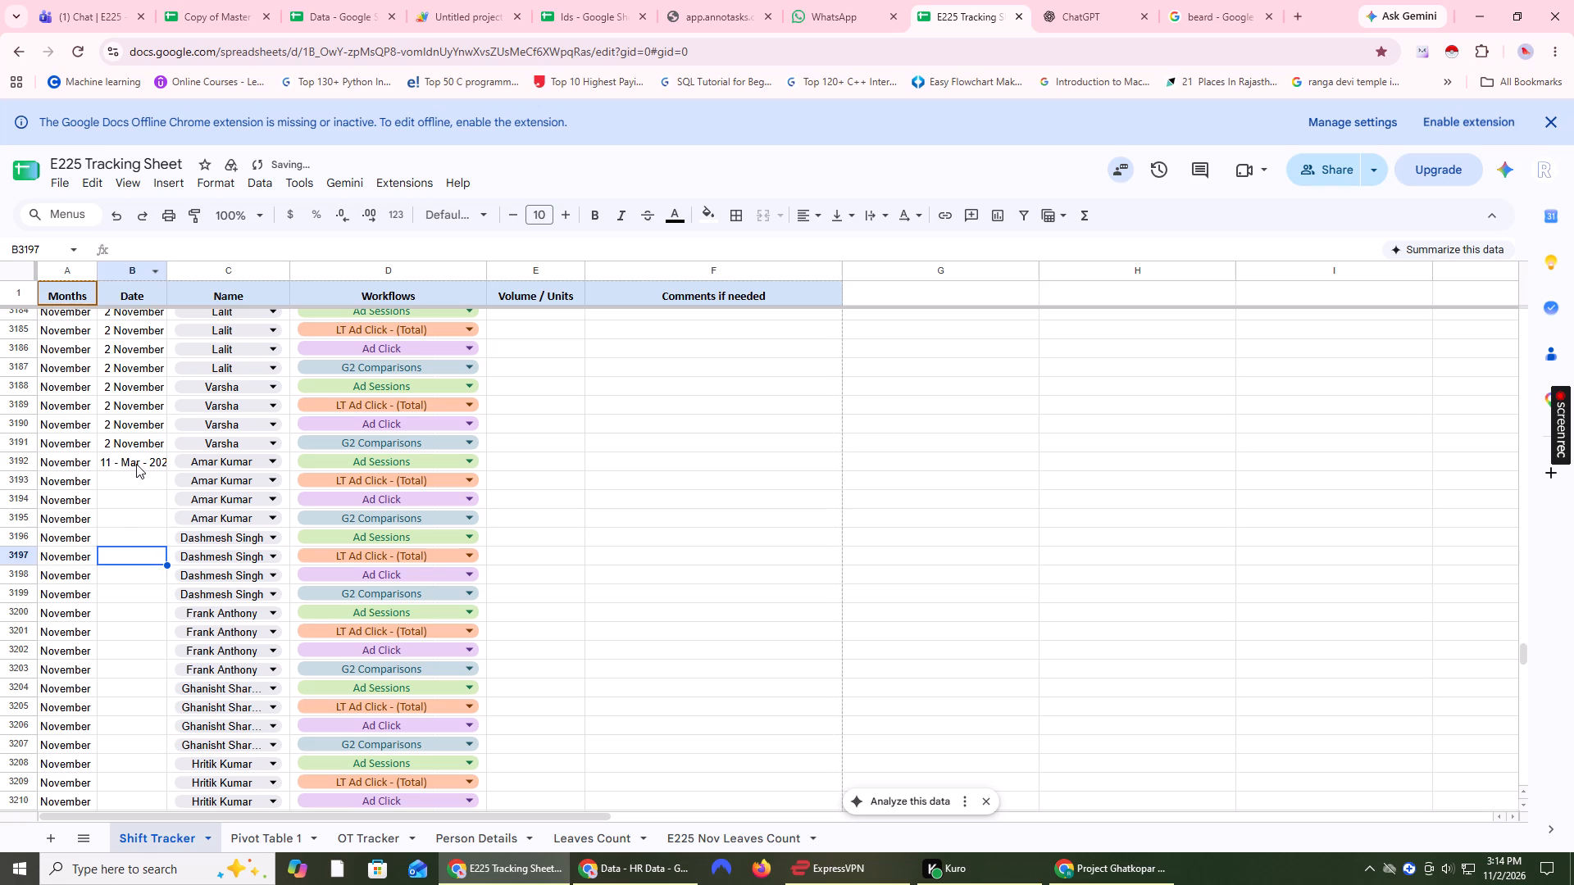
pyautogui.click(136, 464)
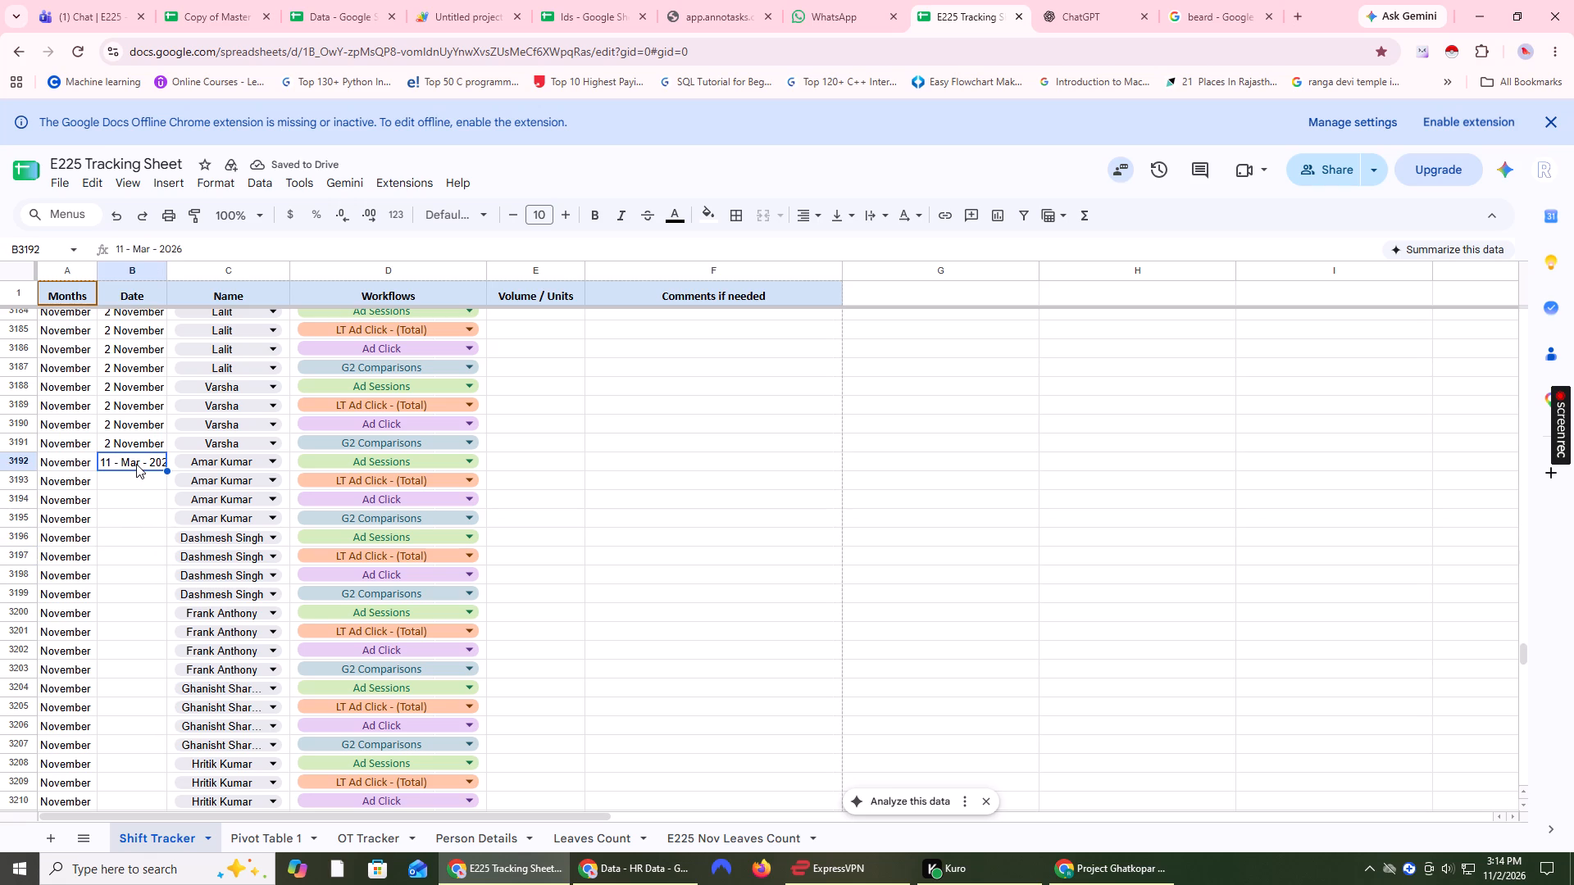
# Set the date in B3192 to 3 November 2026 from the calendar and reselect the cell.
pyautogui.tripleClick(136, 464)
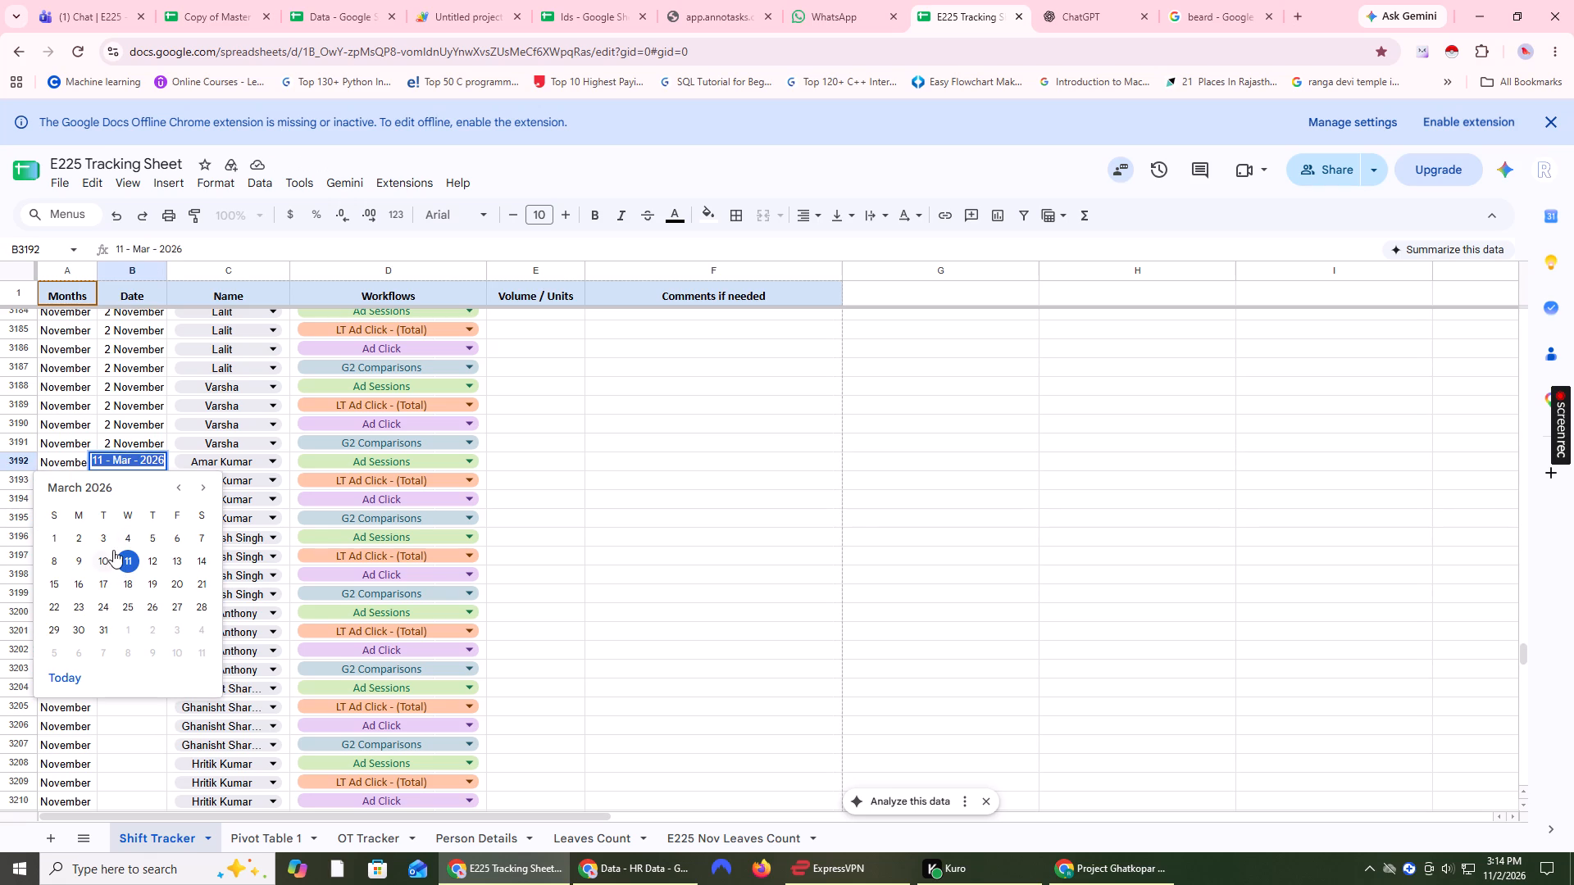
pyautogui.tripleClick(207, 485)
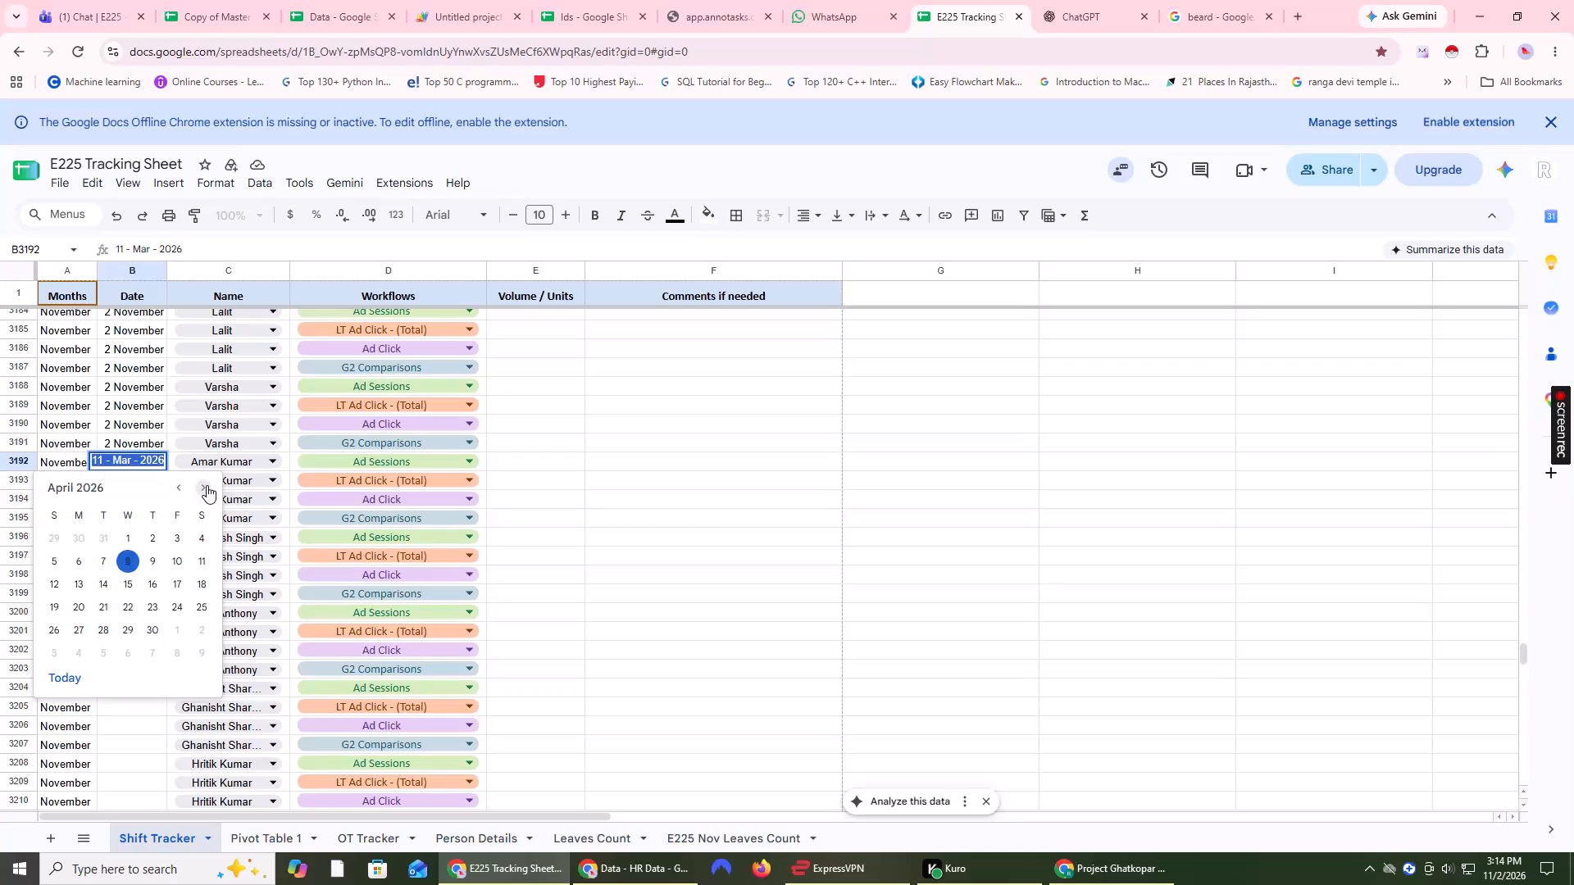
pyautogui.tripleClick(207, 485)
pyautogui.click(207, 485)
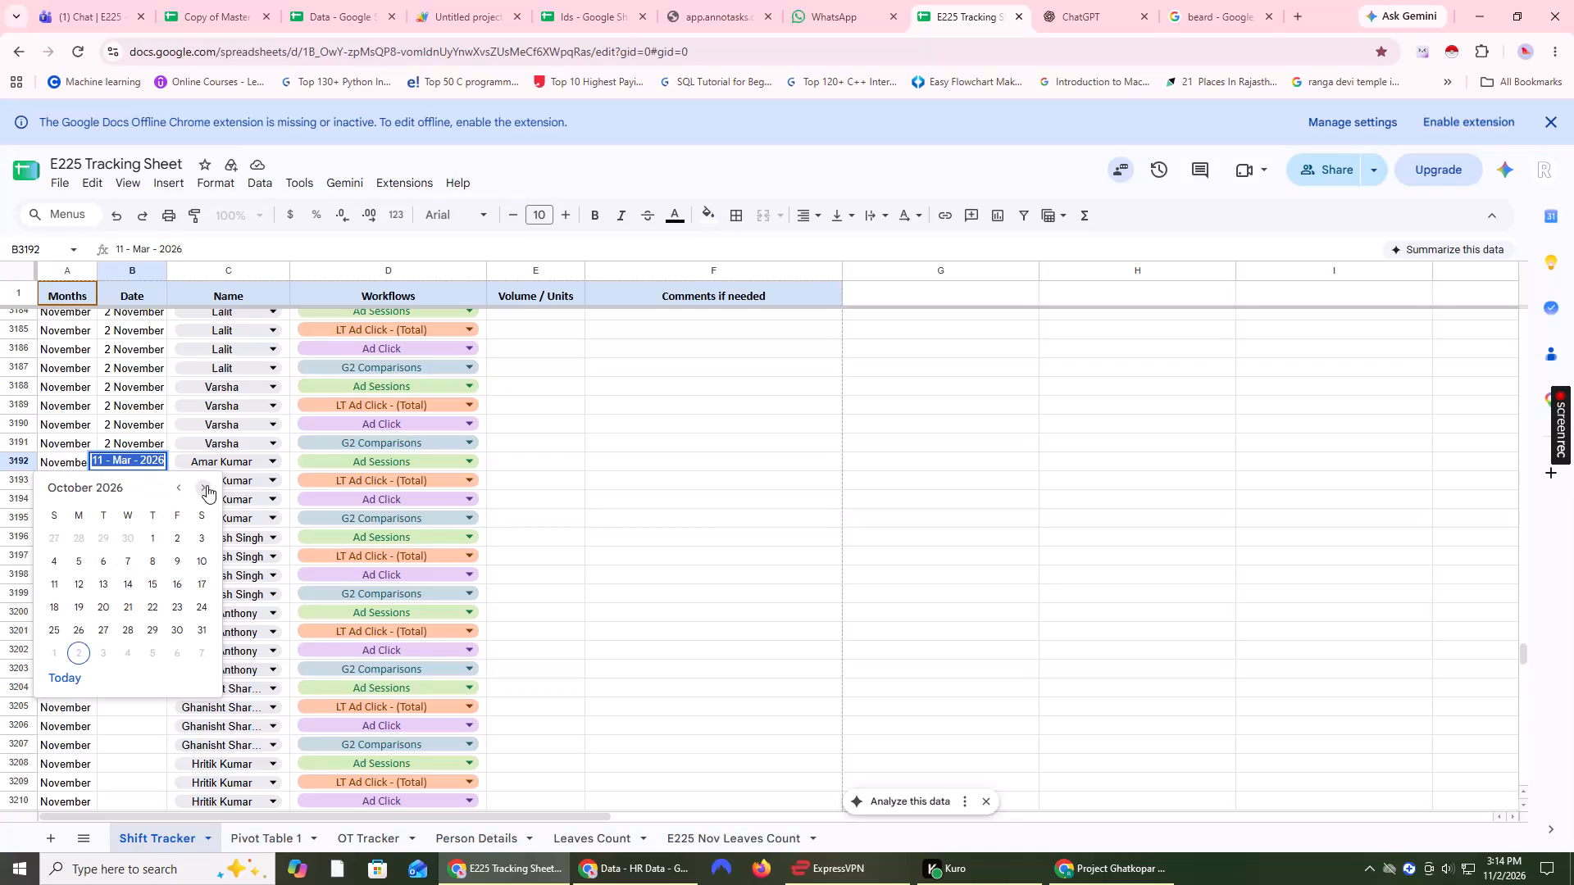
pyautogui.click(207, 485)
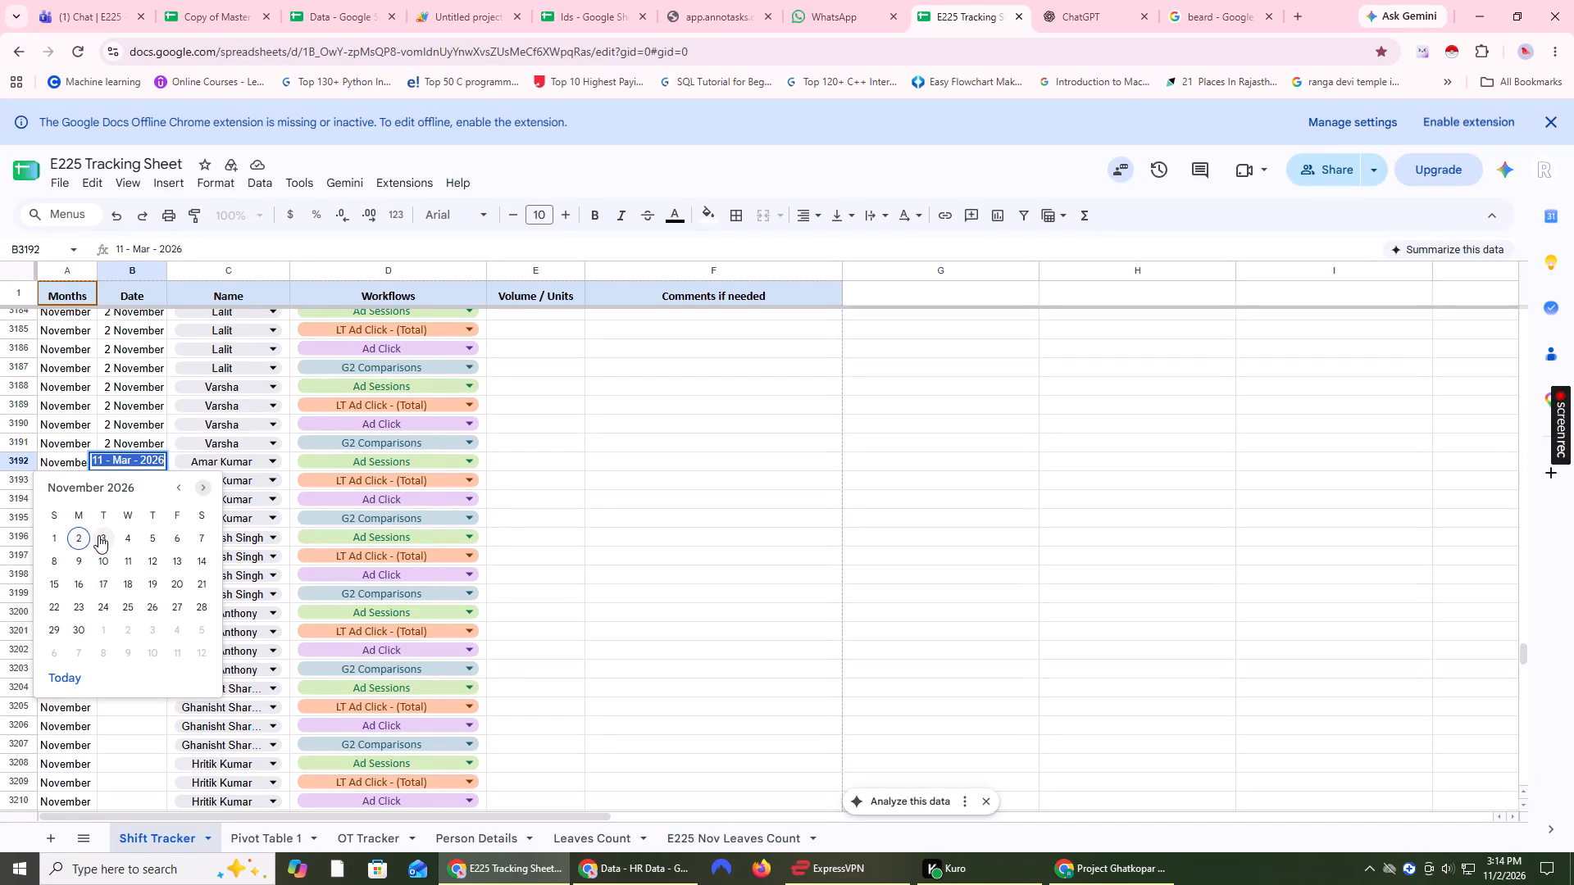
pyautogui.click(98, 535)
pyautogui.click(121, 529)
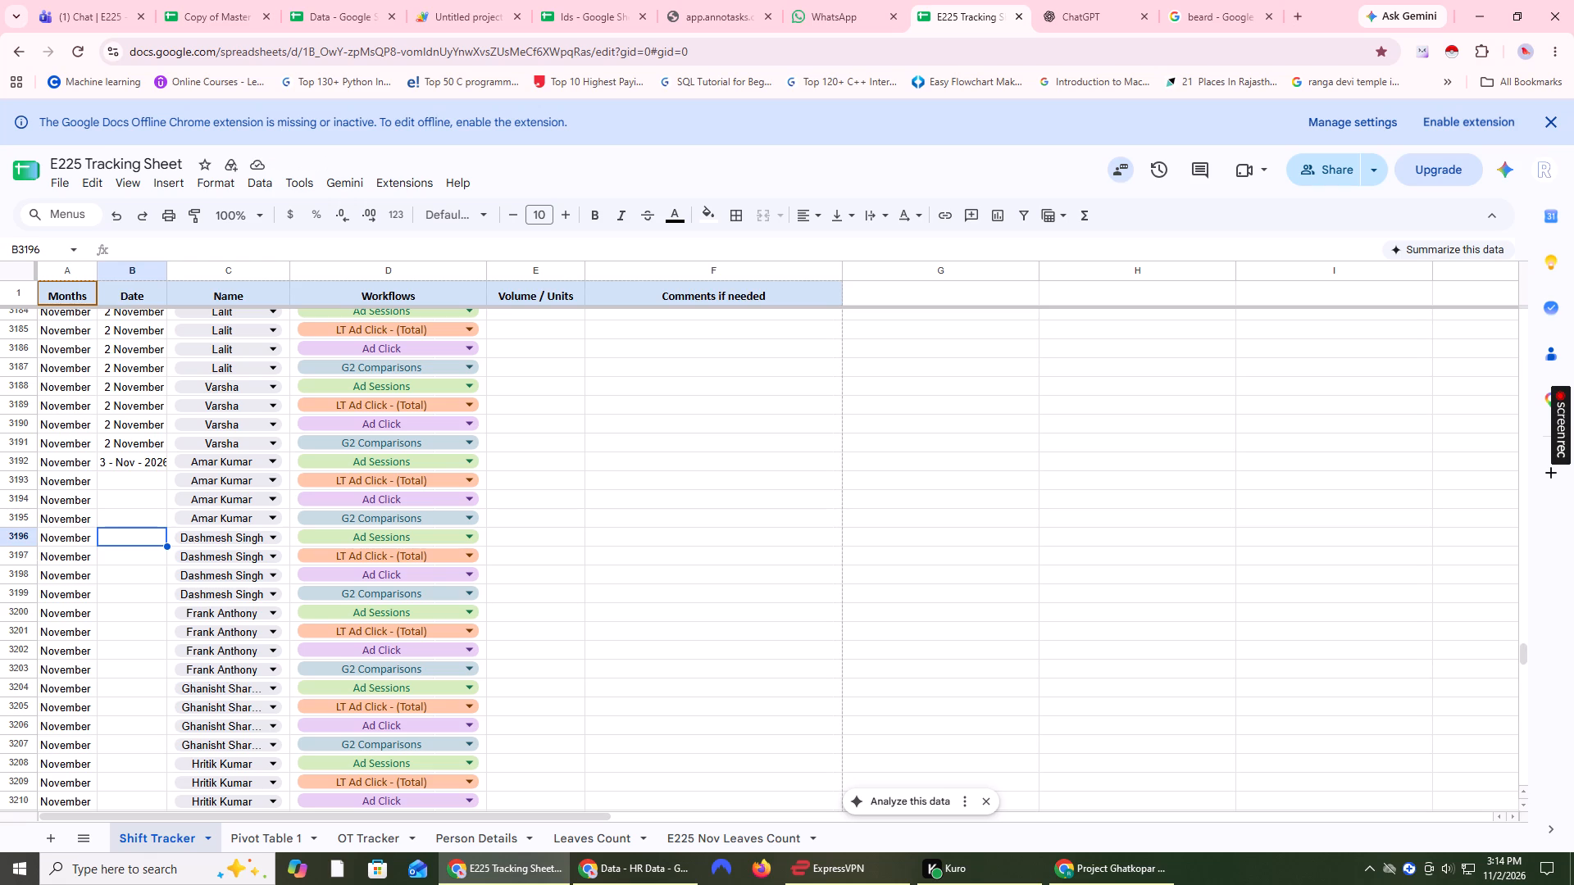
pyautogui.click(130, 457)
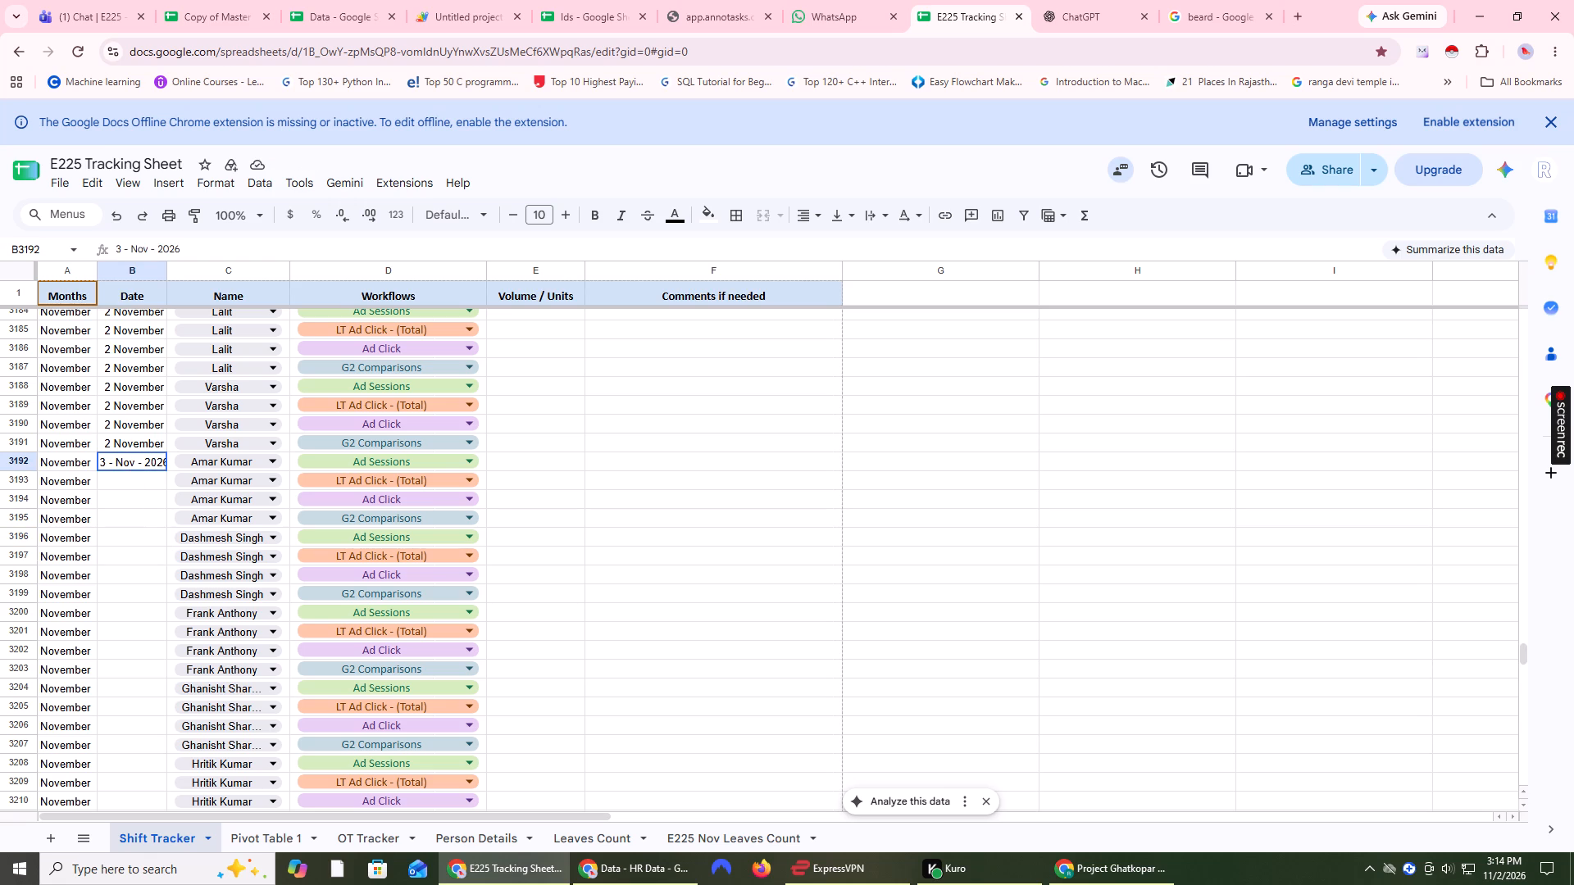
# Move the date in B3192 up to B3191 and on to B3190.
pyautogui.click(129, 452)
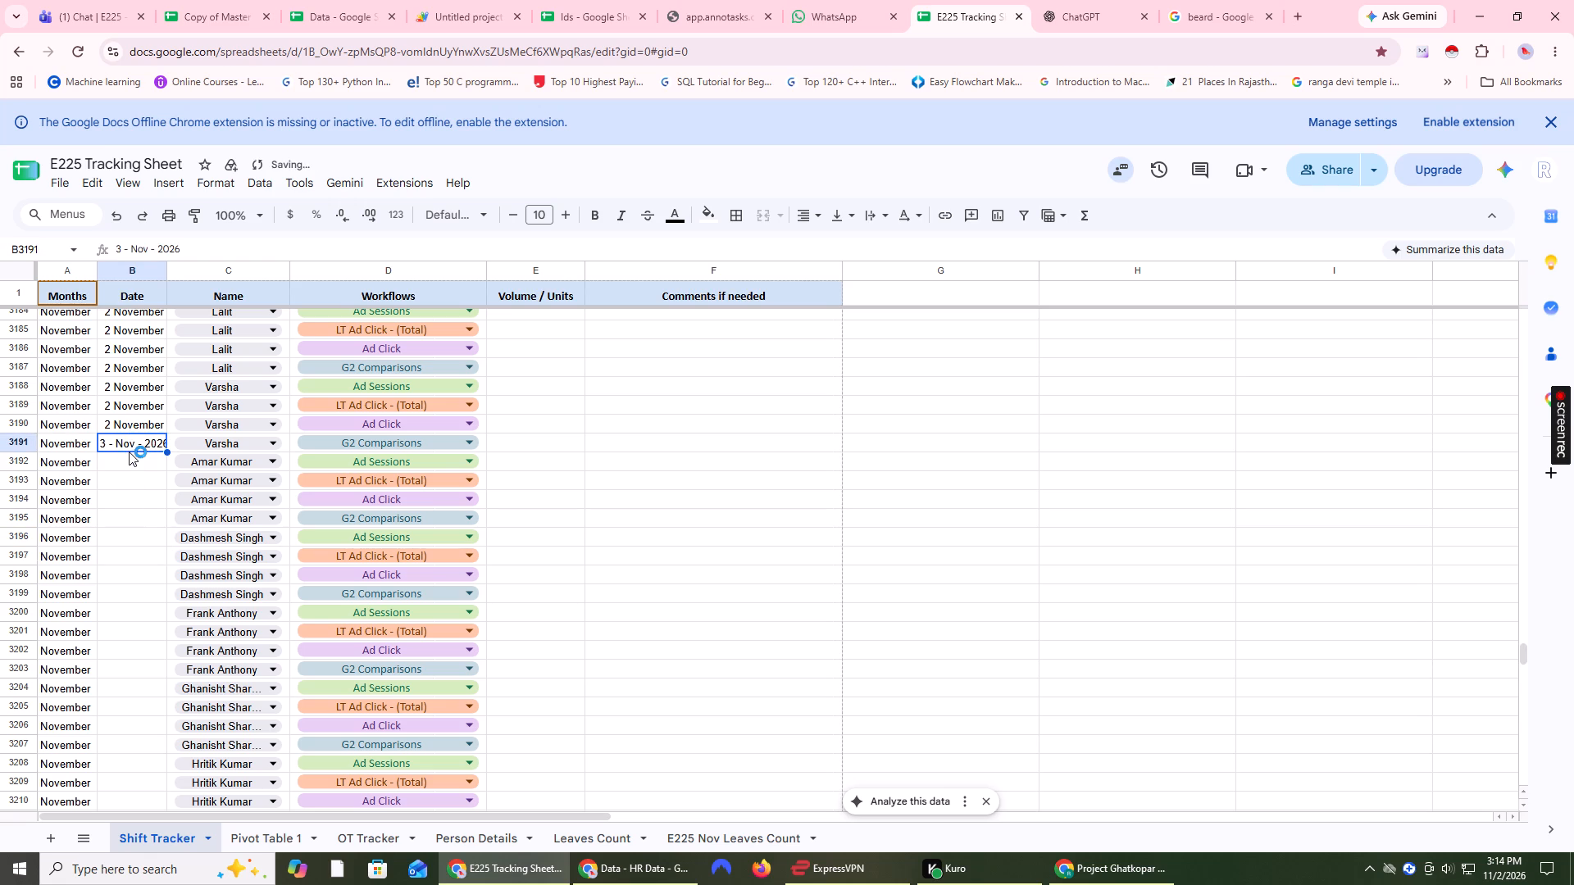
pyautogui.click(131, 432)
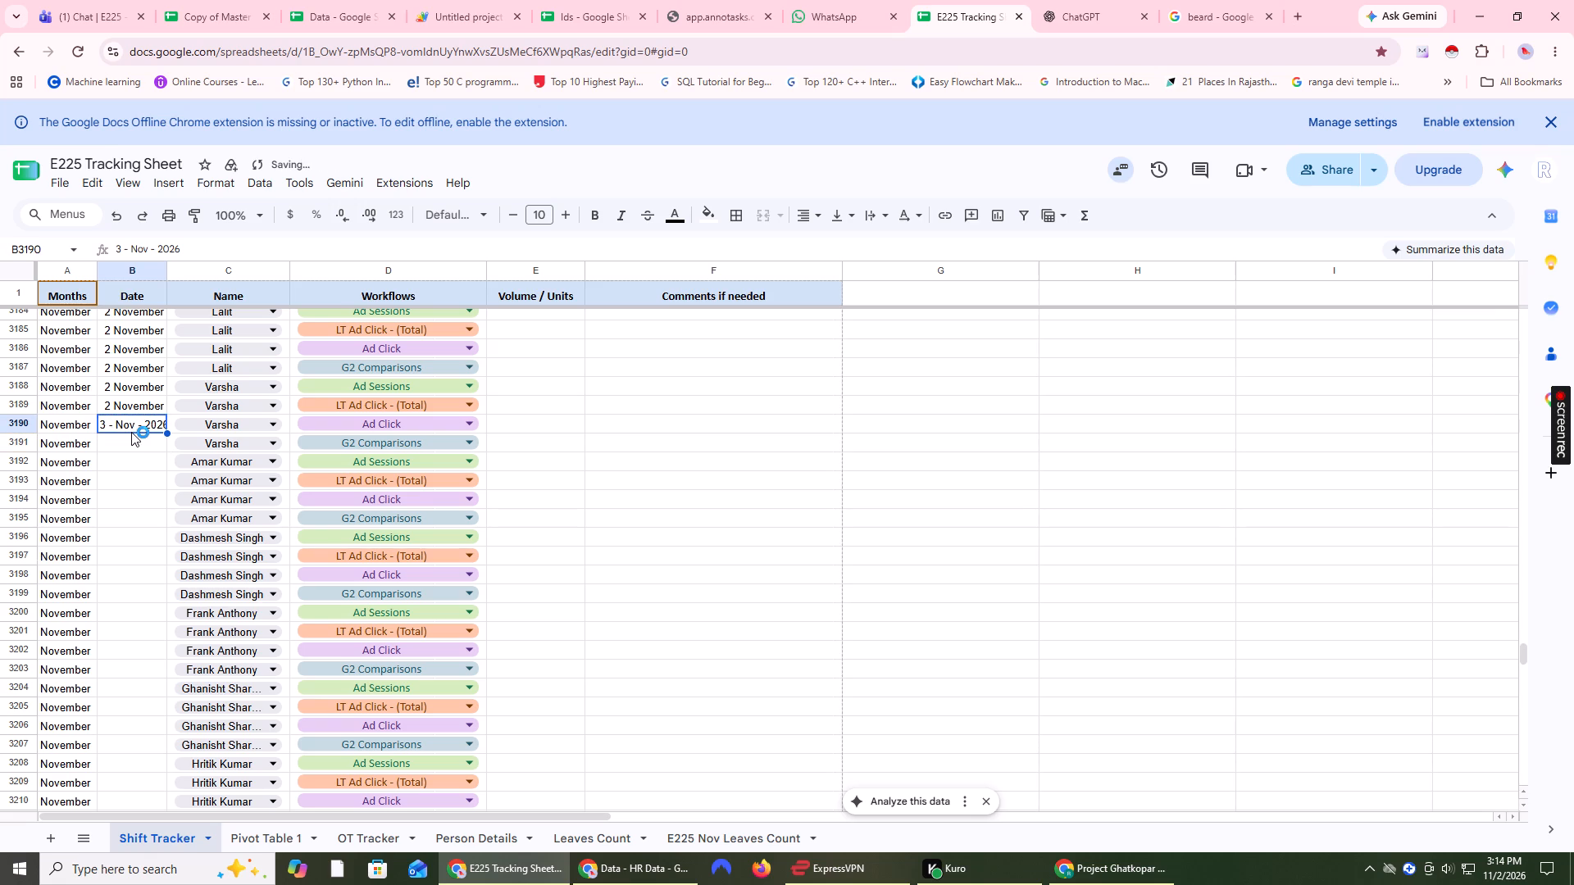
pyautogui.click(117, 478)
# Fill the 2 November date from B3189 down through B3191.
pyautogui.click(133, 407)
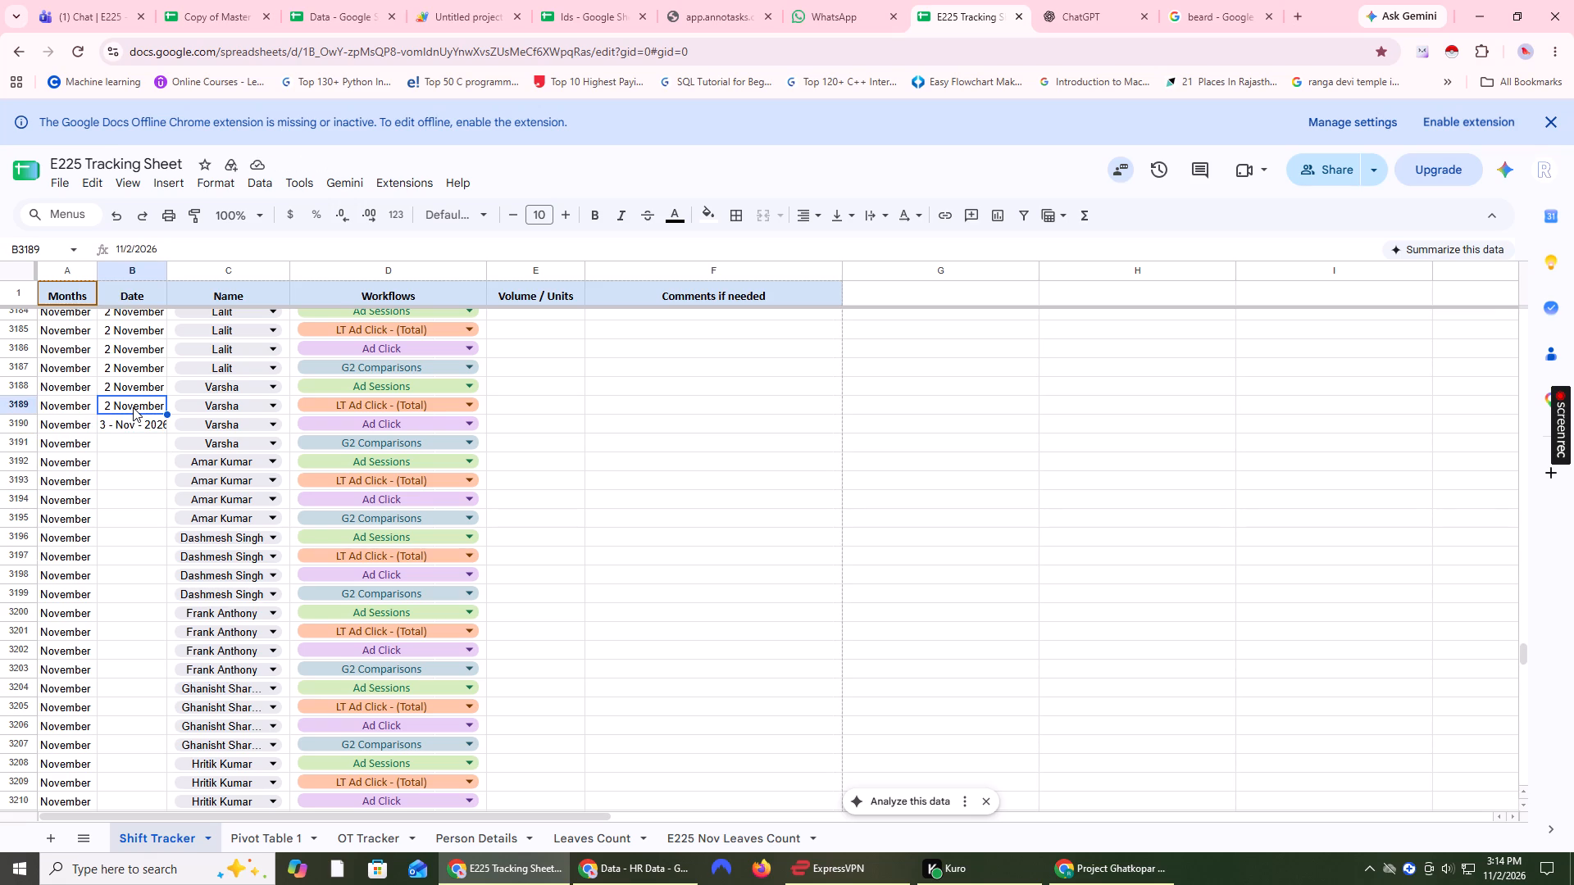
pyautogui.hotkey('shift', 'Down')
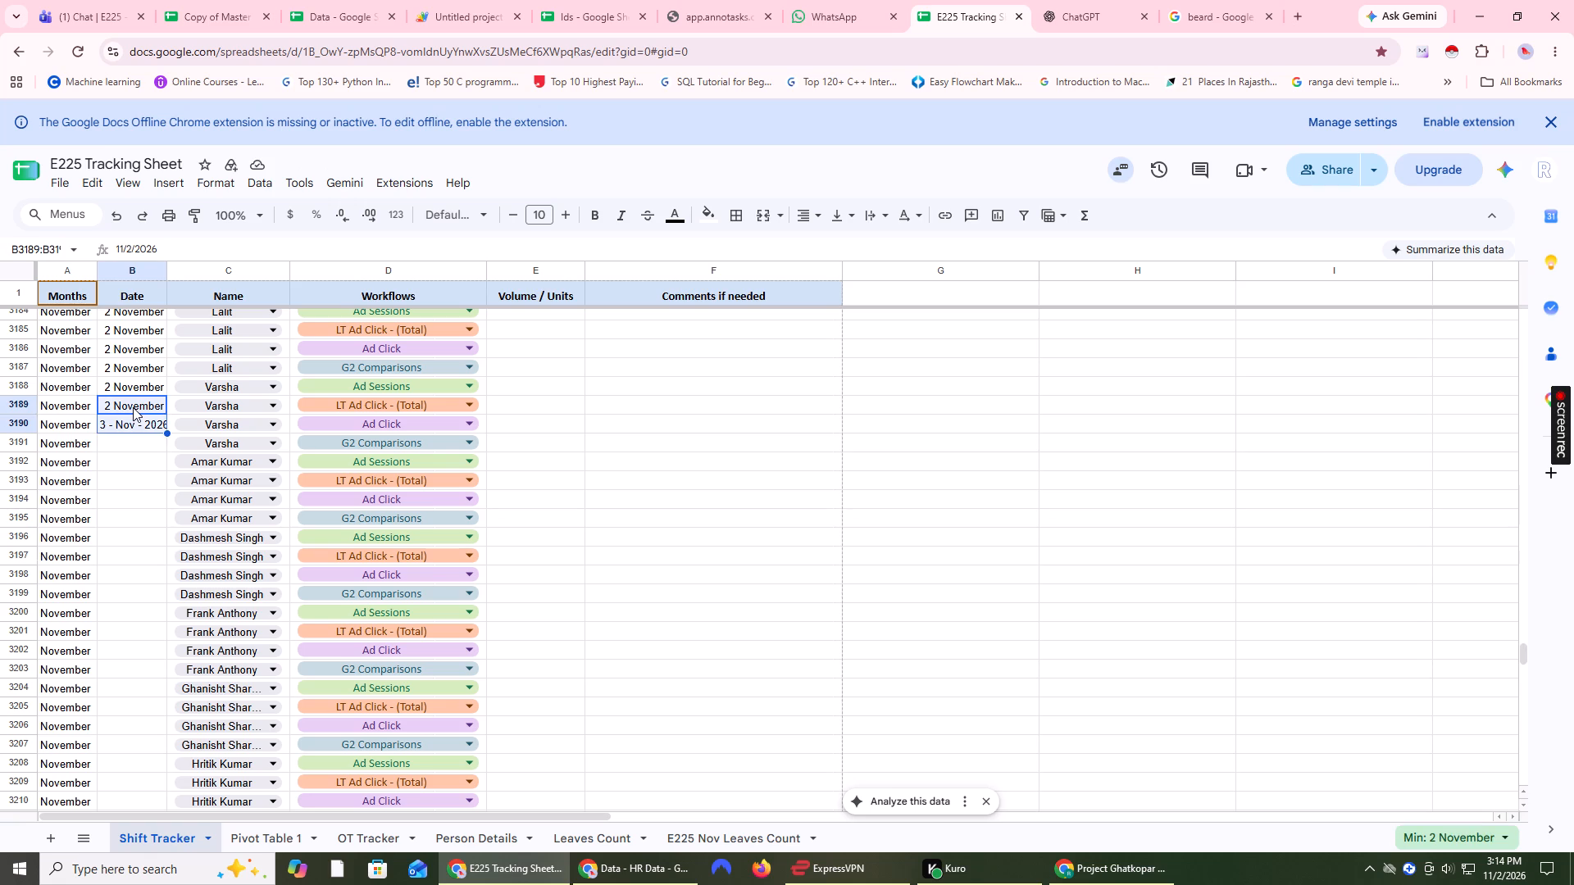
pyautogui.hotkey('shift', 'Down')
pyautogui.hotkey('ctrl', 'd')
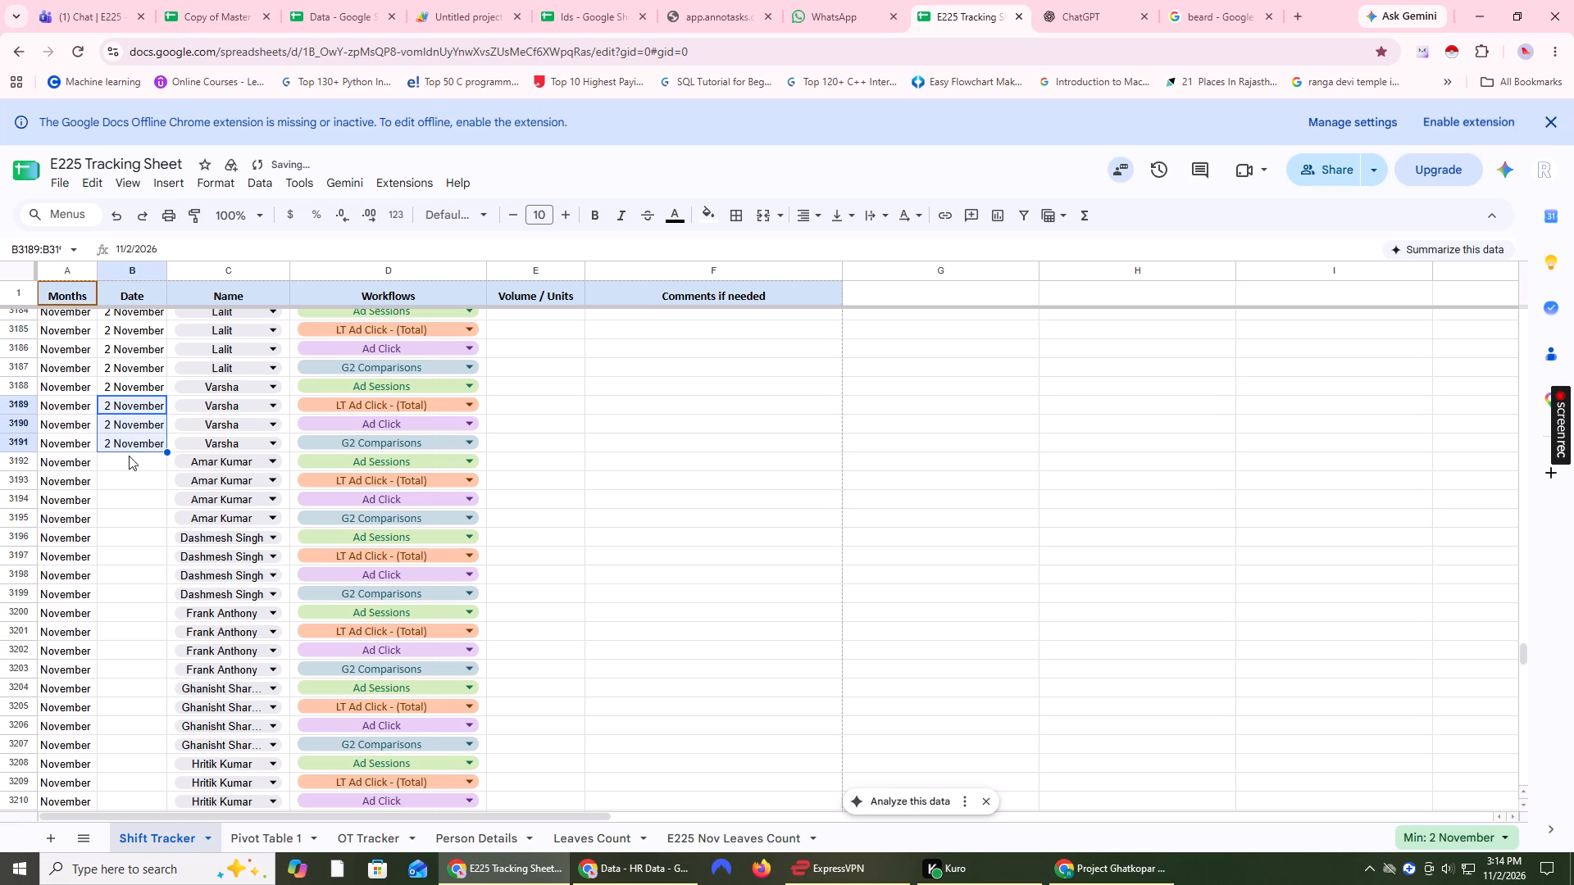
pyautogui.click(126, 462)
pyautogui.click(126, 445)
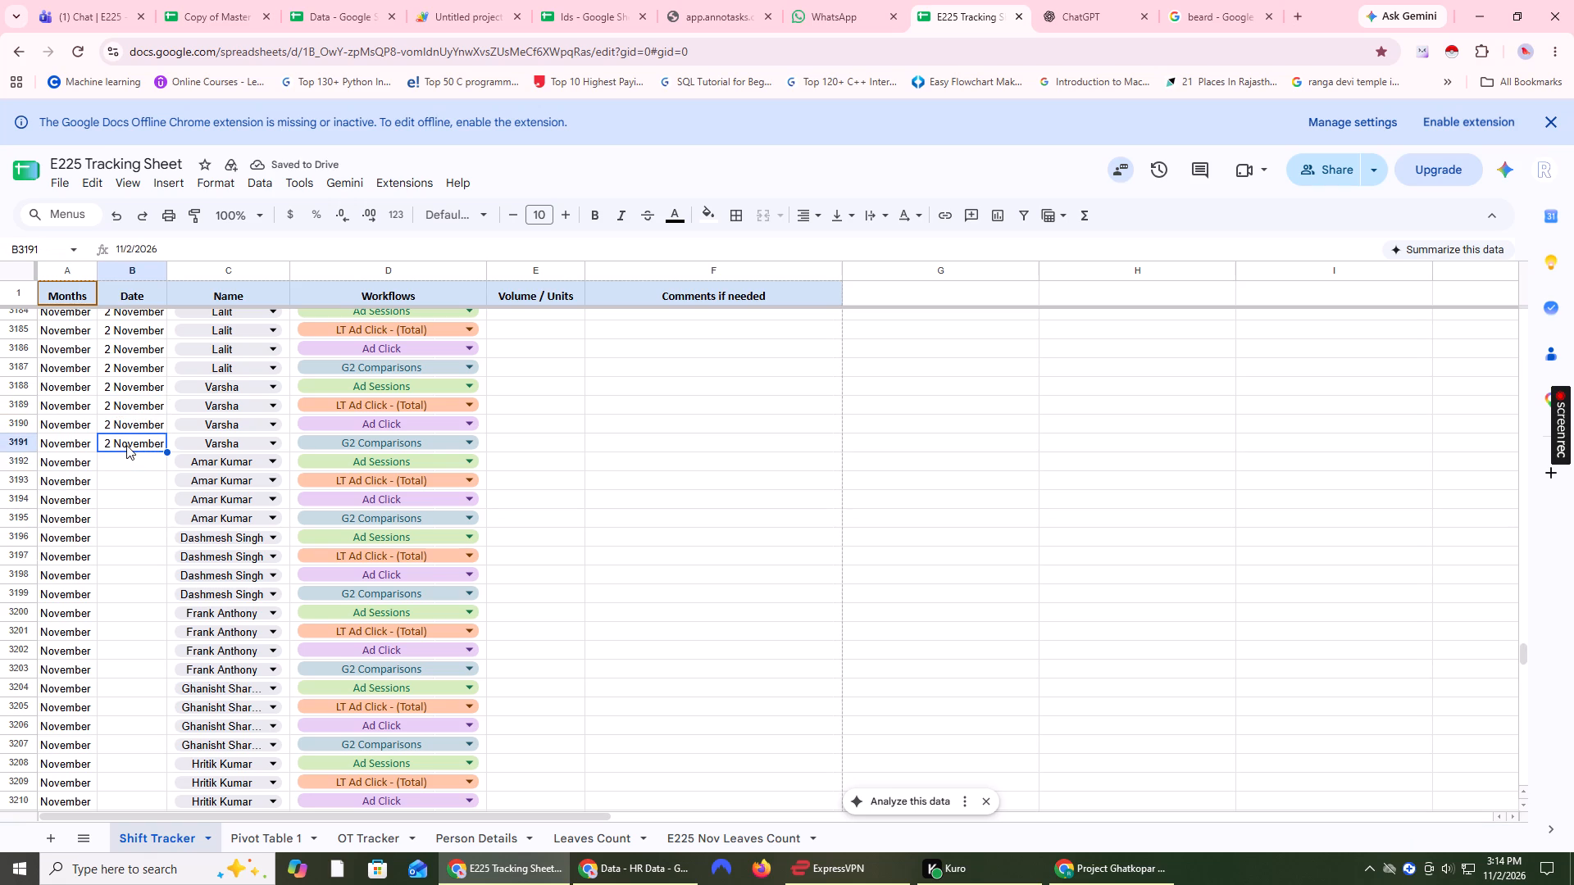
# Enter the date 11/03/2026 in B3192 and compare it with the date in B3191.
pyautogui.click(116, 464)
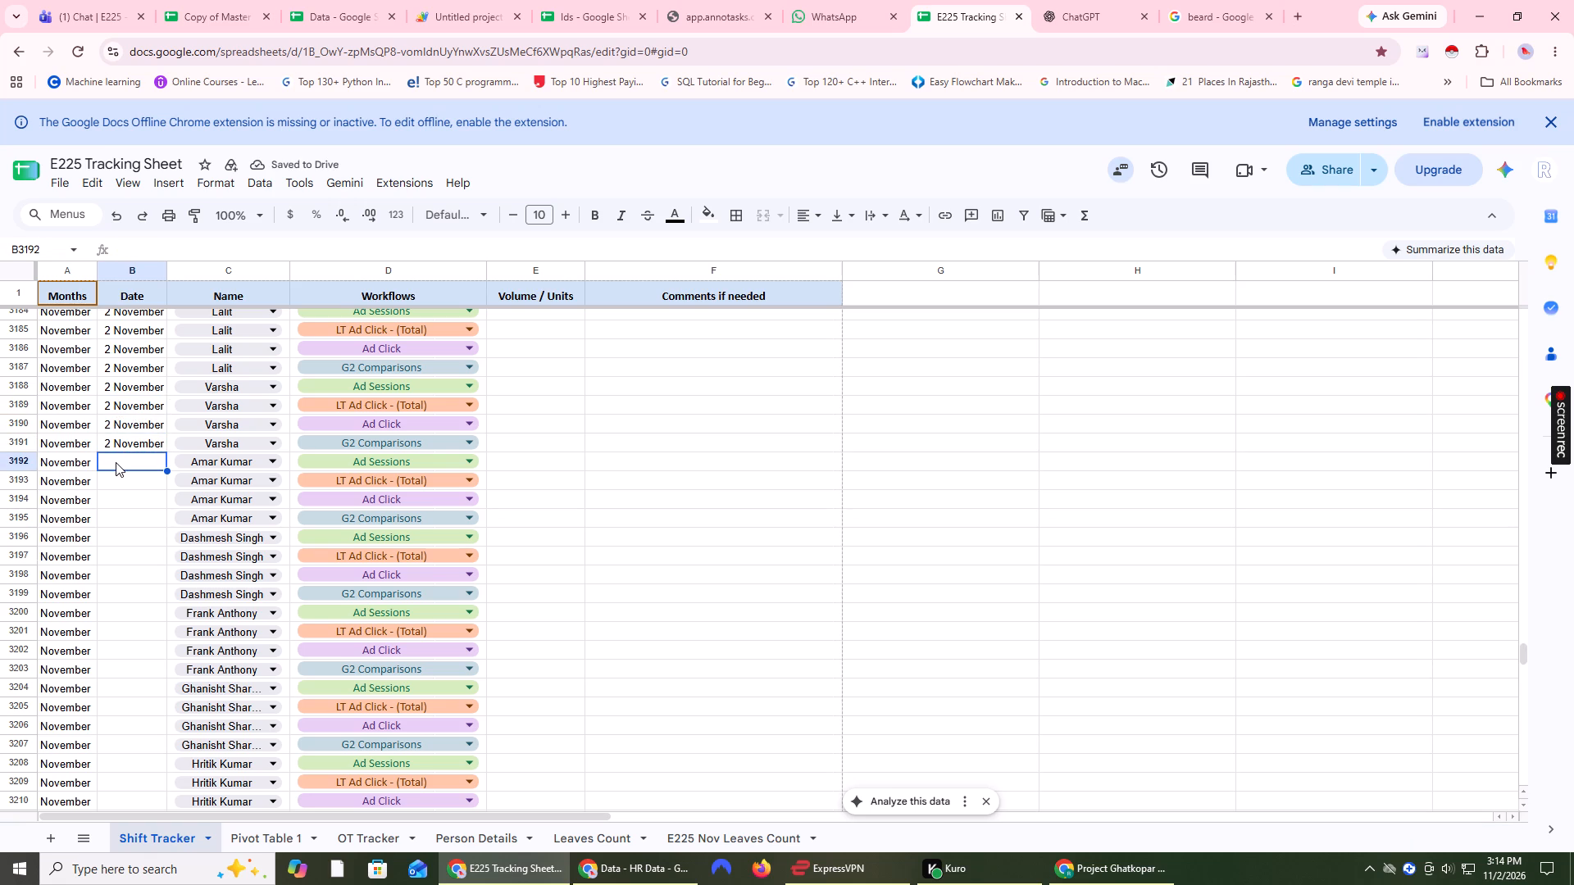
pyautogui.write('11')
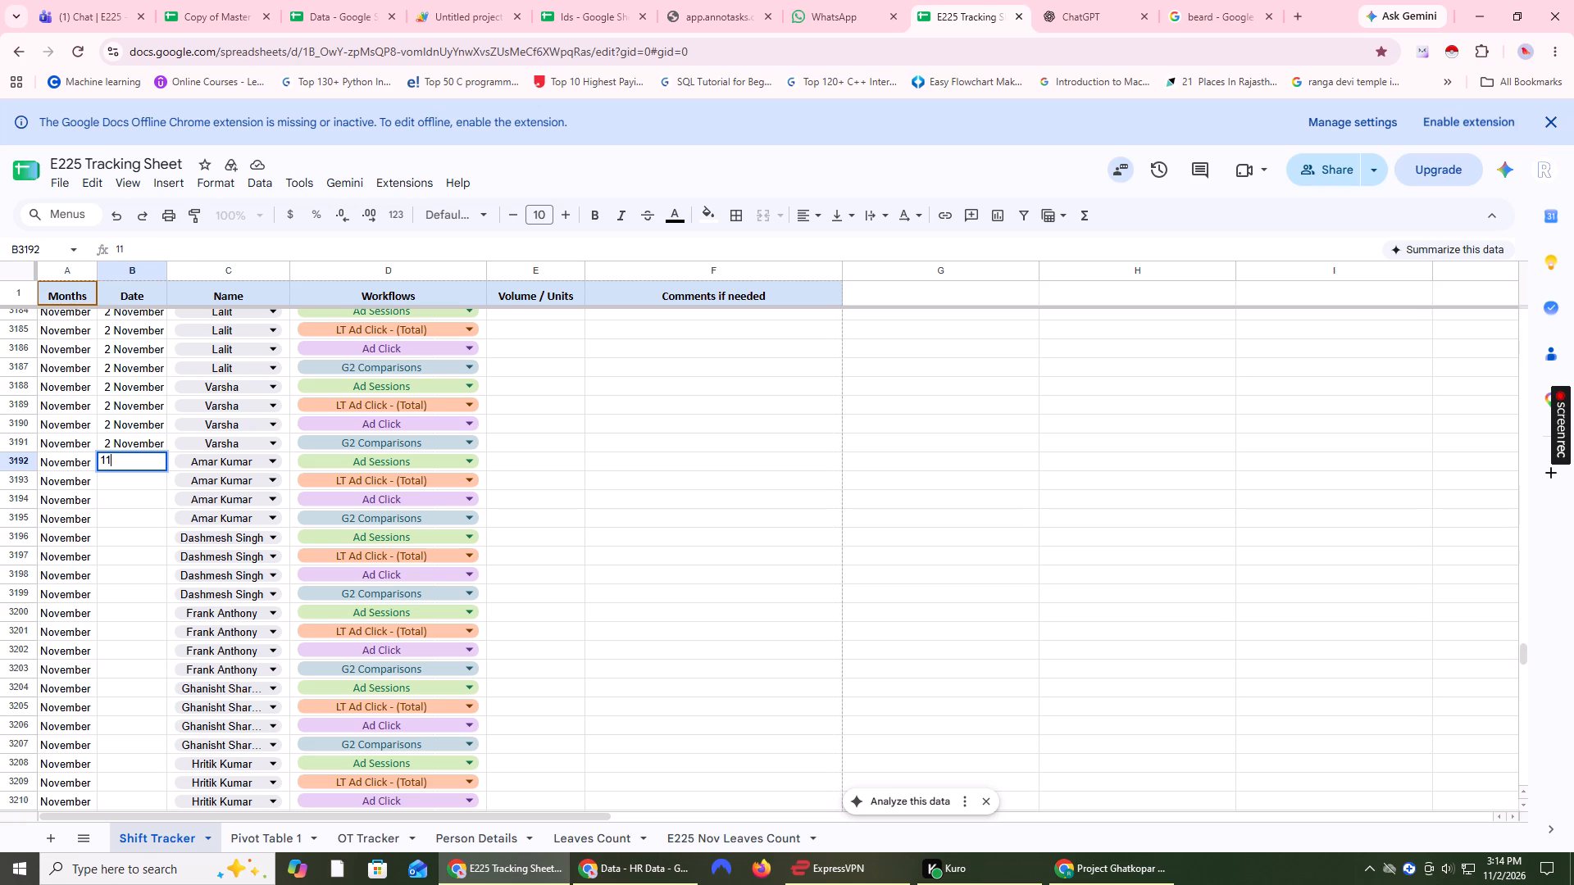
pyautogui.press('/')
pyautogui.write('03')
pyautogui.write('/2026')
pyautogui.press('Return')
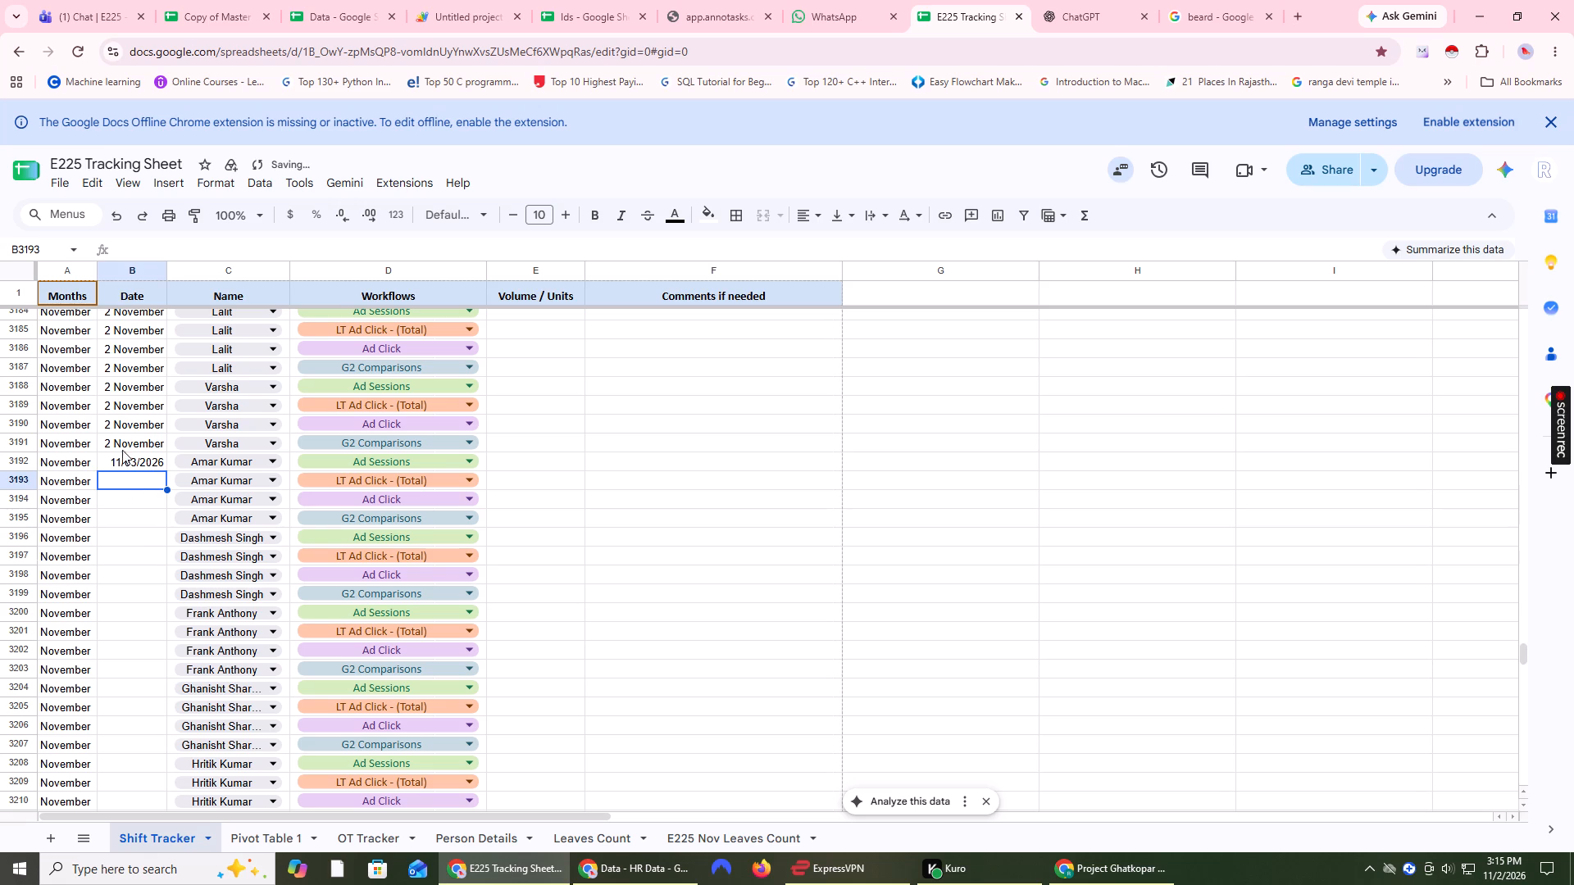
pyautogui.click(118, 438)
pyautogui.scroll(1, 116, 546)
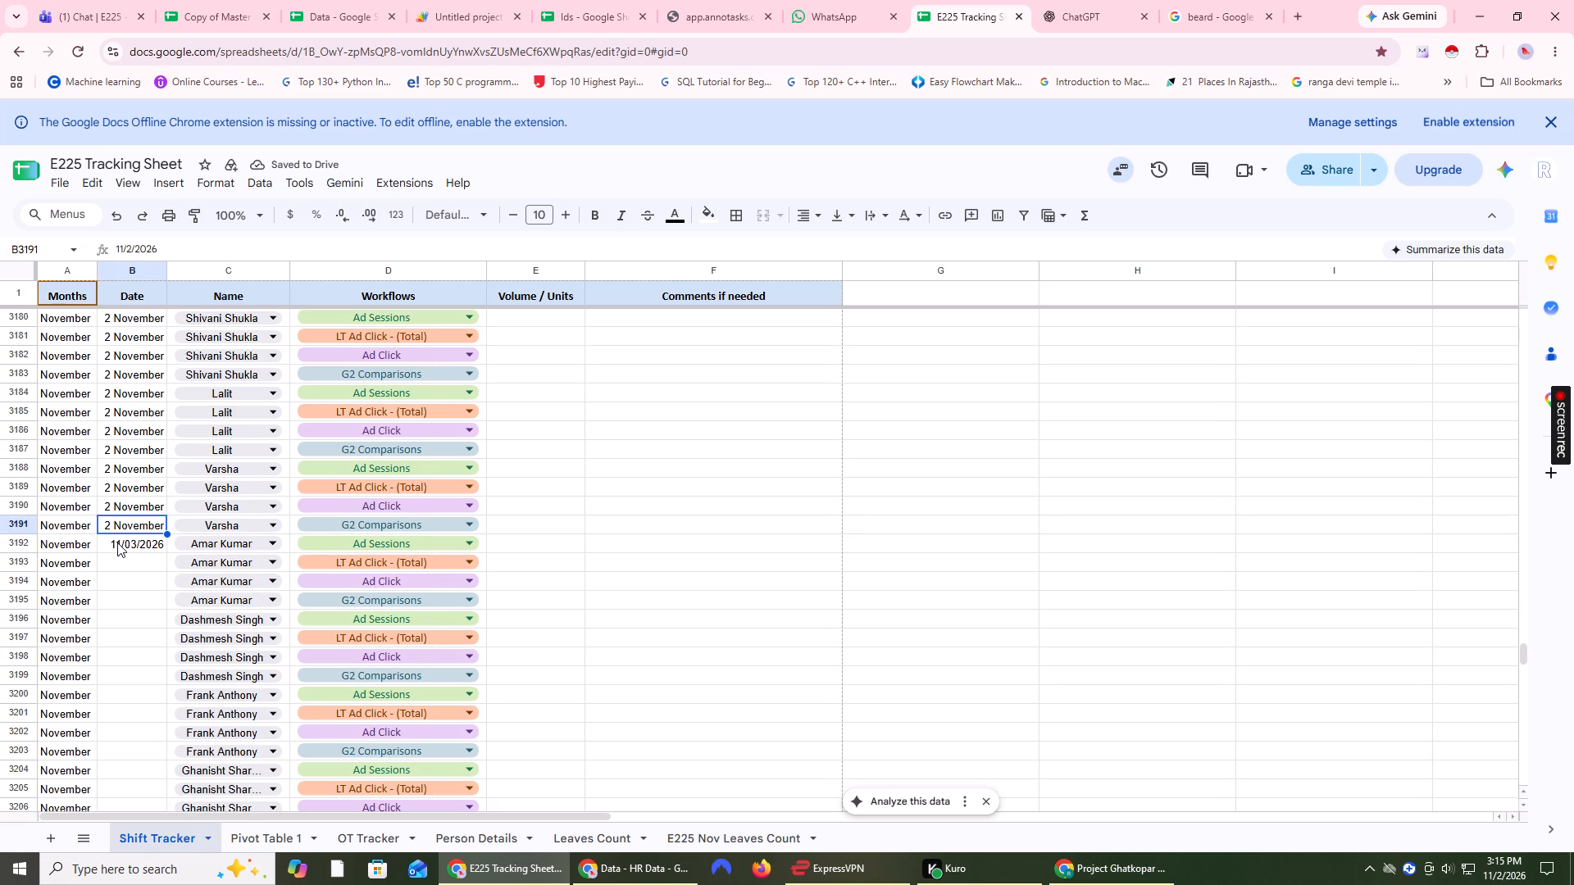
pyautogui.click(112, 548)
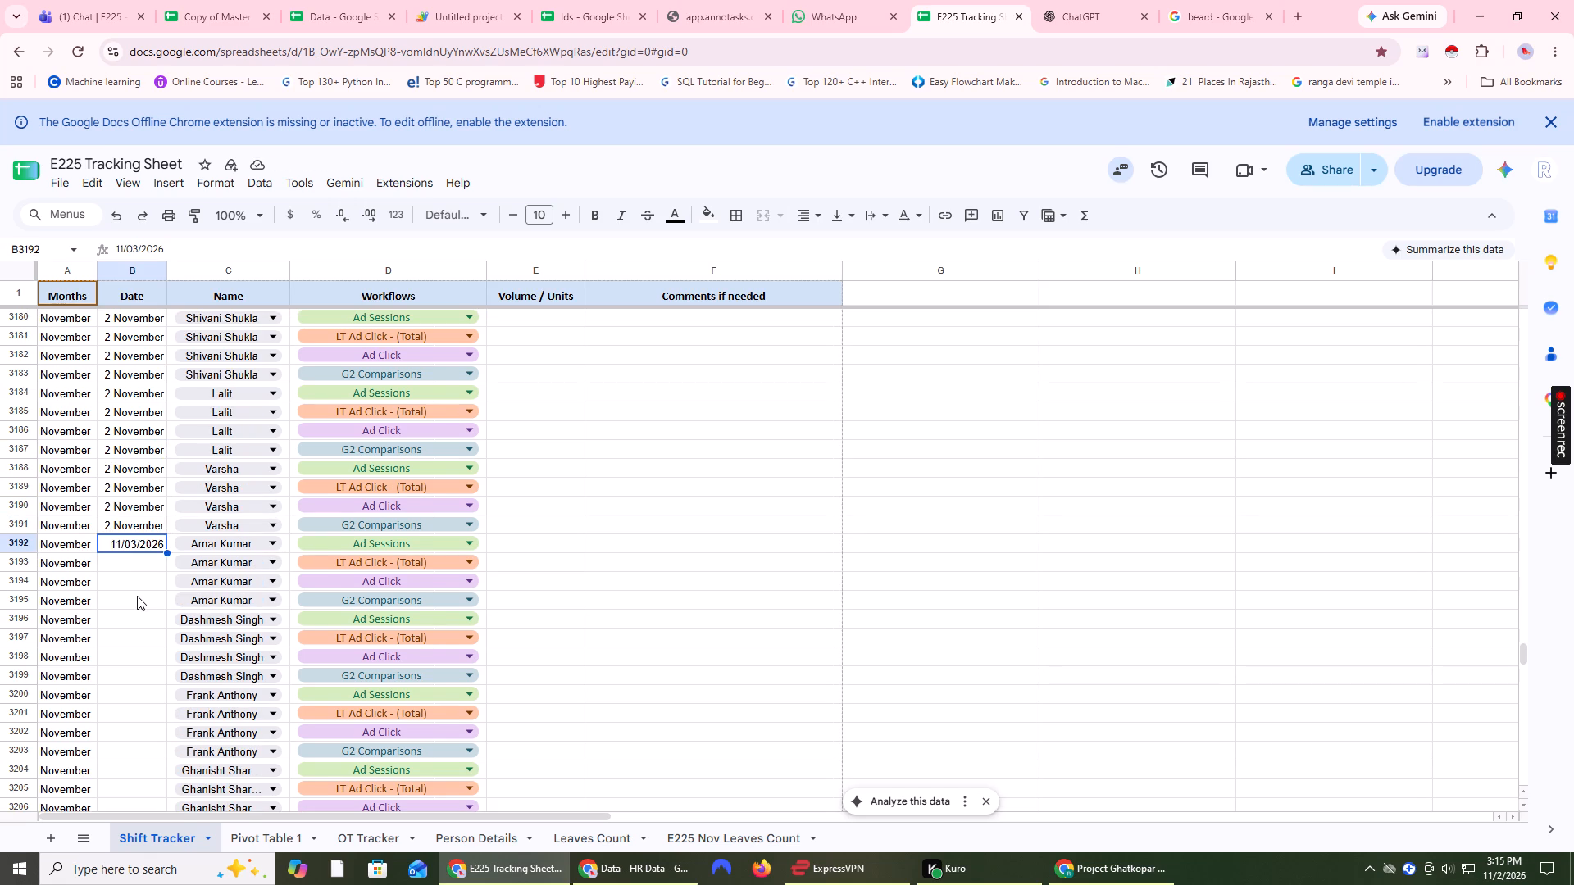
# Examine how the earlier October dates in the Date column are entered, checking B3110, B3112 and B3127.
pyautogui.scroll(10, 138, 595)
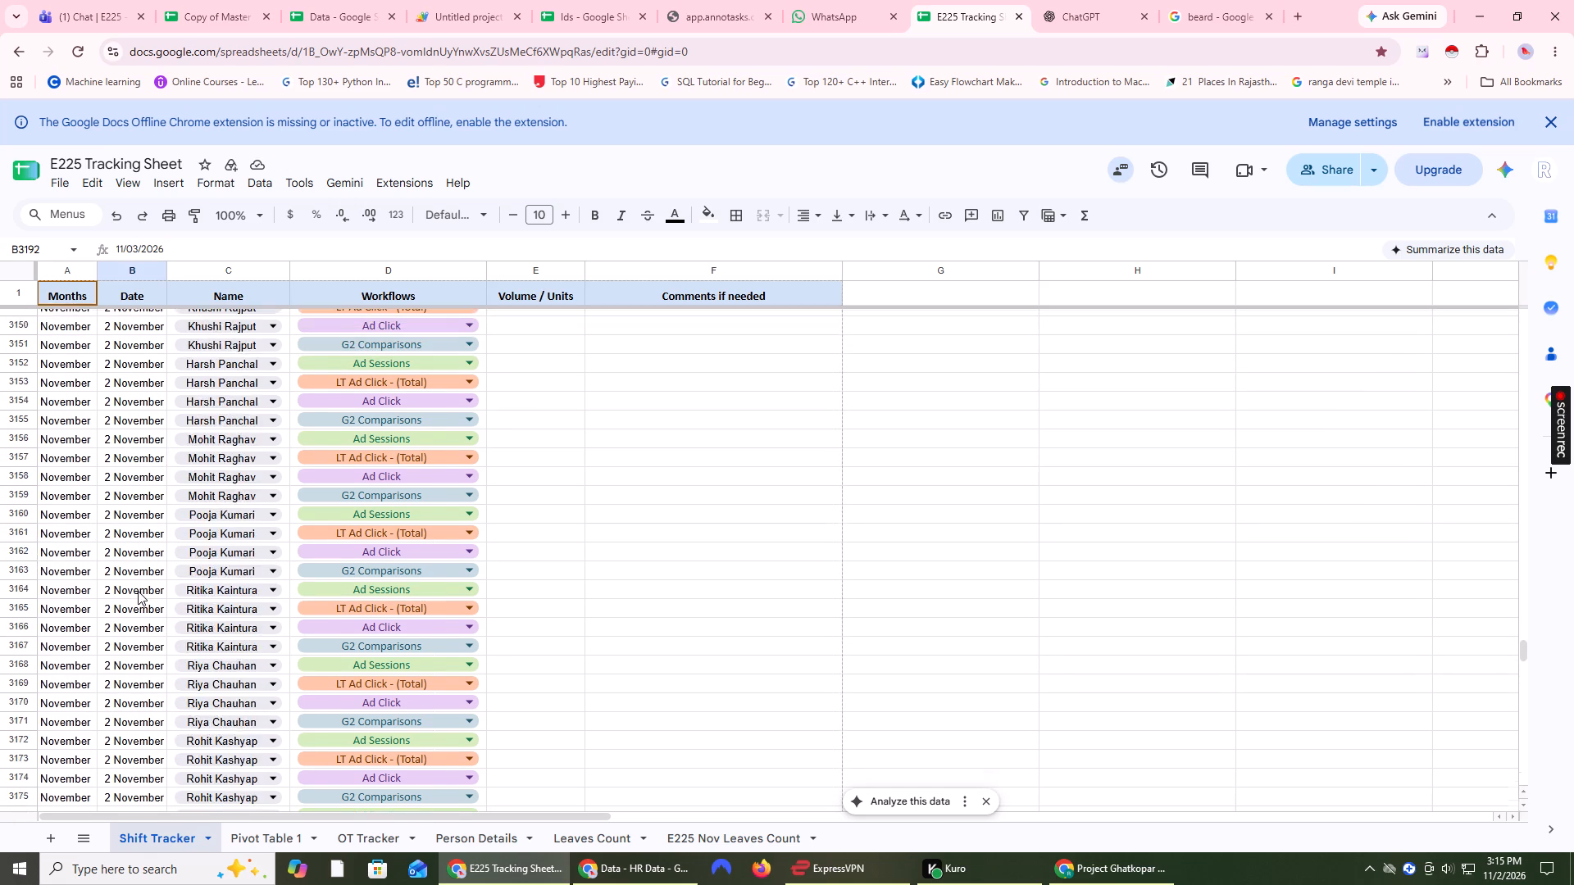
pyautogui.scroll(11, 138, 591)
pyautogui.scroll(-4, 138, 589)
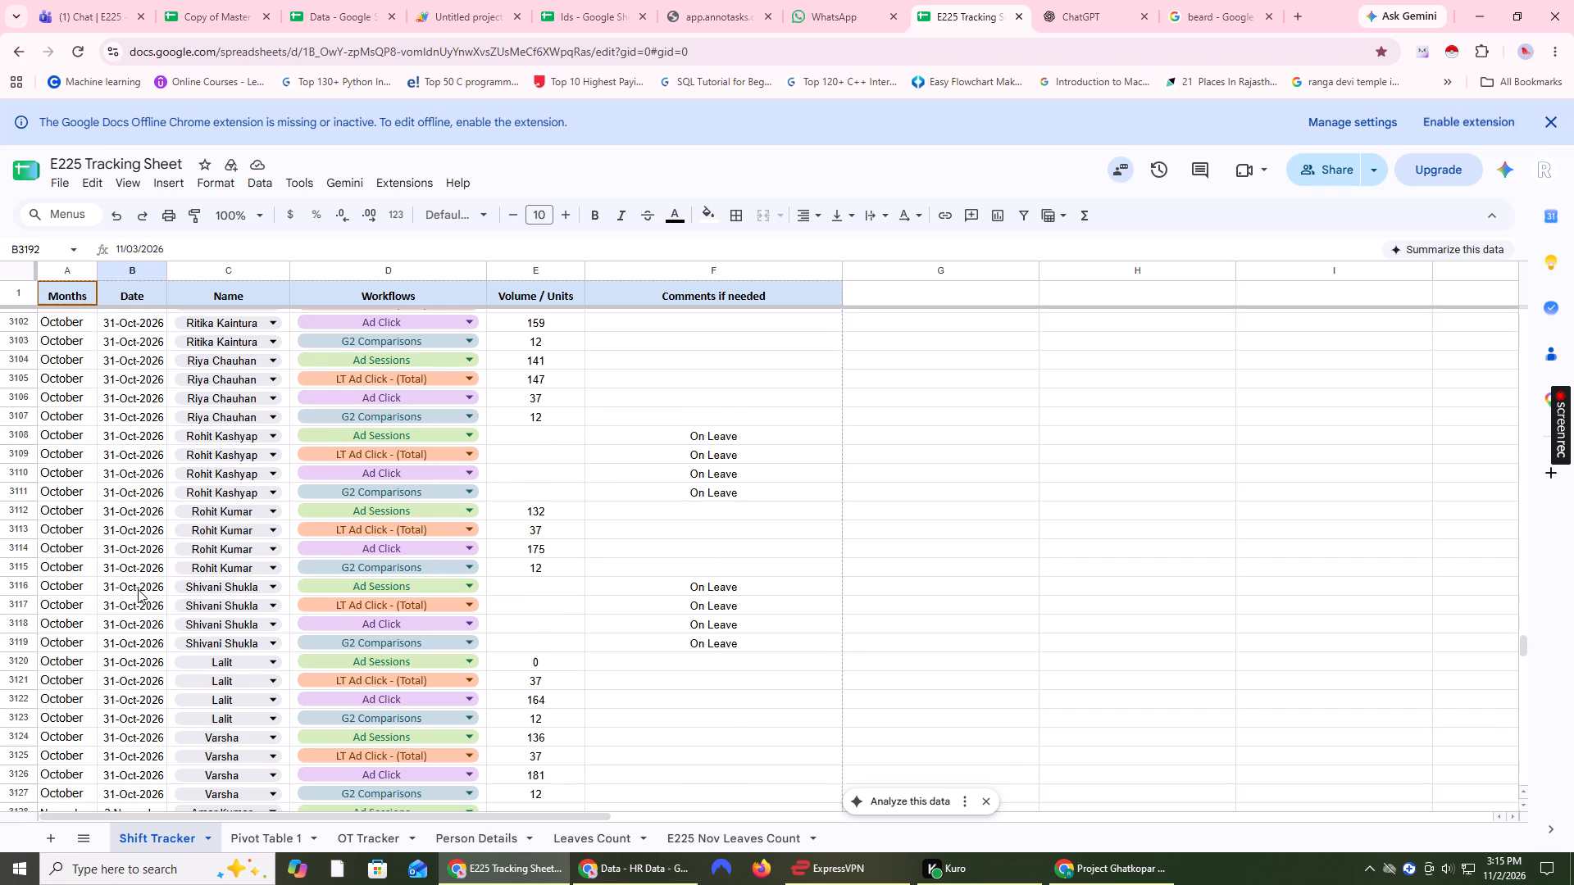
pyautogui.click(145, 397)
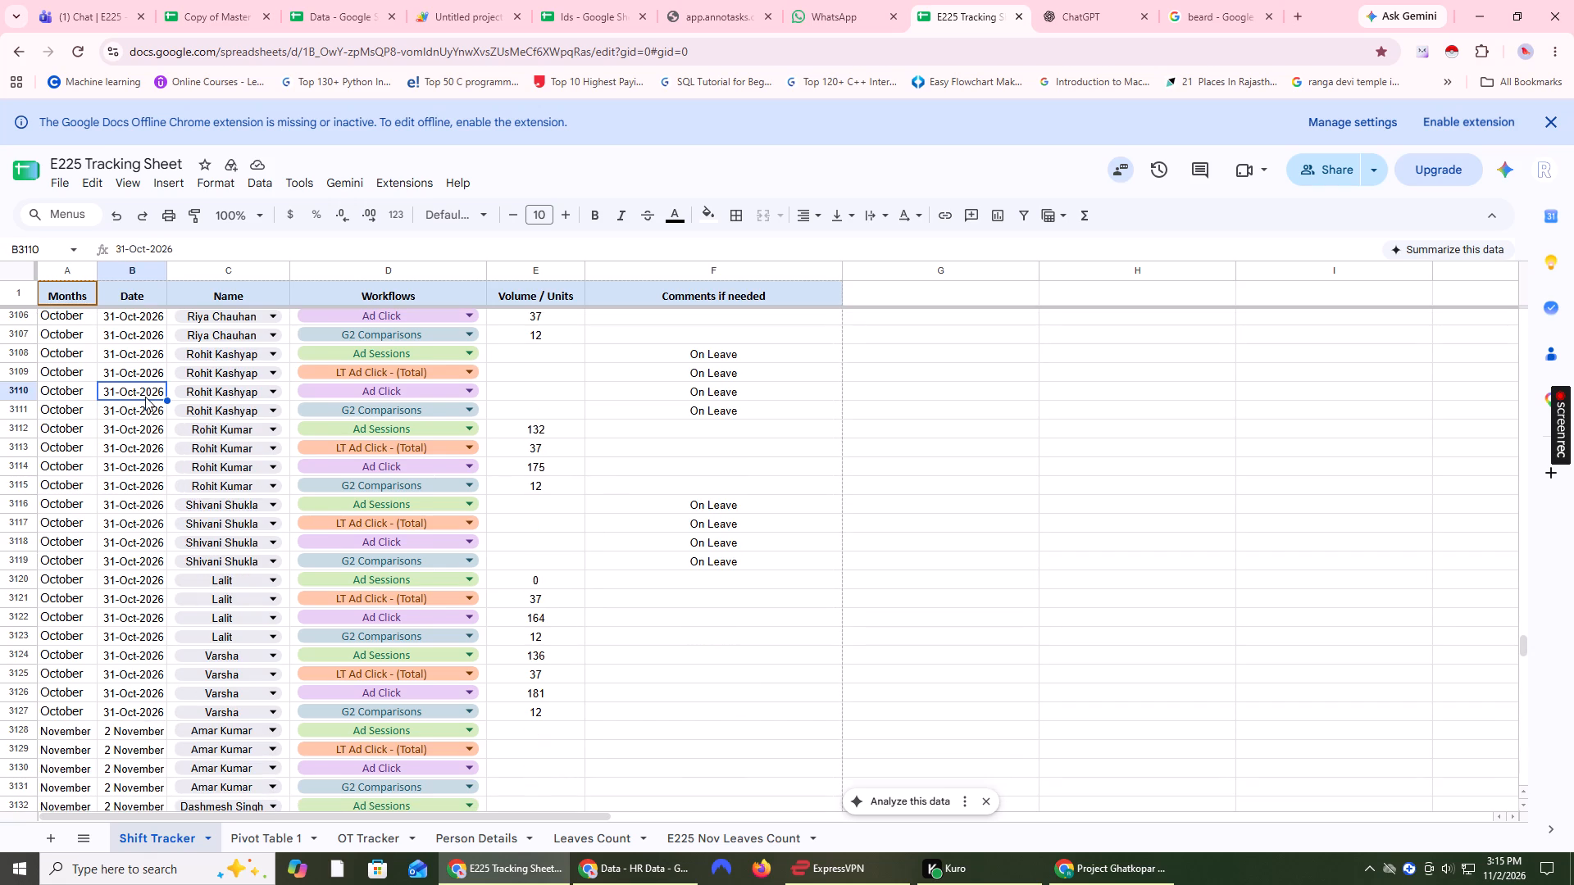
pyautogui.rightClick(145, 397)
pyautogui.click(123, 402)
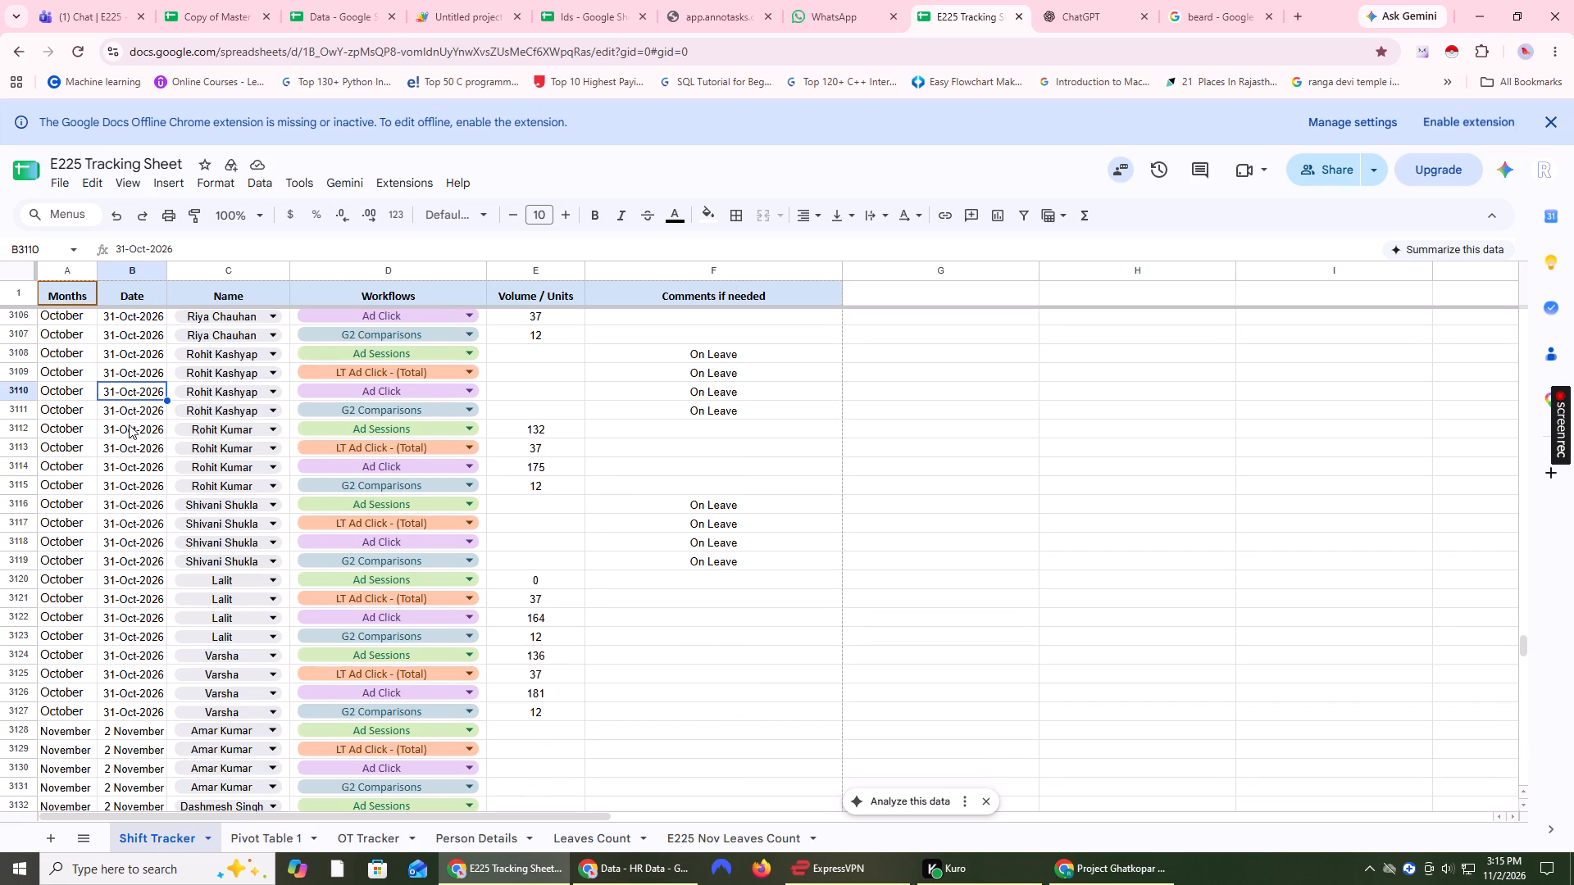
pyautogui.tripleClick(130, 428)
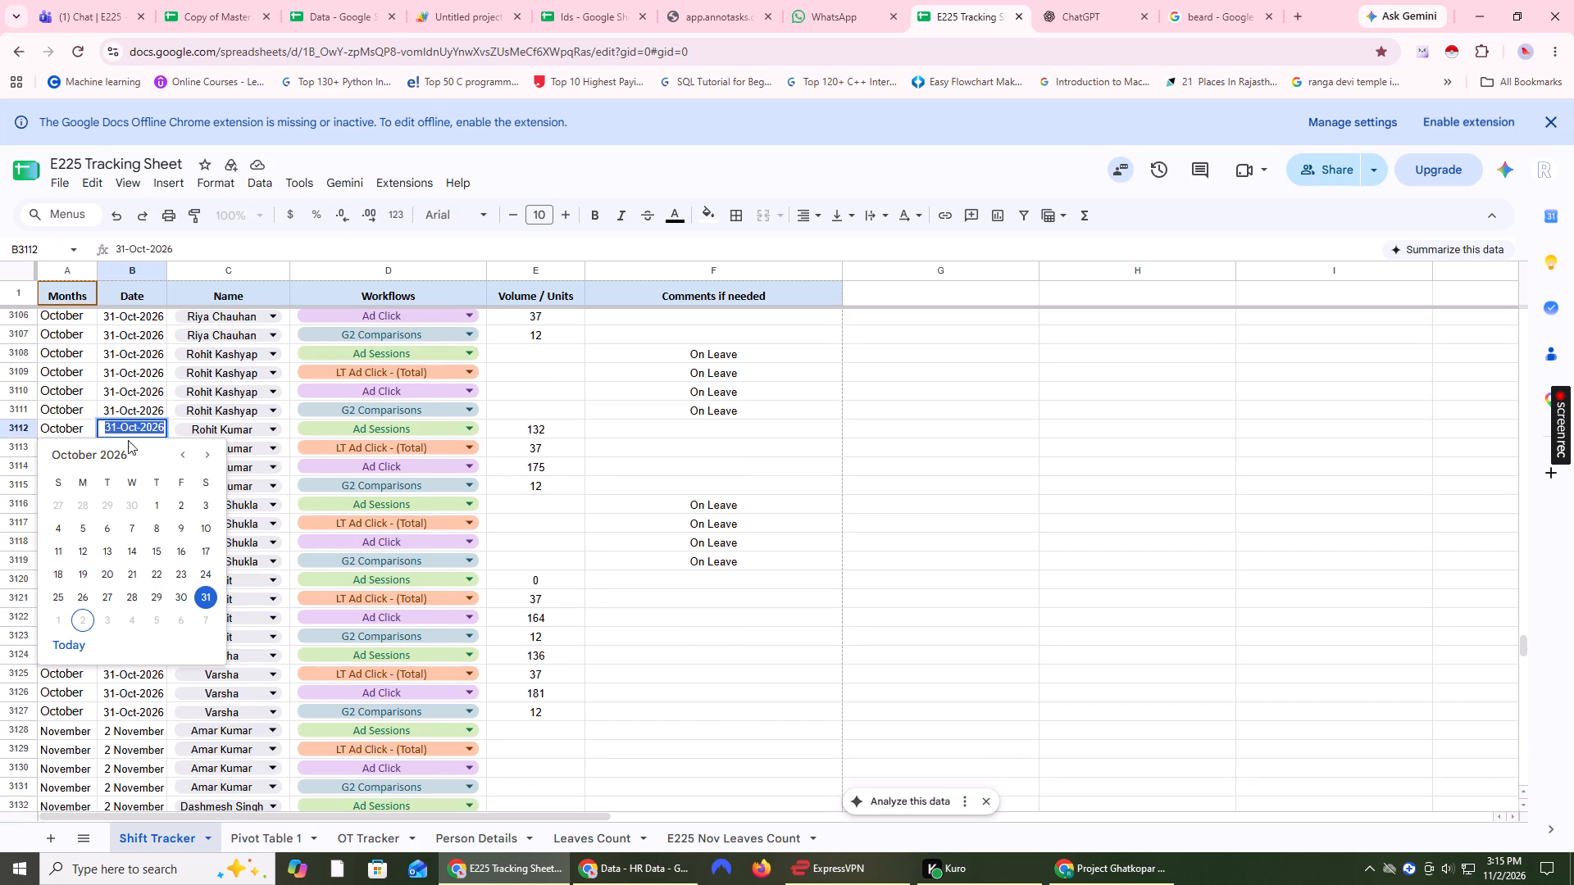
pyautogui.click(123, 714)
pyautogui.scroll(-3, 126, 639)
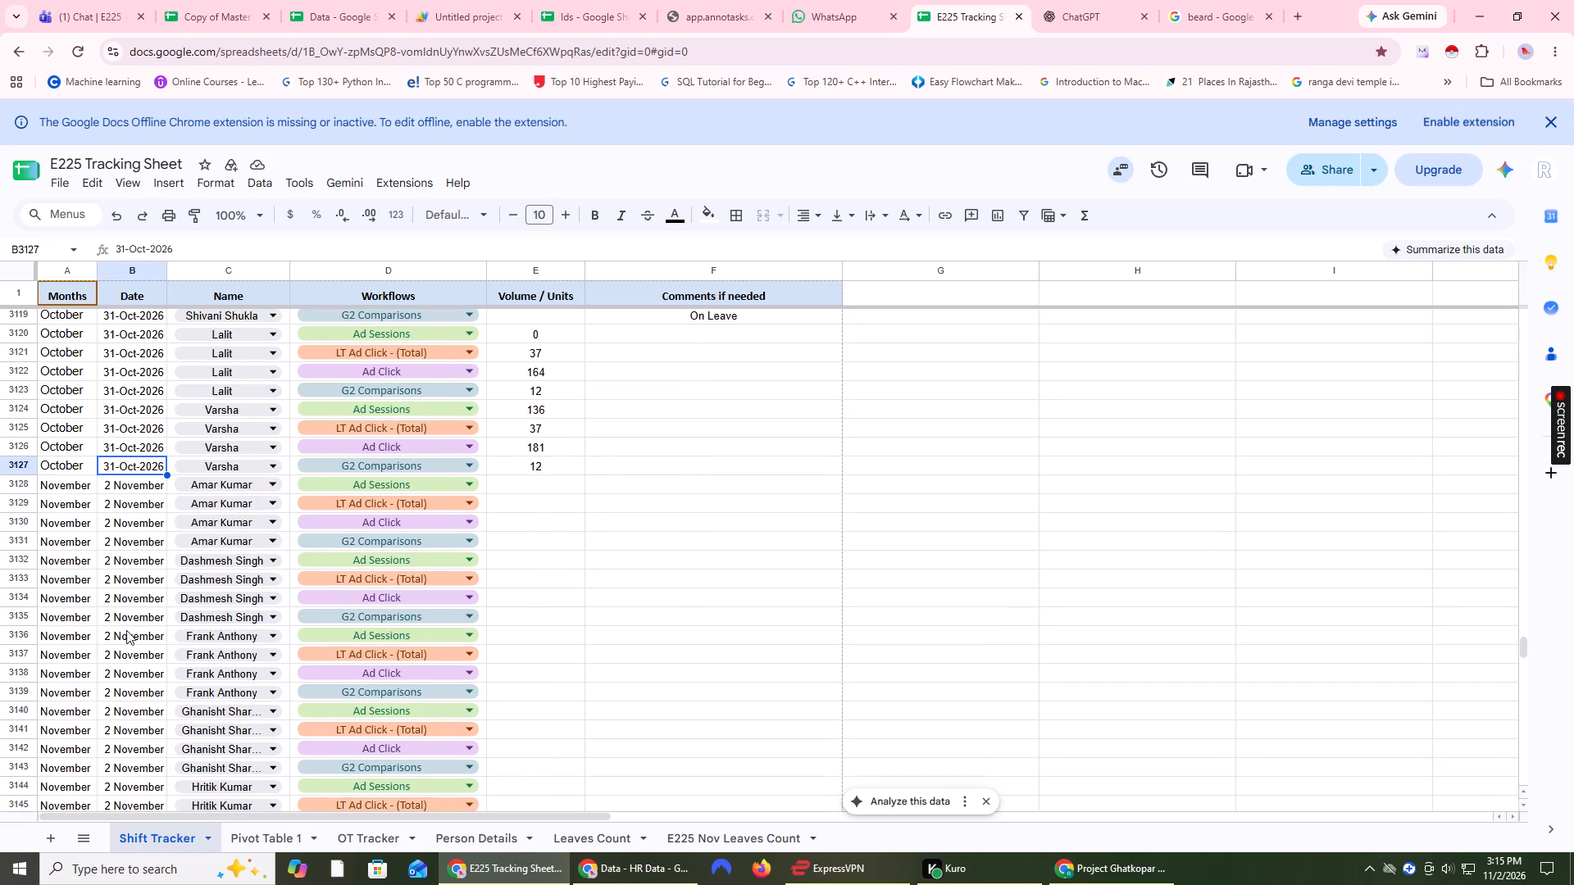
# Re-pick the calendar date 2 November 2026 in B3128 and B3129.
pyautogui.doubleClick(113, 488)
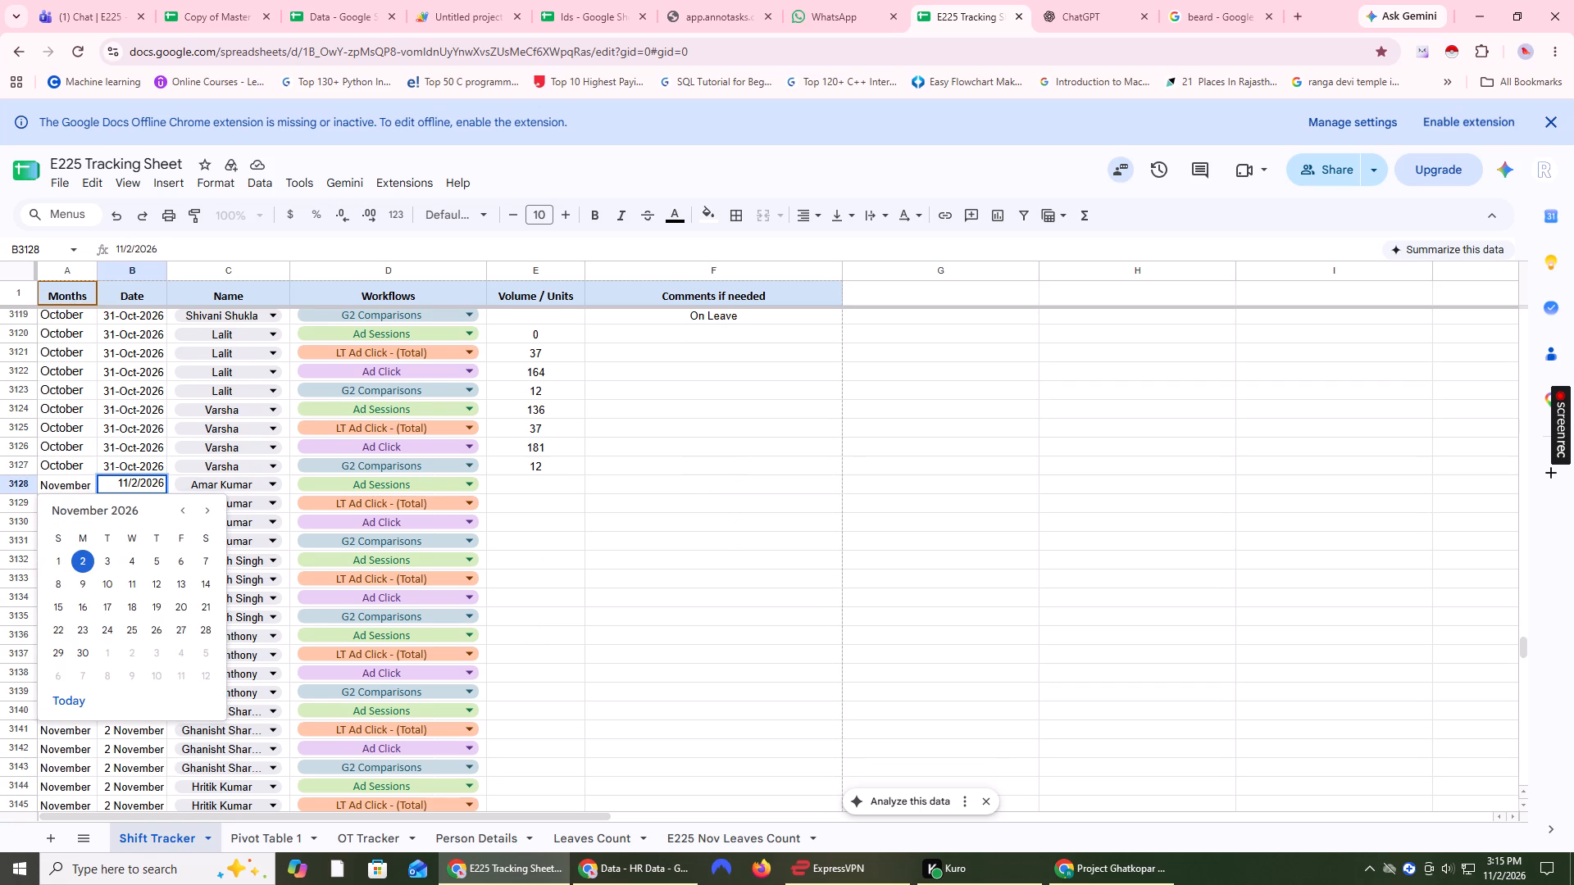
pyautogui.click(80, 556)
pyautogui.doubleClick(119, 502)
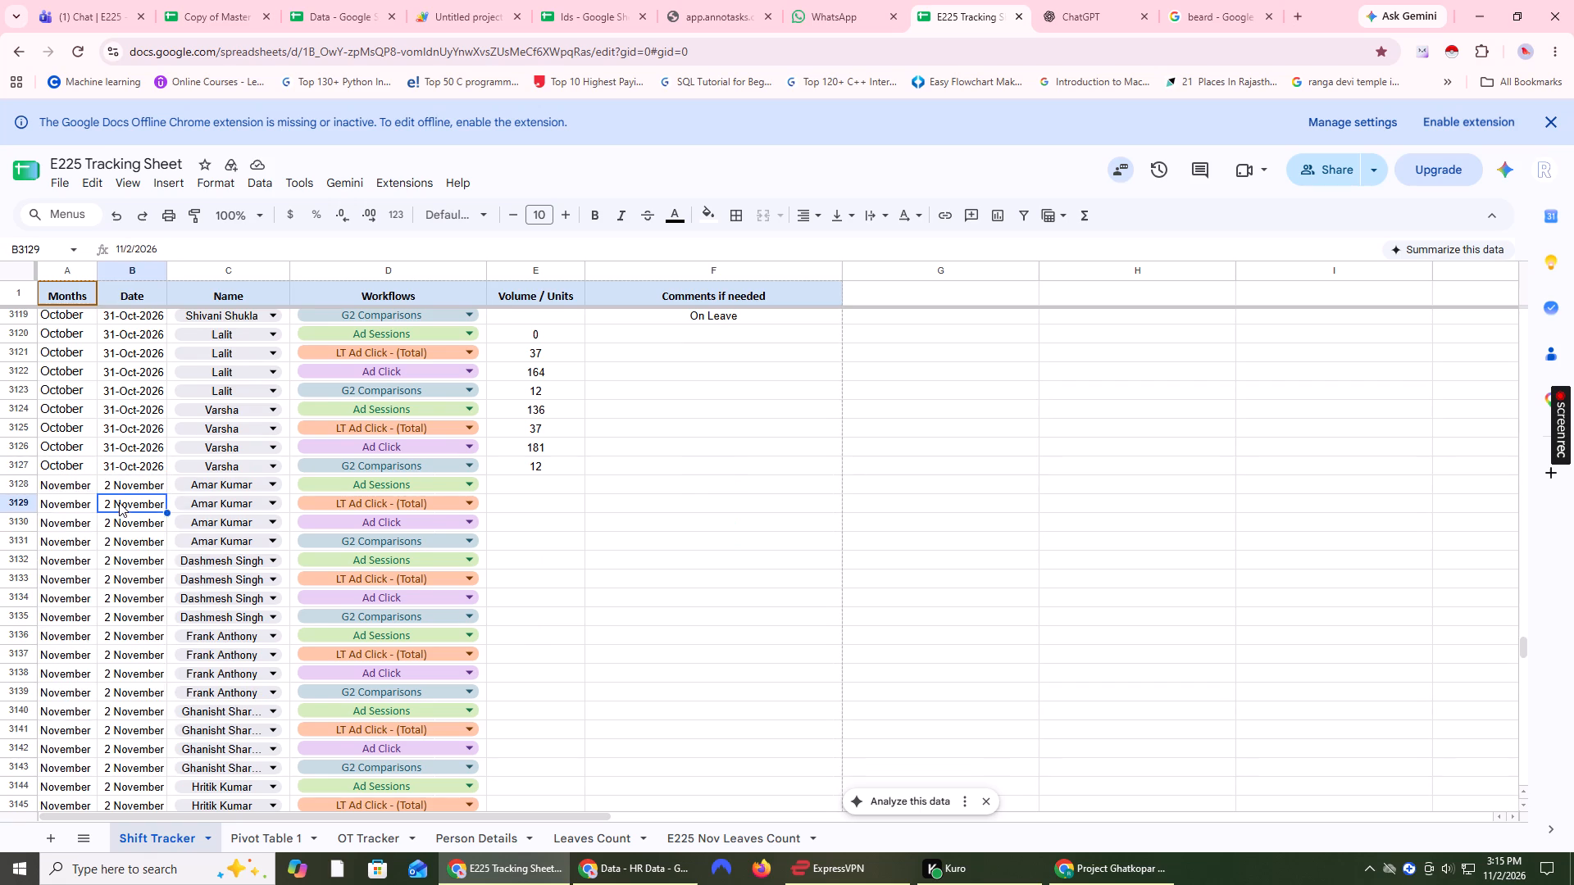
pyautogui.click(85, 575)
# Re-pick the calendar date 3 November 2026 in B3192 and reselect the cell.
pyautogui.scroll(-6, 111, 579)
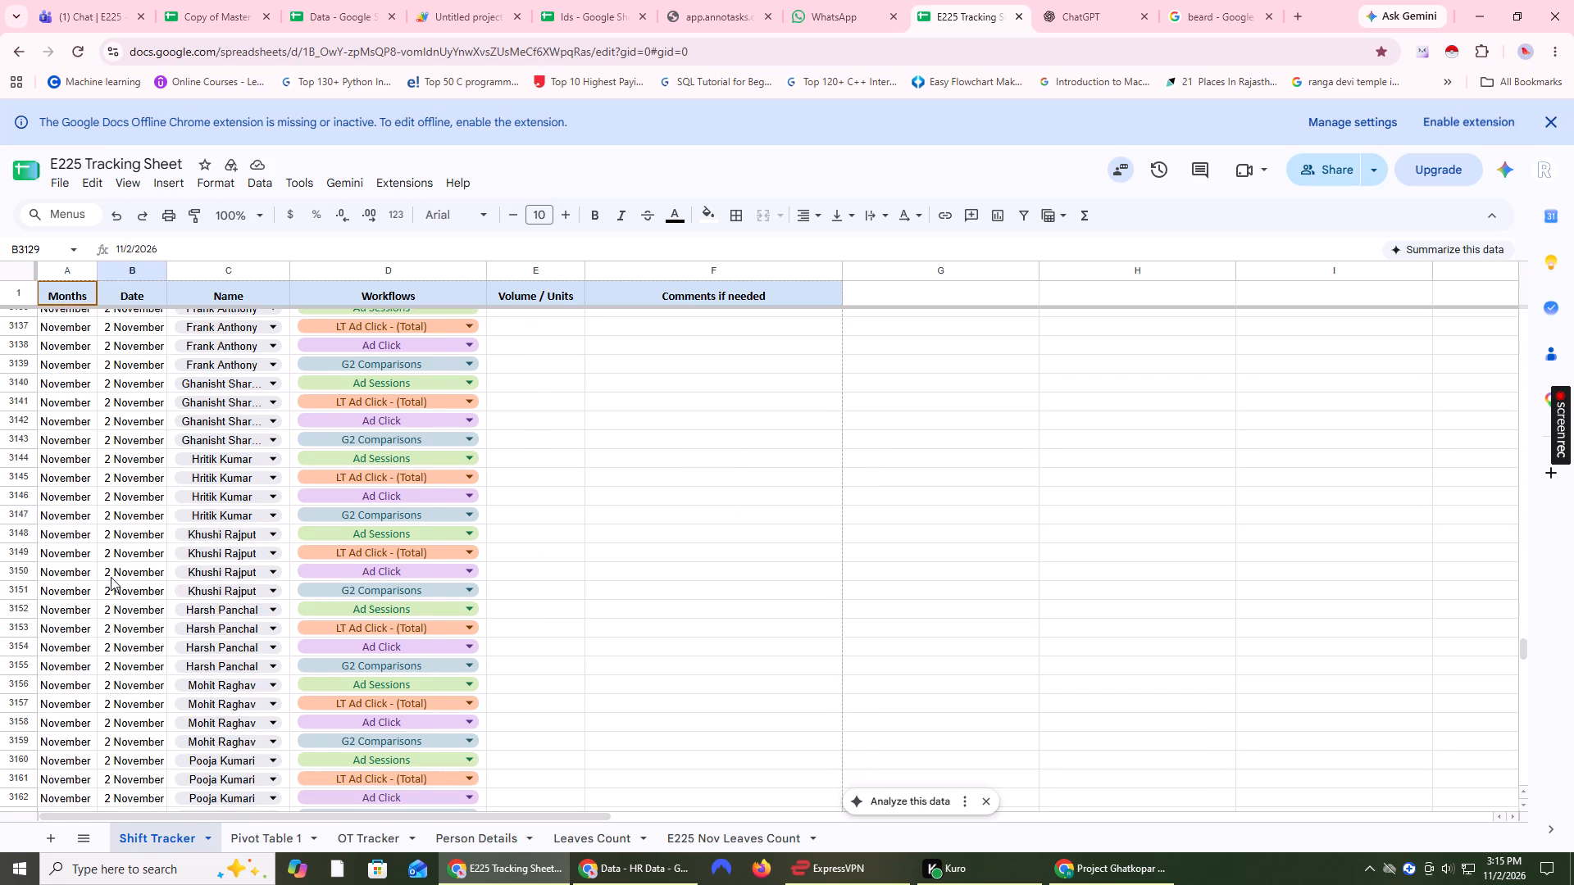
pyautogui.scroll(-10, 111, 577)
pyautogui.scroll(2, 115, 541)
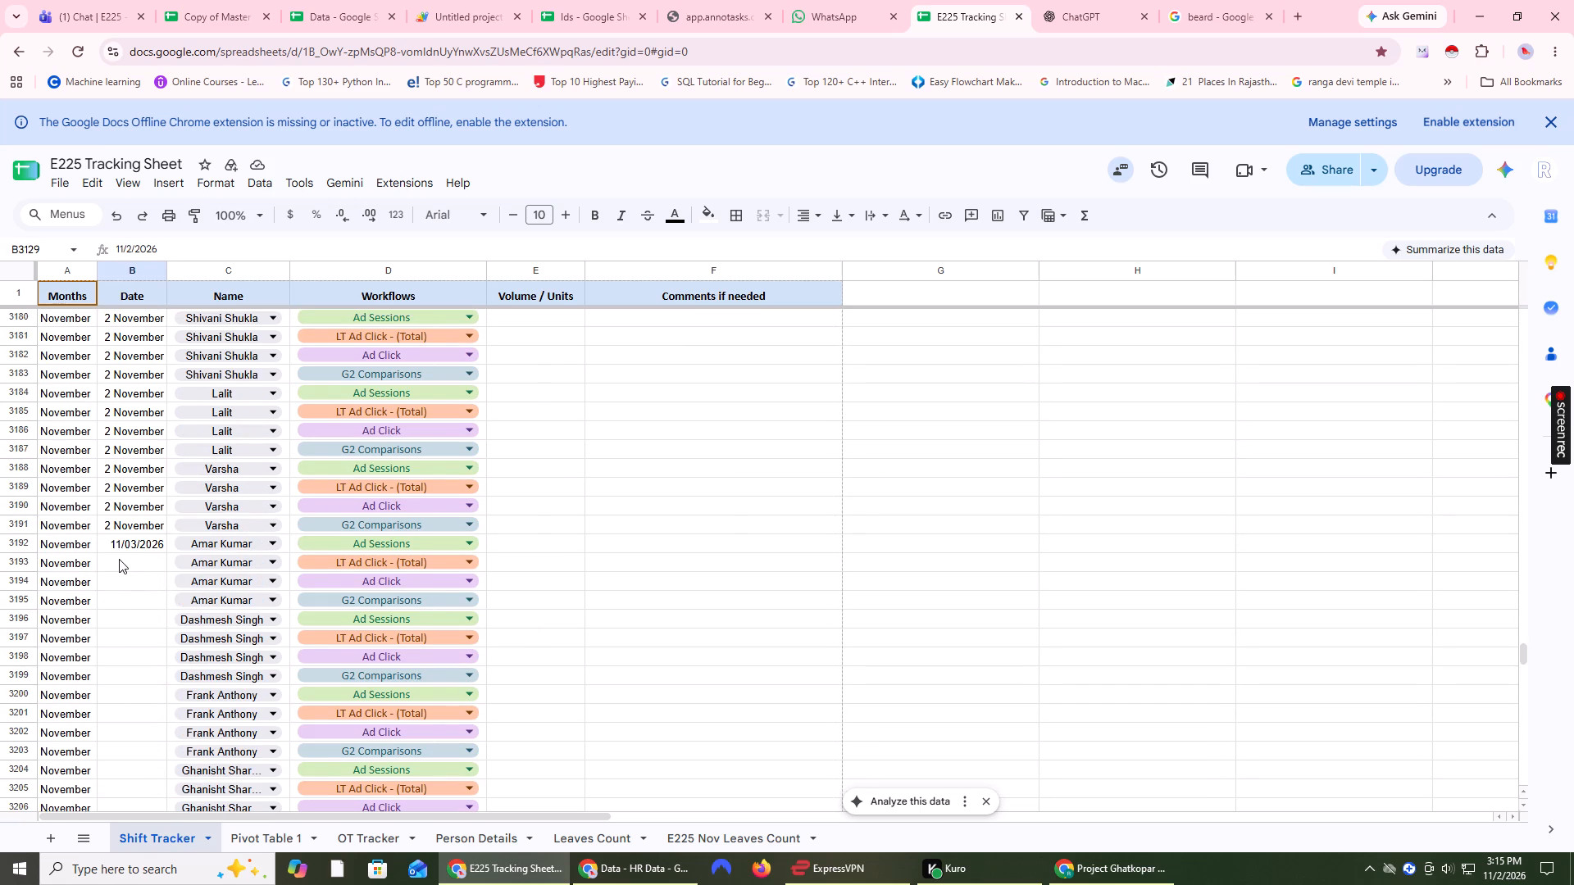
pyautogui.doubleClick(121, 547)
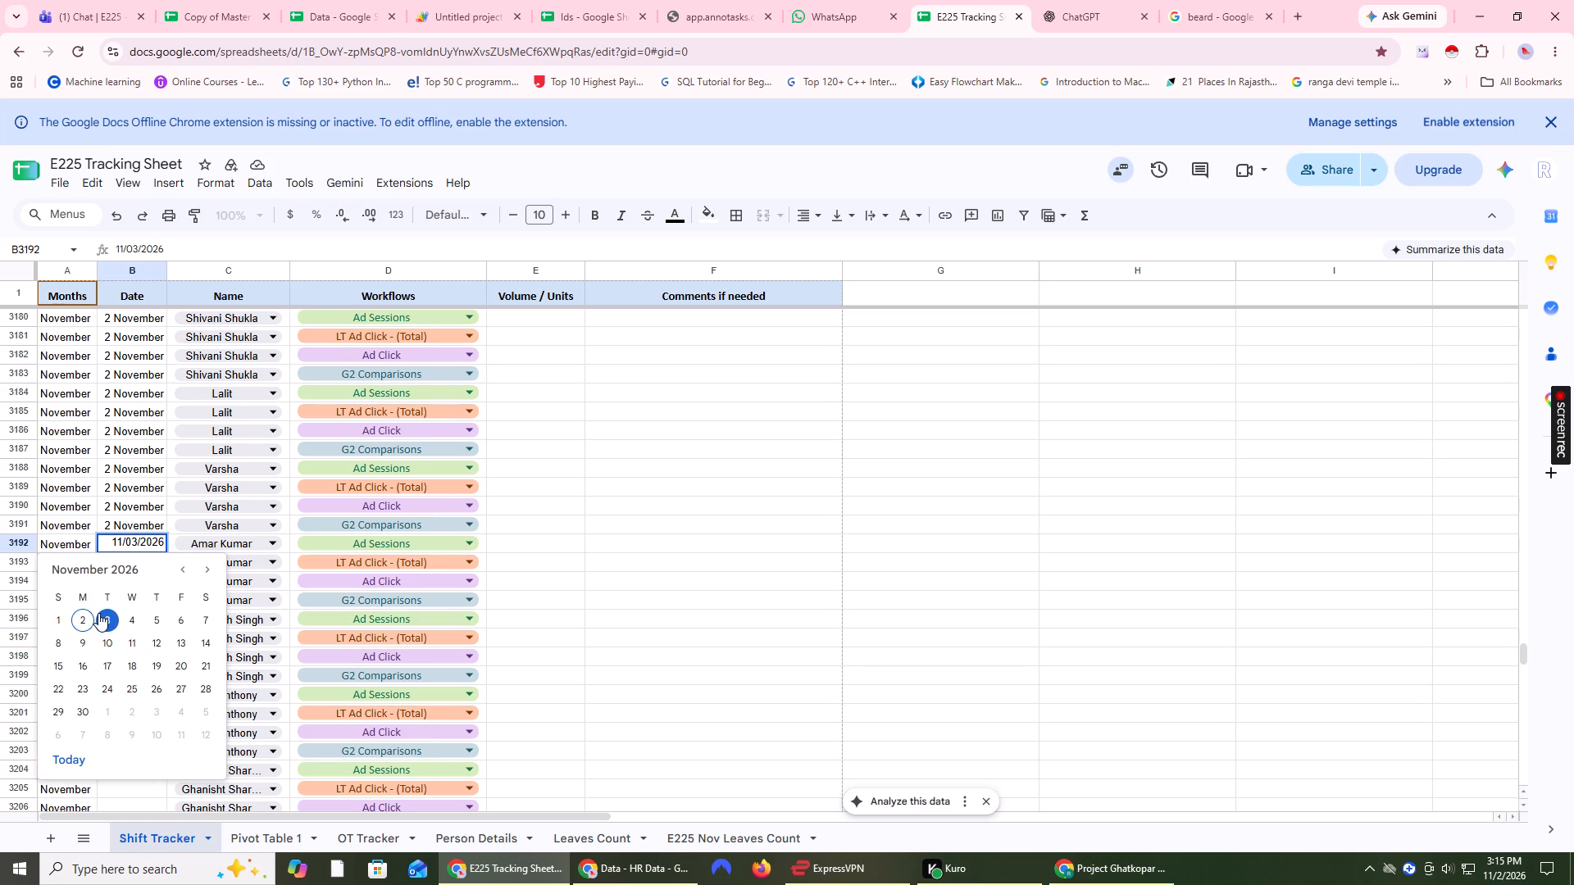
pyautogui.click(104, 619)
pyautogui.click(127, 567)
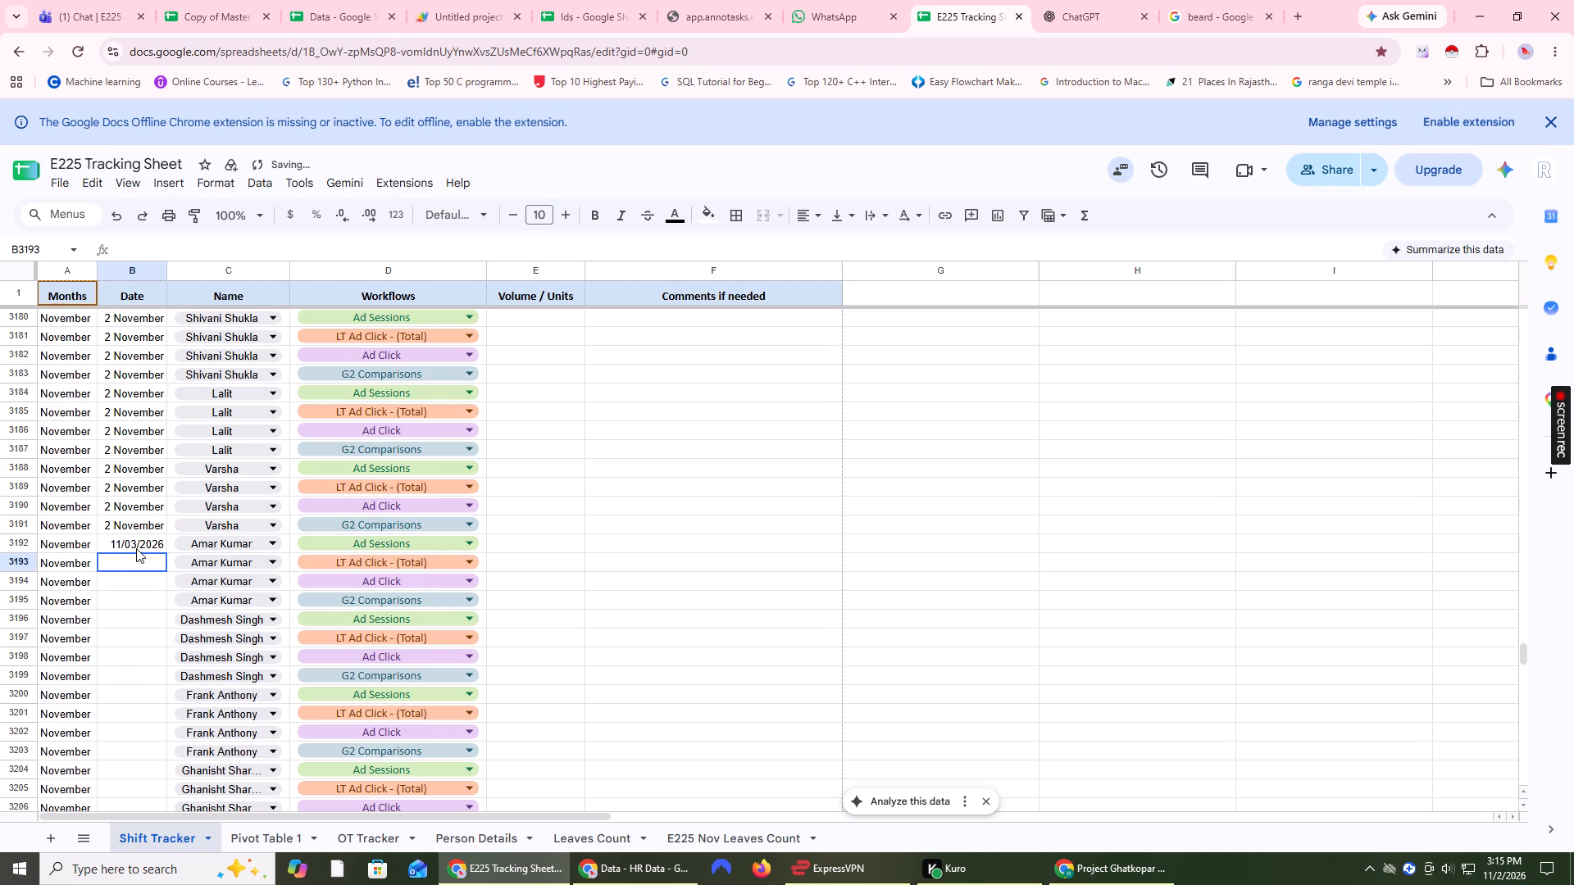
pyautogui.click(136, 548)
# Fill the last October date, 31-Oct-2026, from B3127 down into B3128 in the Date column.
pyautogui.scroll(2, 137, 543)
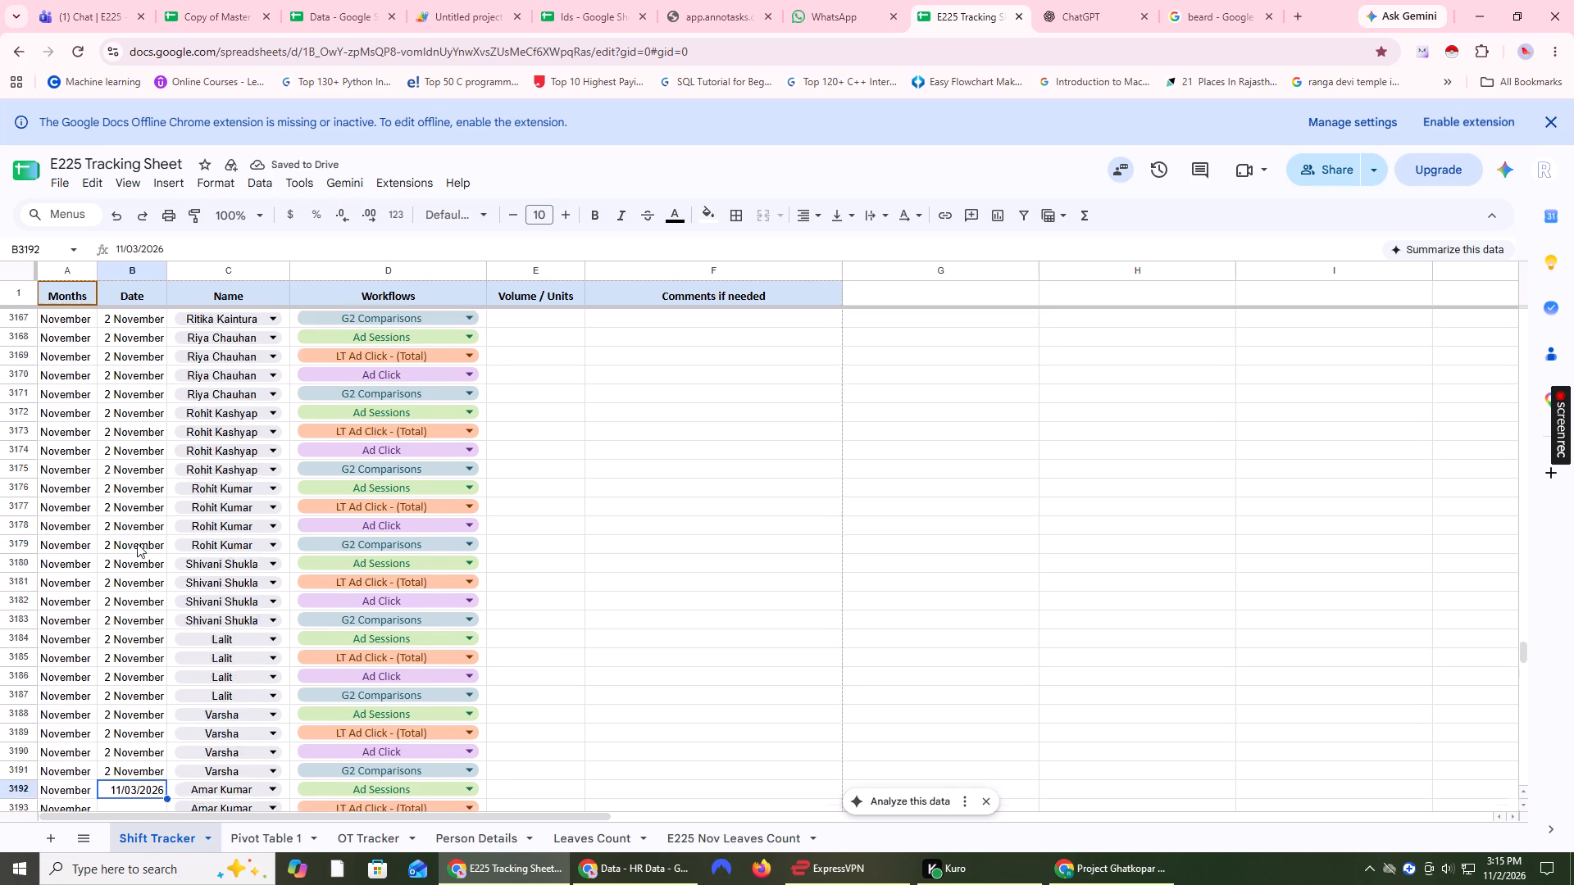
pyautogui.scroll(15, 137, 543)
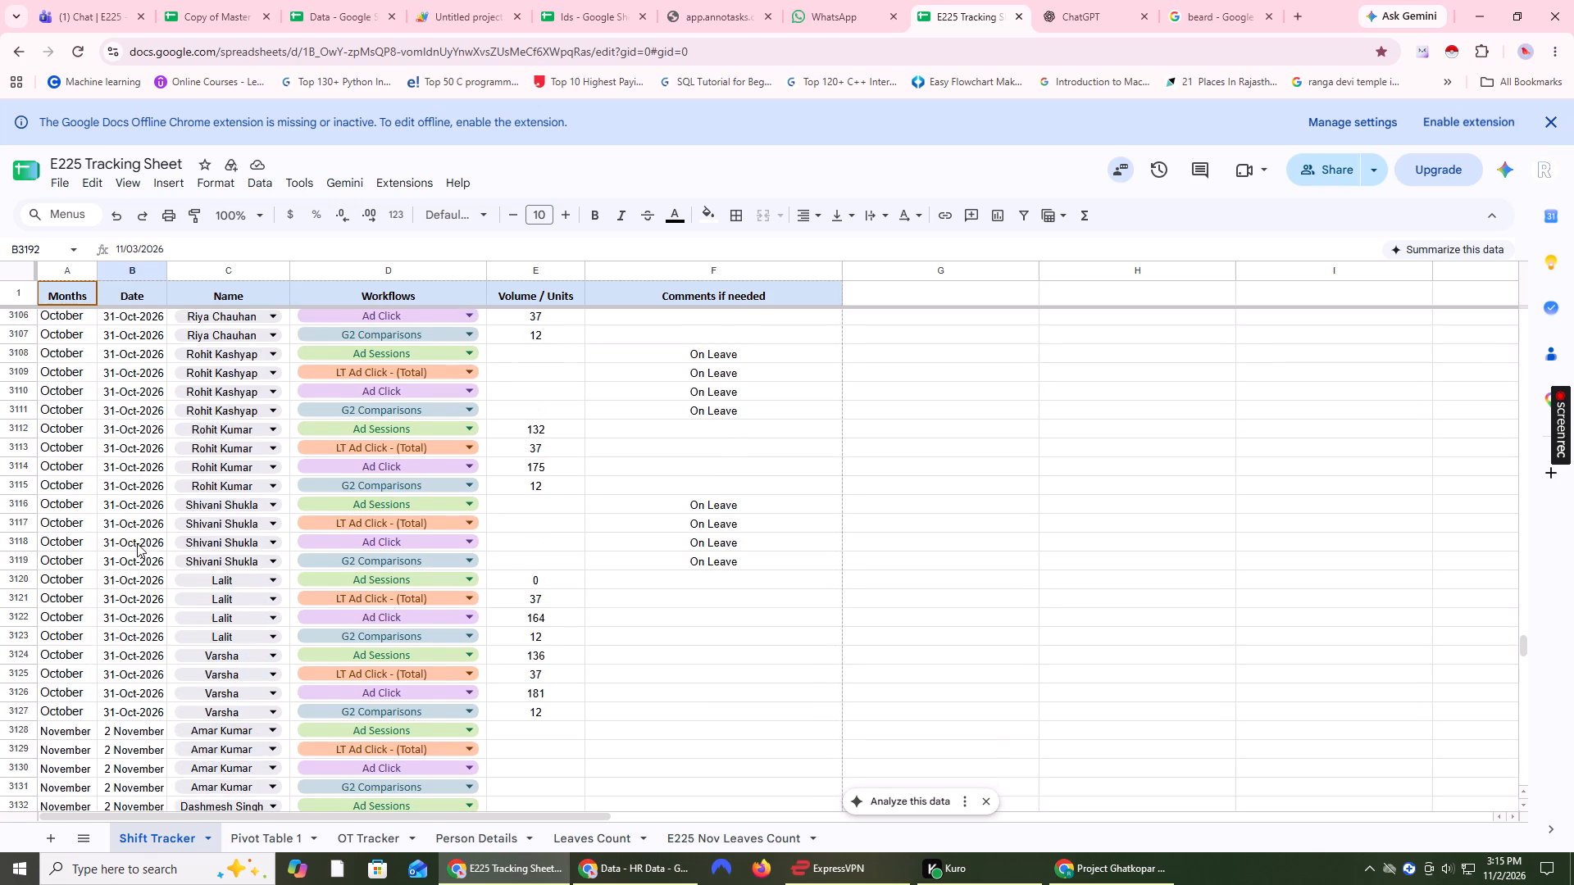
pyautogui.scroll(-2, 137, 543)
pyautogui.click(125, 551)
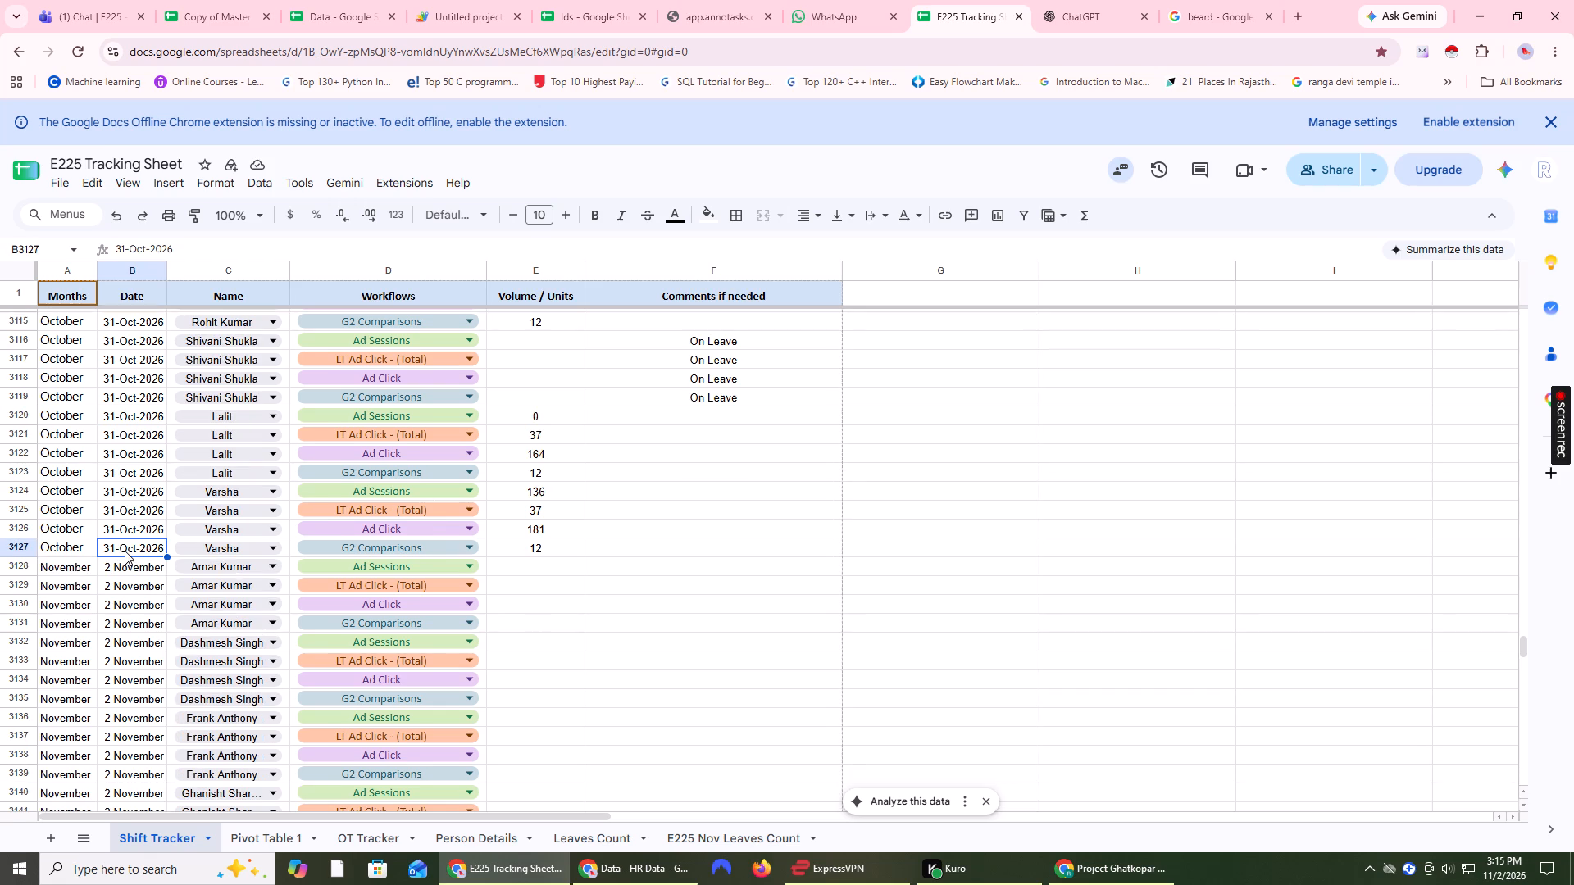
pyautogui.hotkey('shift', 'Down')
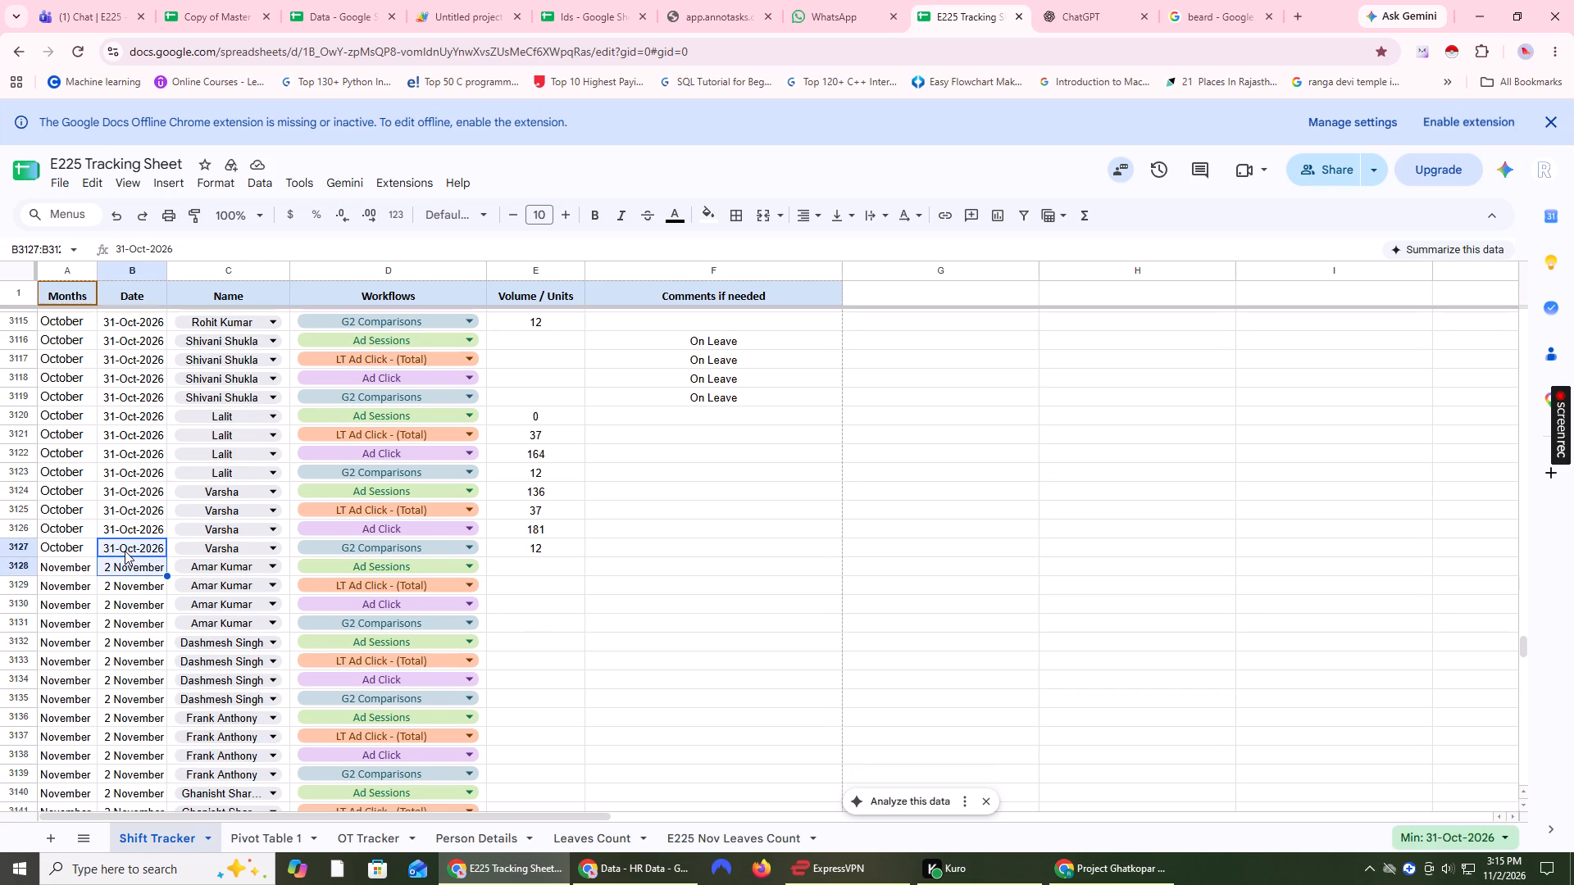
pyautogui.hotkey('ctrl', 'd')
# Change the date in B3128 to 02-Nov-2026 by editing its day and month.
pyautogui.click(117, 568)
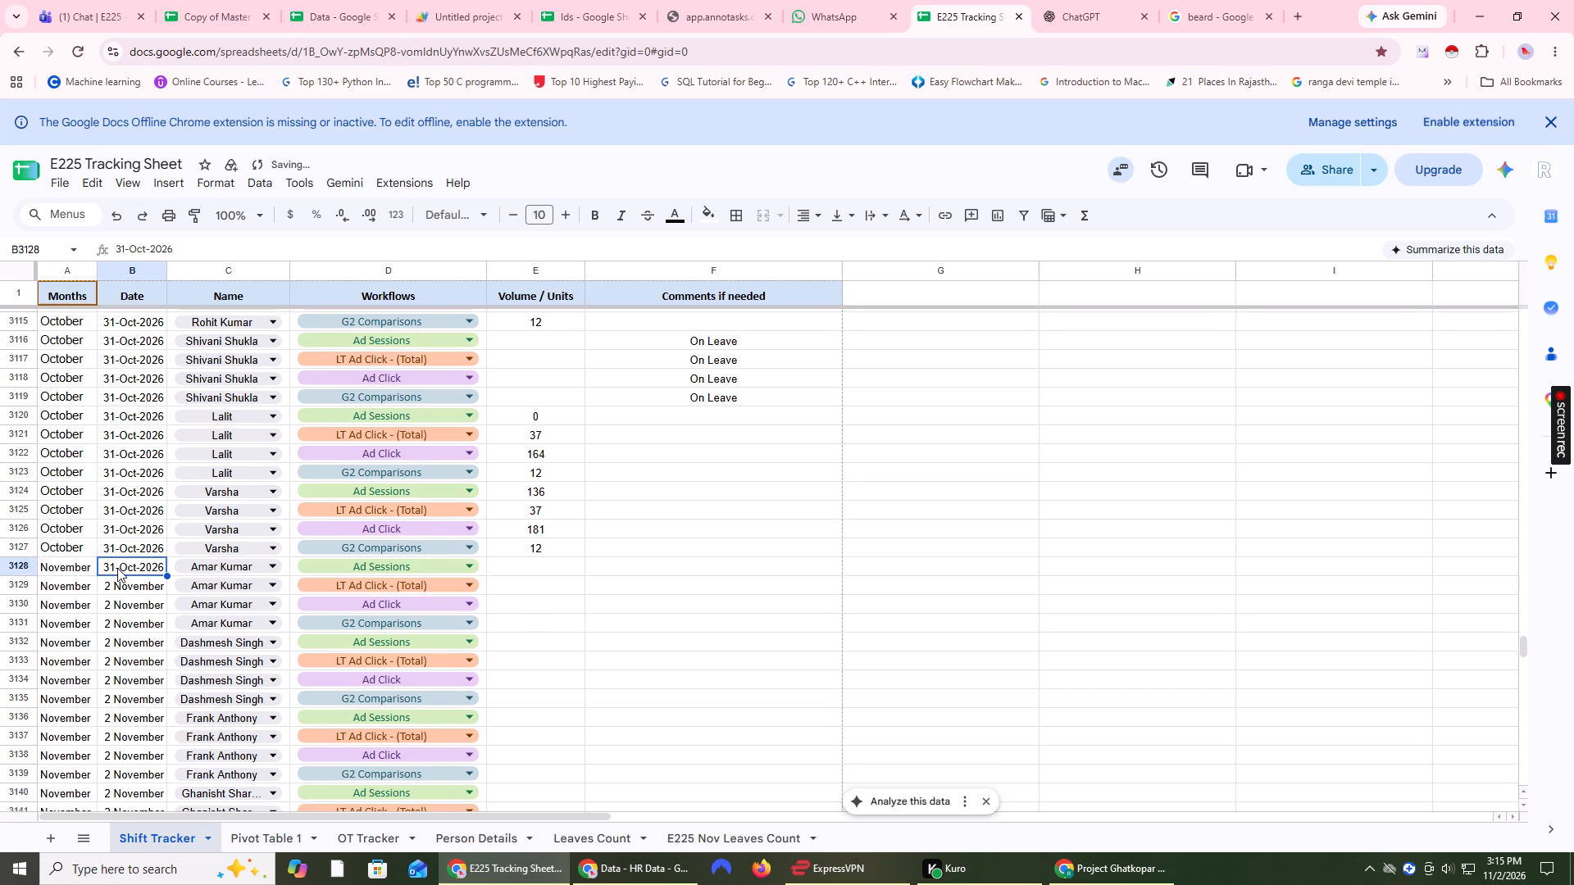
pyautogui.click(117, 568)
pyautogui.moveTo(124, 245); pyautogui.dragTo(116, 249)
pyautogui.write('02')
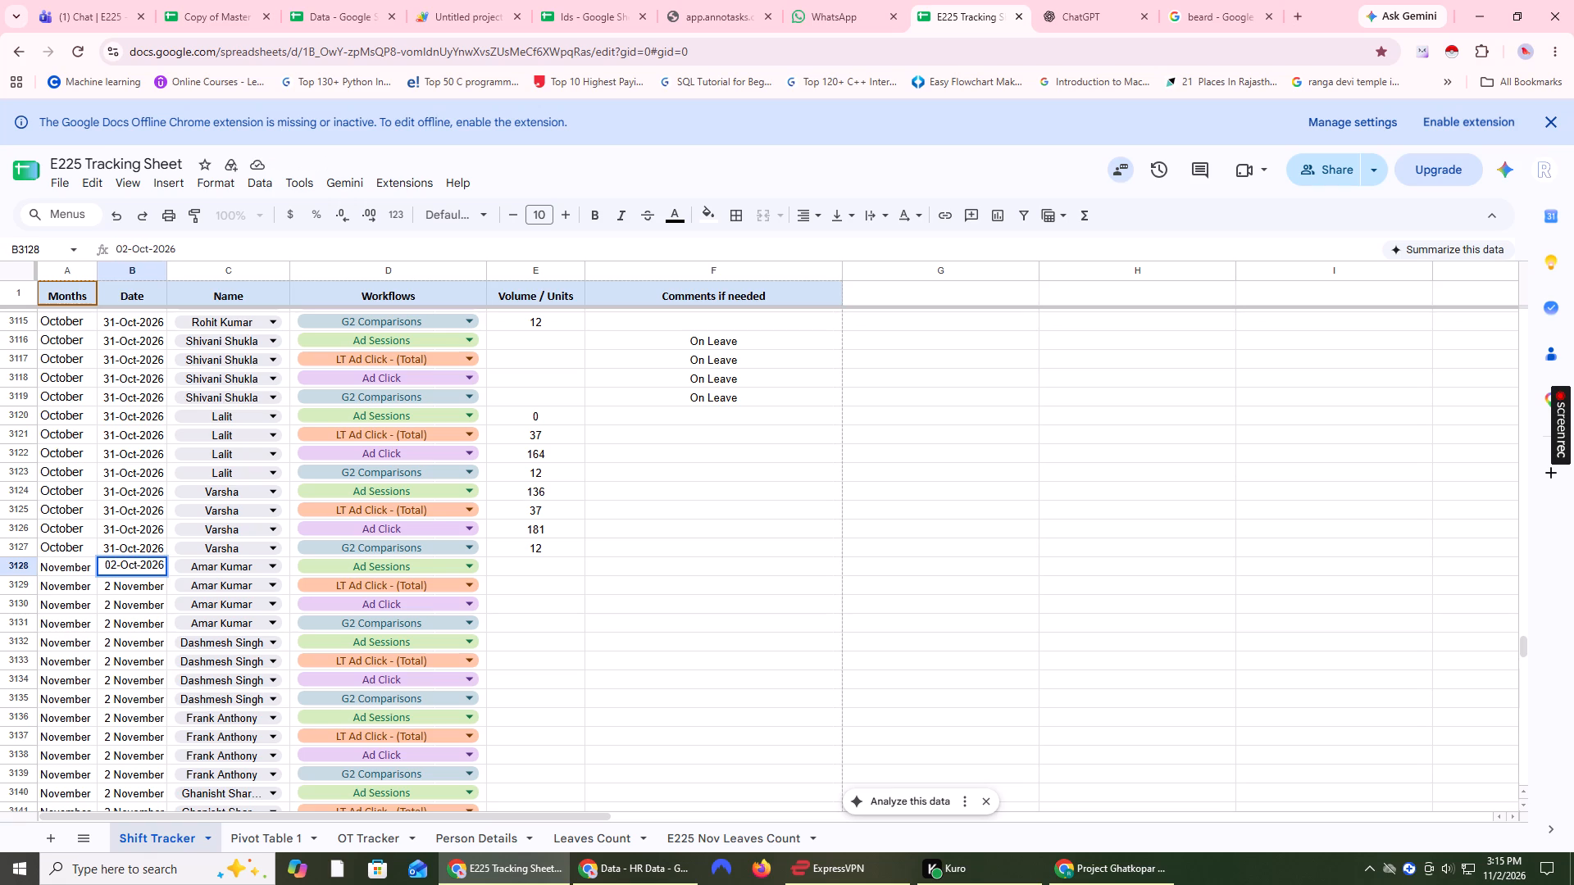
pyautogui.moveTo(148, 248); pyautogui.dragTo(133, 252)
pyautogui.write('Nov')
pyautogui.press('Return')
# Fill the 2-Nov-2026 date from B3128 down through B3191, the last row of that day's name block.
pyautogui.click(144, 562)
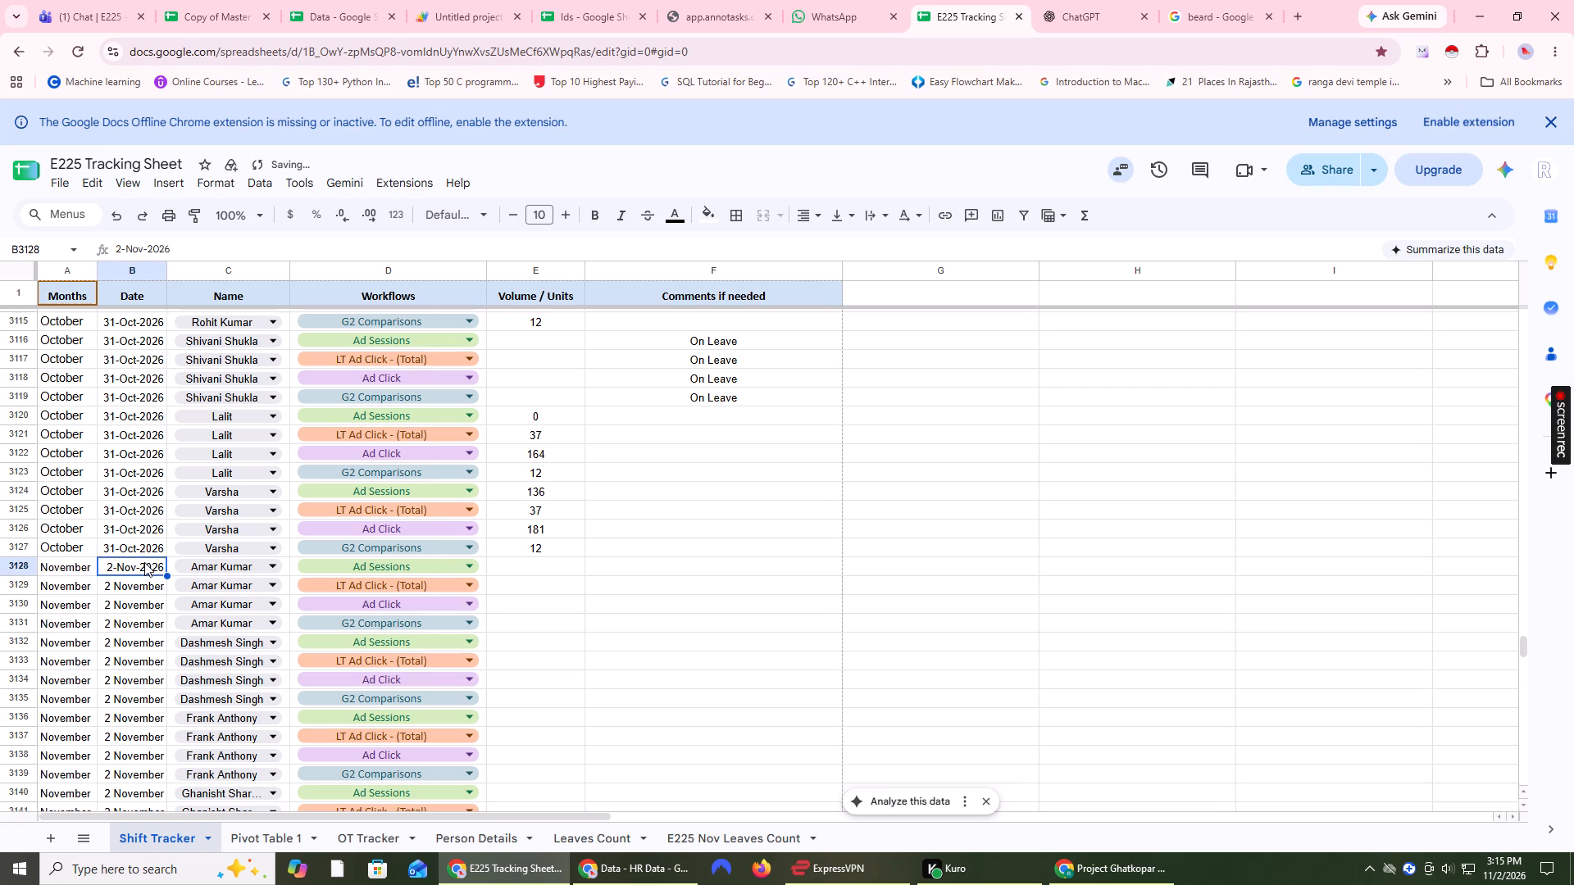
pyautogui.hotkey('shift', 'Down')
pyautogui.hotkey('shift', 'Down')
pyautogui.hotkey('shift', 'Down')
pyautogui.hotkey('shift', 'Down')
pyautogui.hotkey('shift', 'Down')
pyautogui.hotkey('shift', 'Down')
pyautogui.hotkey('shift', 'Down')
pyautogui.hotkey('shift', 'Down')
pyautogui.hotkey('shift', 'Down')
pyautogui.hotkey('shift', 'Down')
pyautogui.hotkey('shift', 'Down')
pyautogui.hotkey('shift', 'Down')
pyautogui.hotkey('shift', 'Down')
pyautogui.hotkey('shift', 'Down')
pyautogui.hotkey('shift', 'Down')
pyautogui.hotkey('shift', 'Down')
pyautogui.hotkey('shift', 'Down')
pyautogui.hotkey('shift', 'Down')
pyautogui.hotkey('shift', 'Down')
pyautogui.hotkey('shift', 'Down')
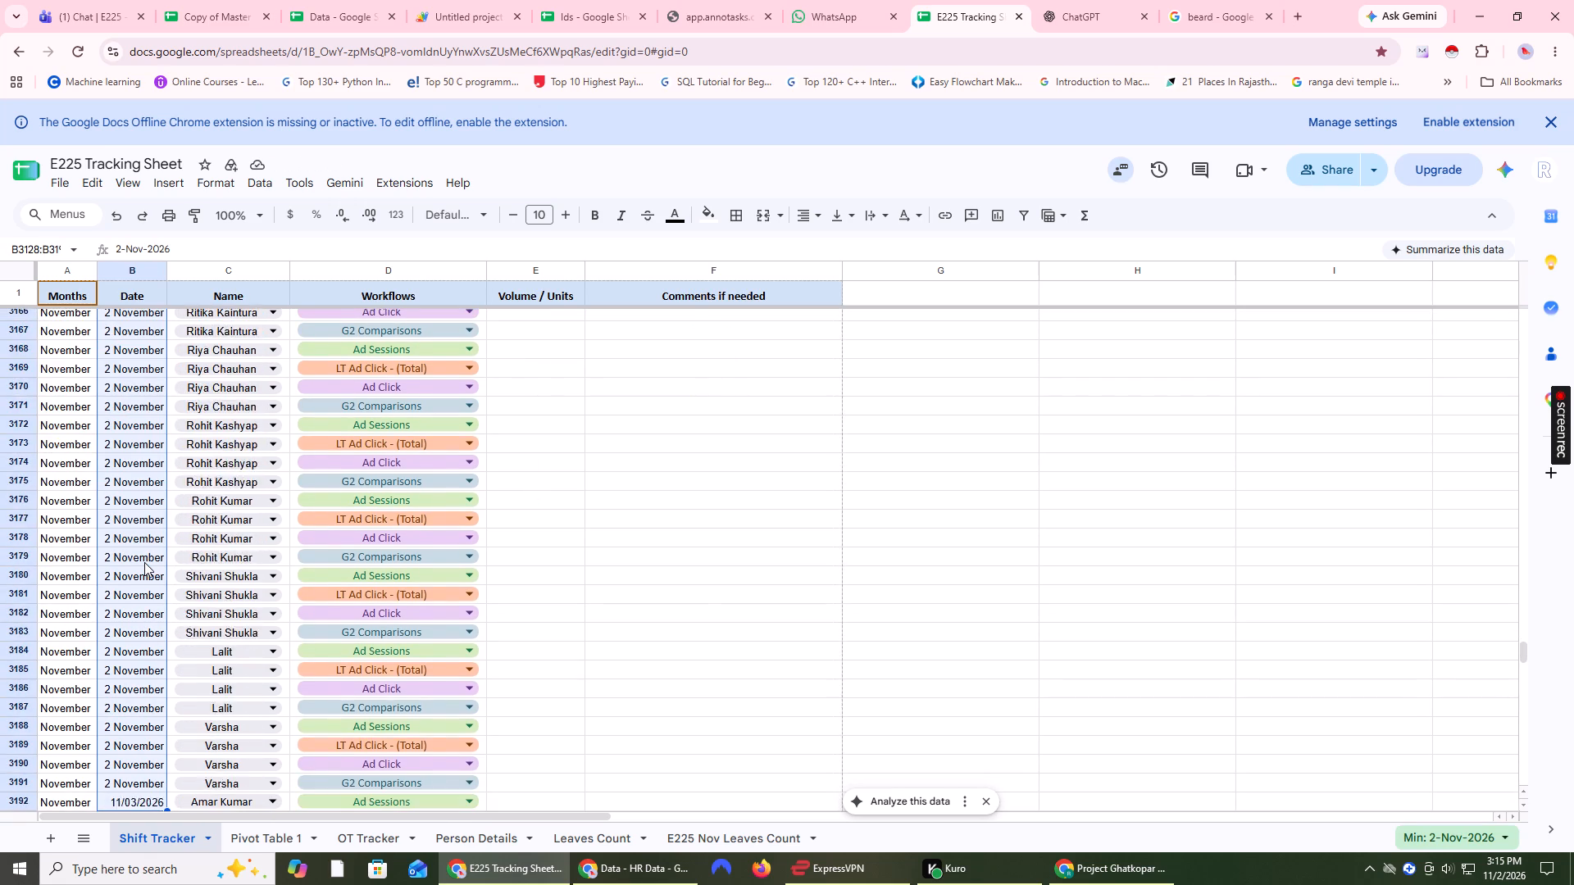
pyautogui.hotkey('shift', 'Up')
pyautogui.hotkey('shift', 'Up')
pyautogui.hotkey('shift', 'Up')
pyautogui.hotkey('shift', 'Up')
pyautogui.hotkey('shift', 'Up')
pyautogui.hotkey('shift', 'Up')
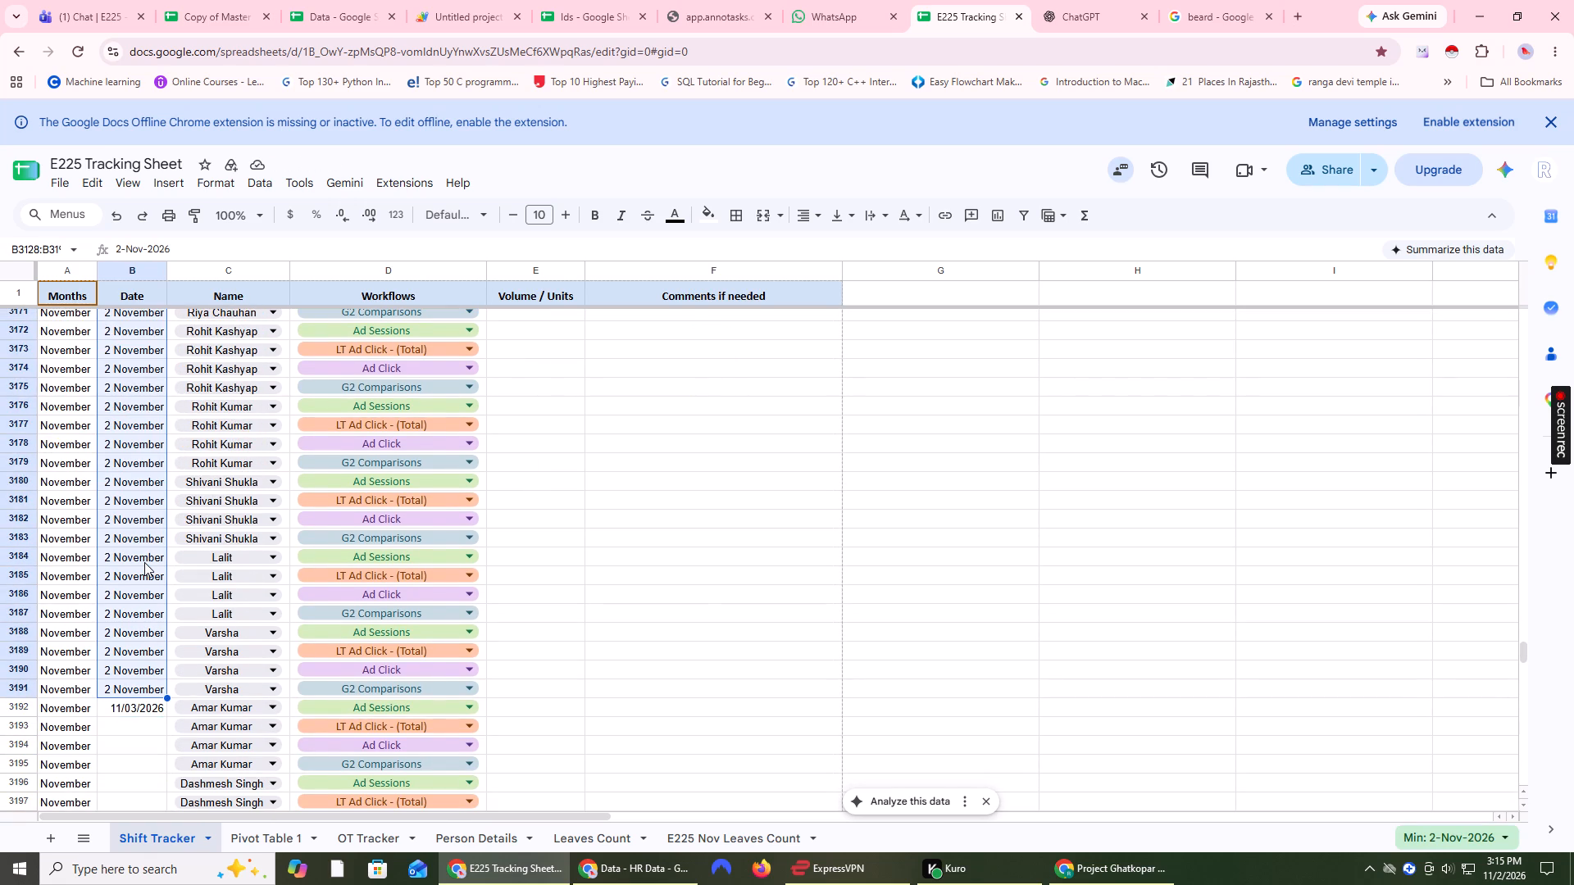
pyautogui.hotkey('ctrl', 'd')
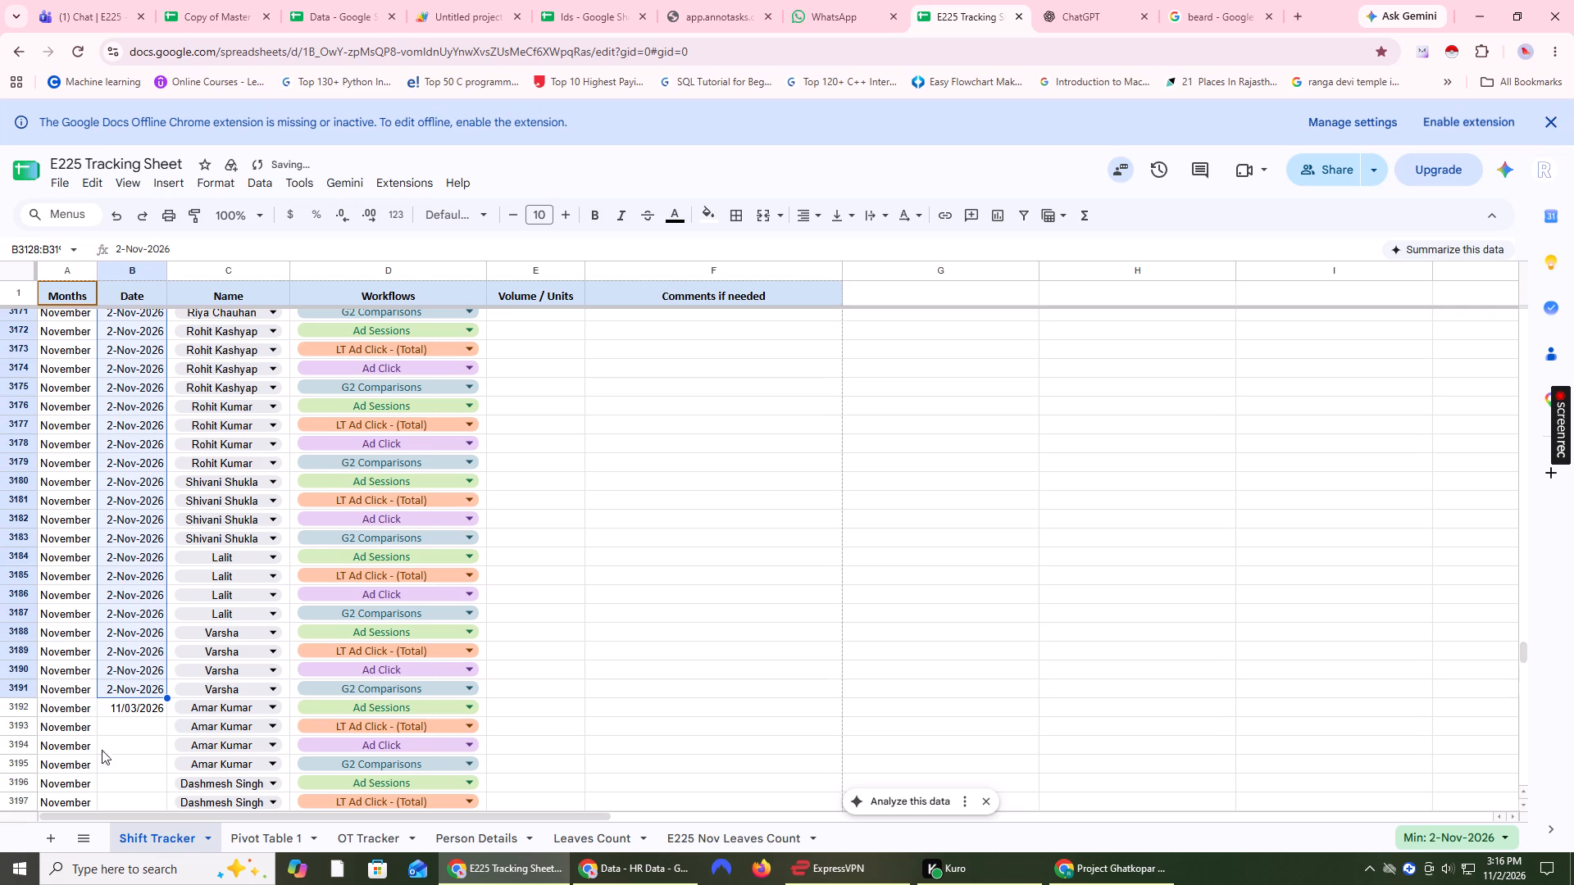
# Fill the 2-Nov-2026 date from B3191 down one row into B3192.
pyautogui.click(121, 723)
pyautogui.click(121, 706)
pyautogui.click(124, 694)
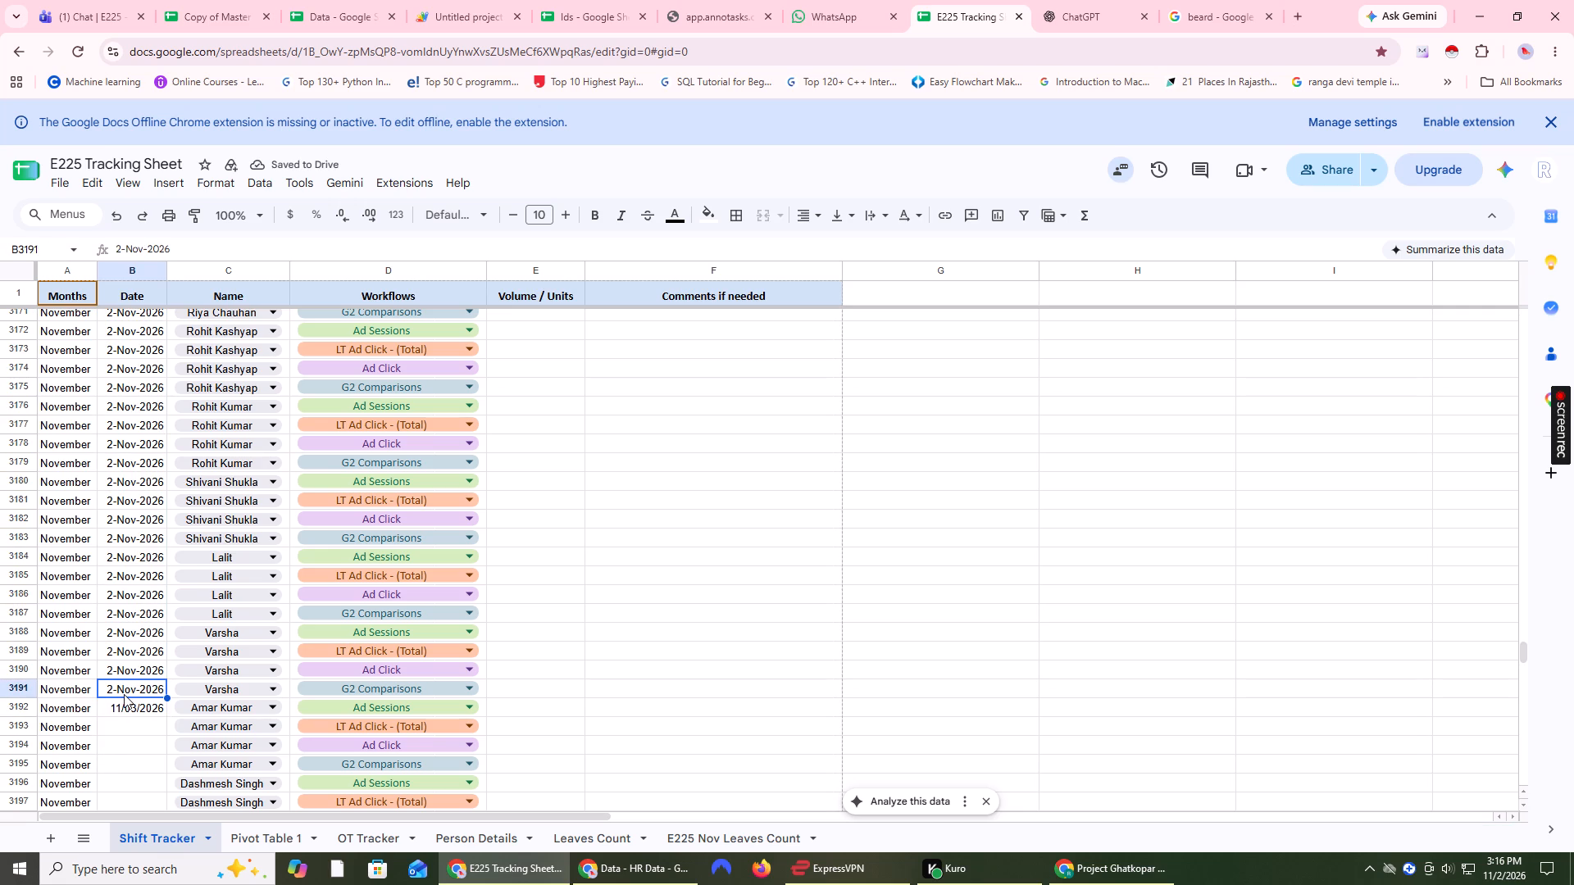
pyautogui.hotkey('shift', 'Down')
pyautogui.hotkey('ctrl', 'd')
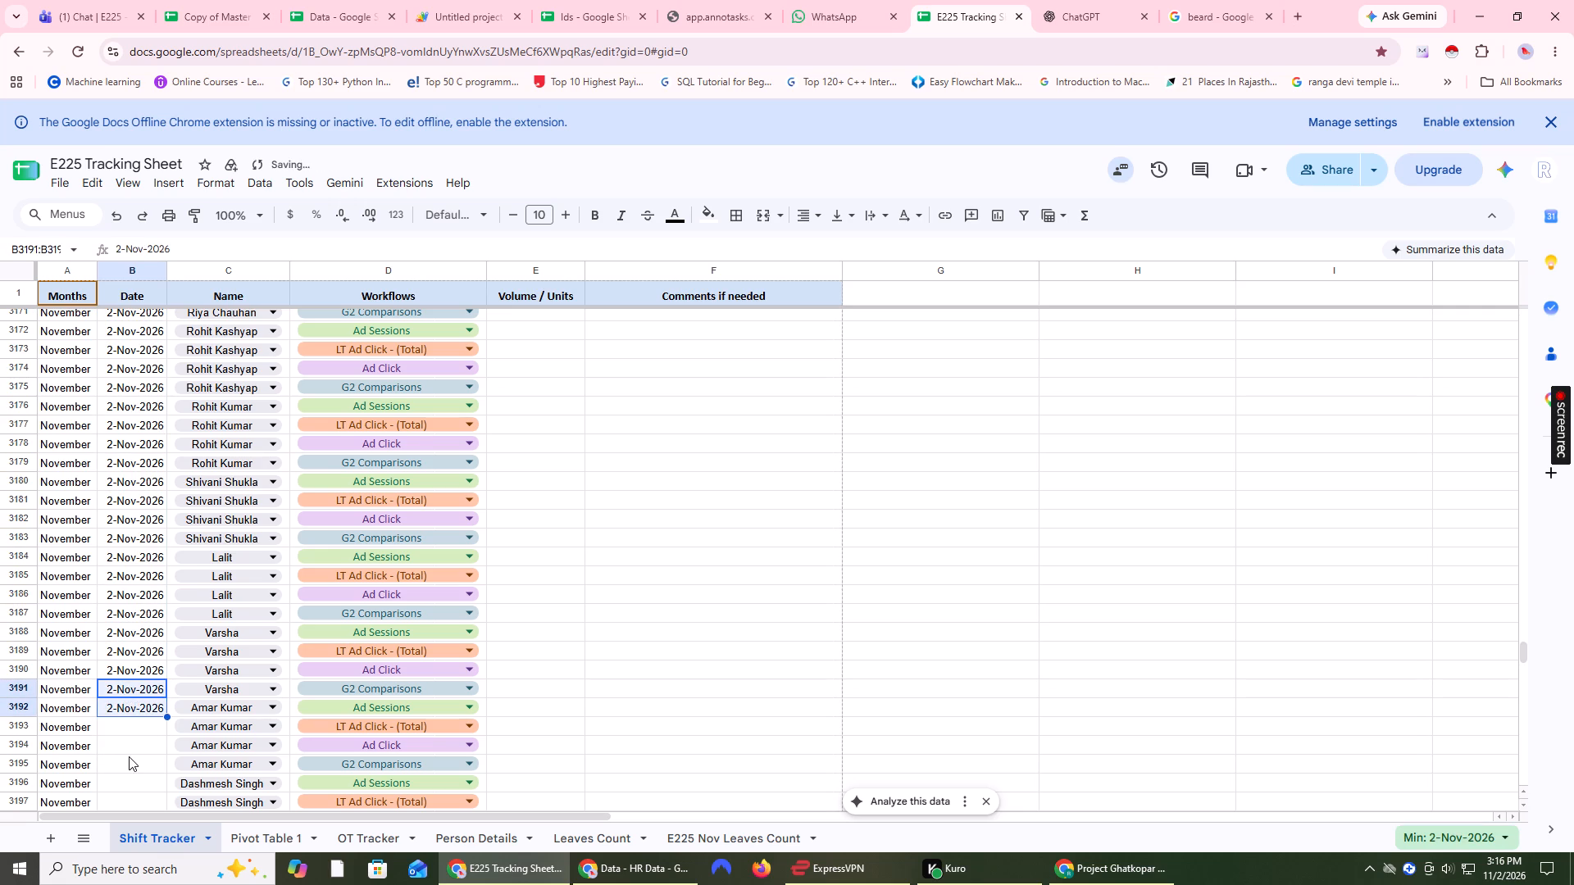
# Change the date in B3192 to 3-Nov-2026 by editing its day.
pyautogui.click(140, 722)
pyautogui.scroll(-1, 136, 710)
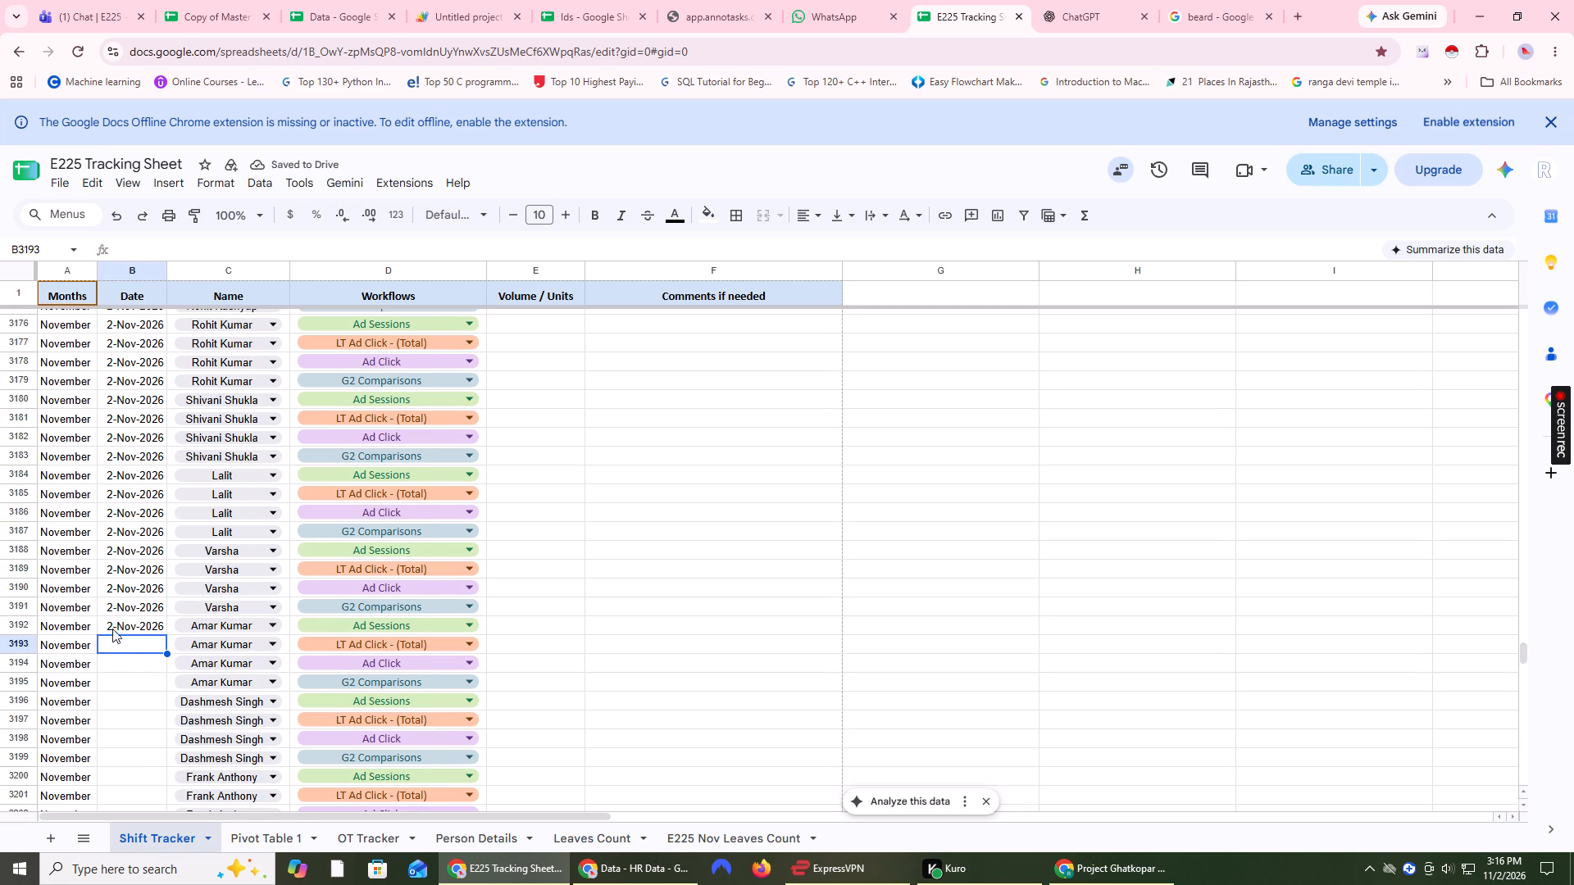
pyautogui.click(115, 626)
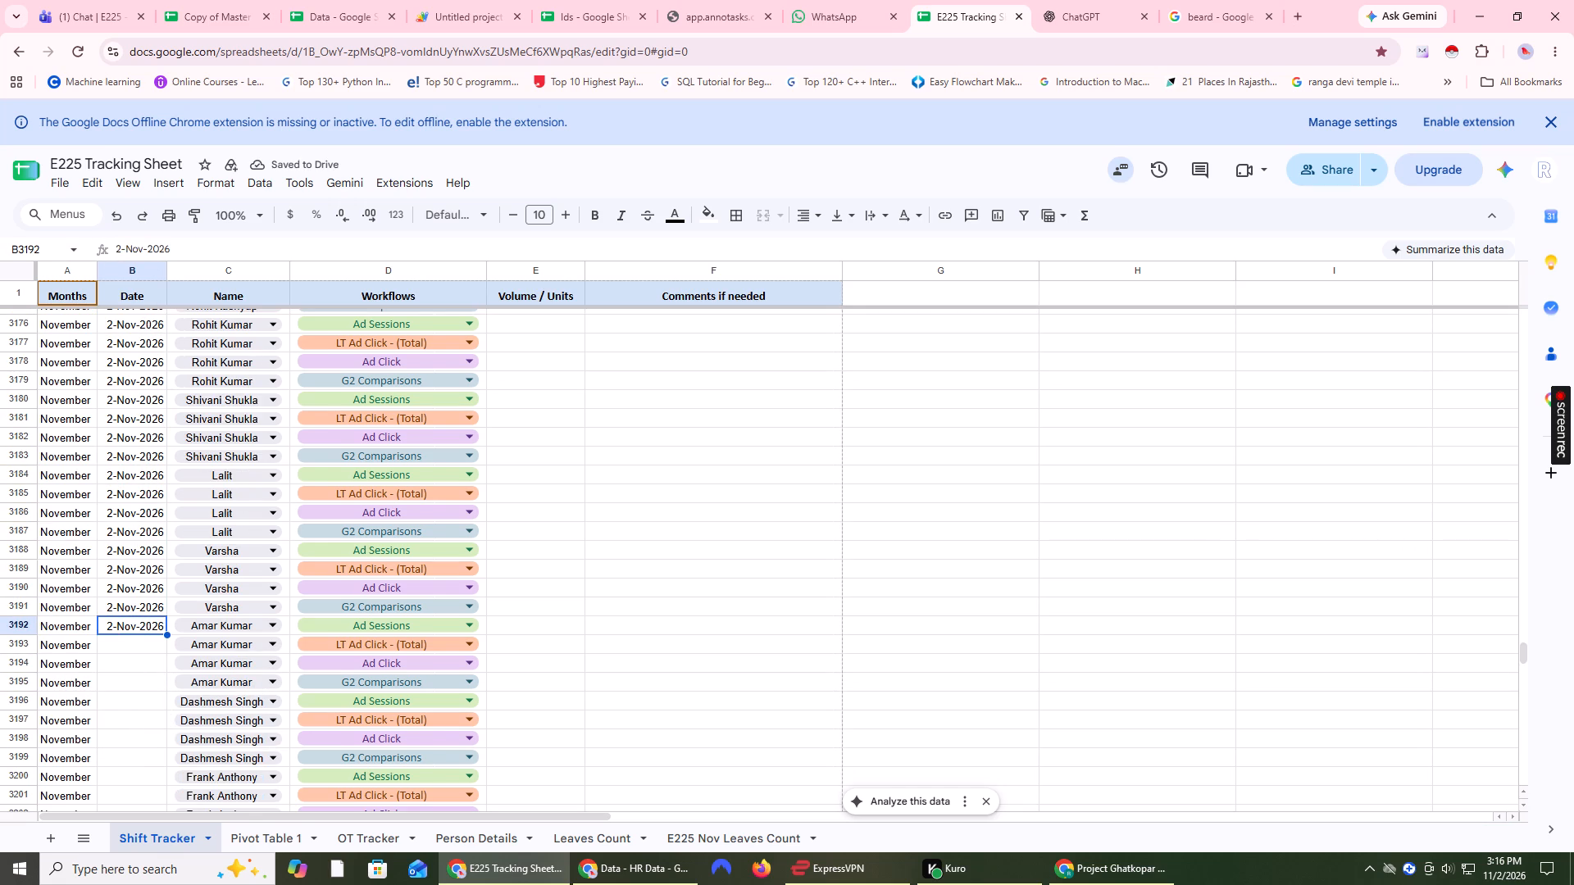
pyautogui.moveTo(121, 243); pyautogui.dragTo(111, 249)
pyautogui.press('3')
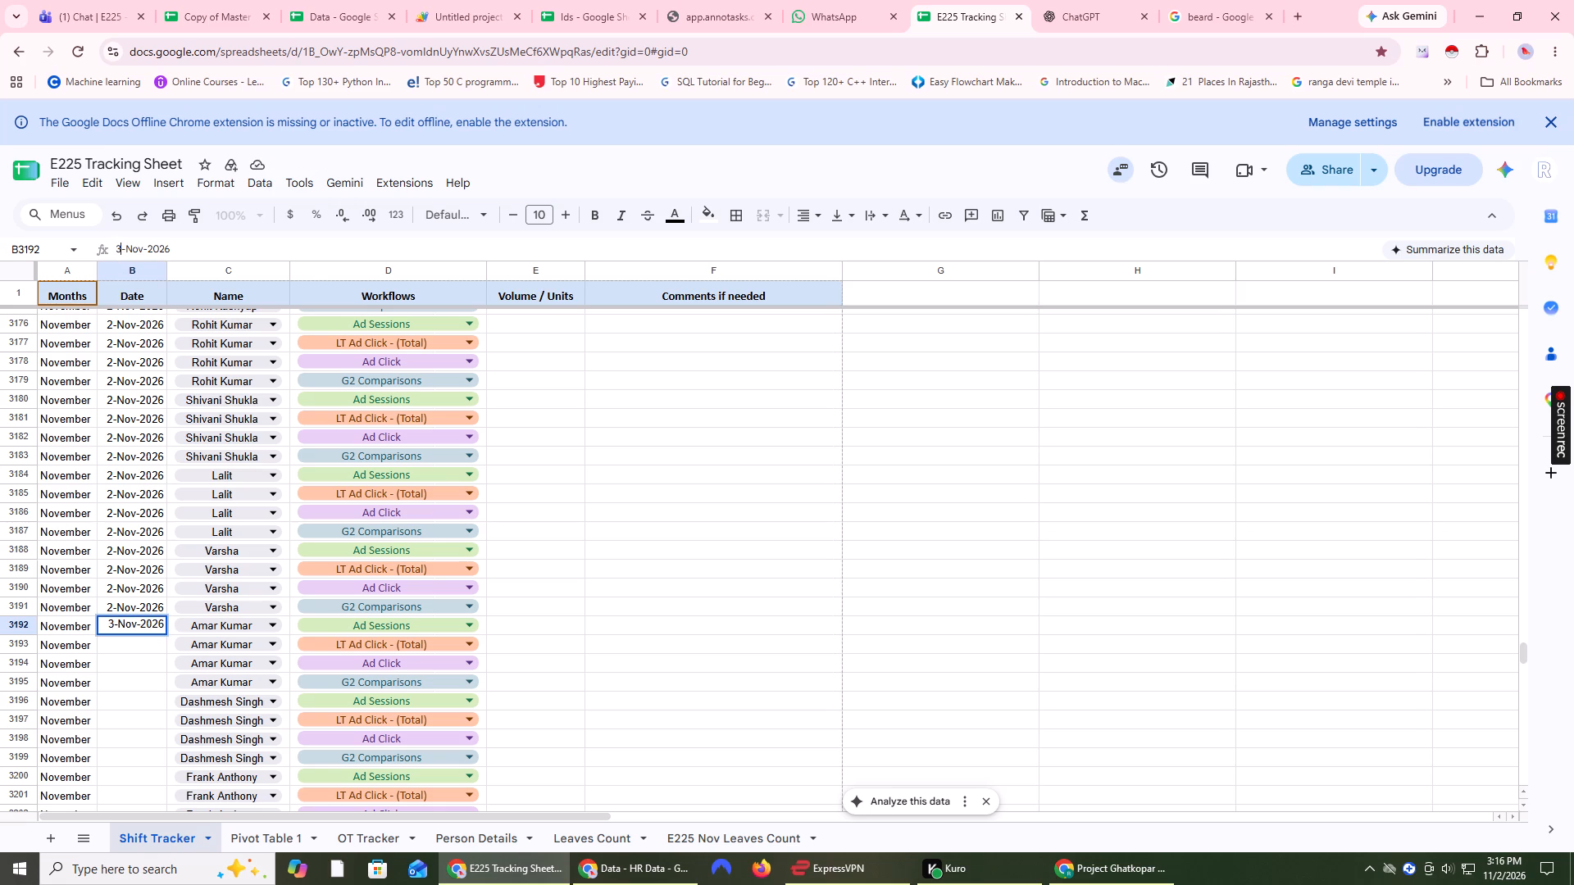
pyautogui.press('Return')
# Fill the 3-Nov-2026 date from B3192 down through B3255, the last Varsha row of the second name block.
pyautogui.scroll(-3, 114, 592)
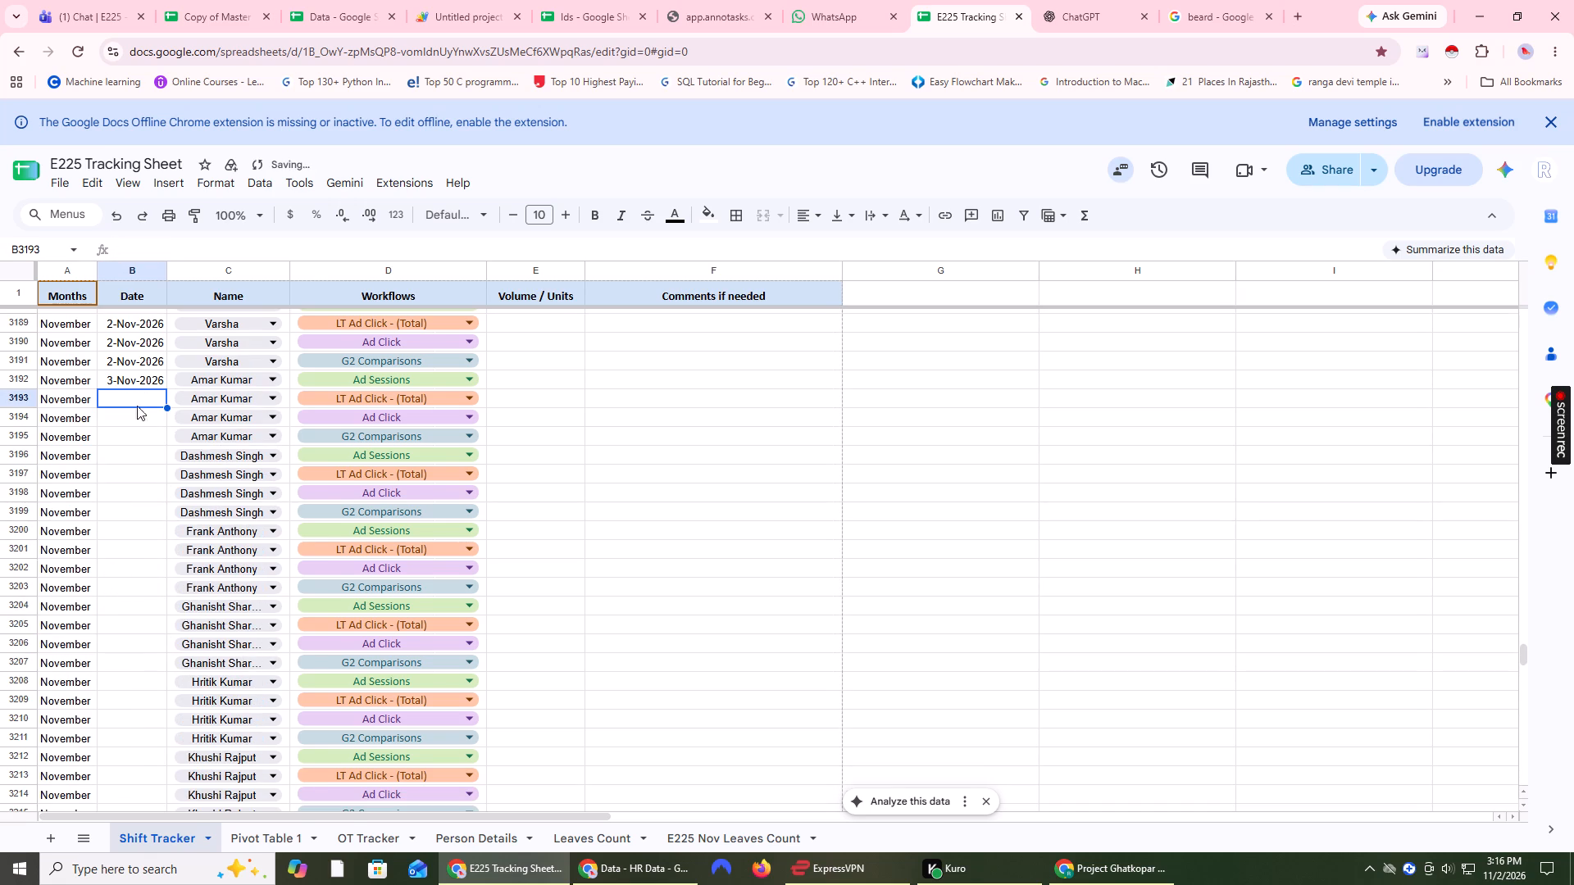
pyautogui.click(139, 377)
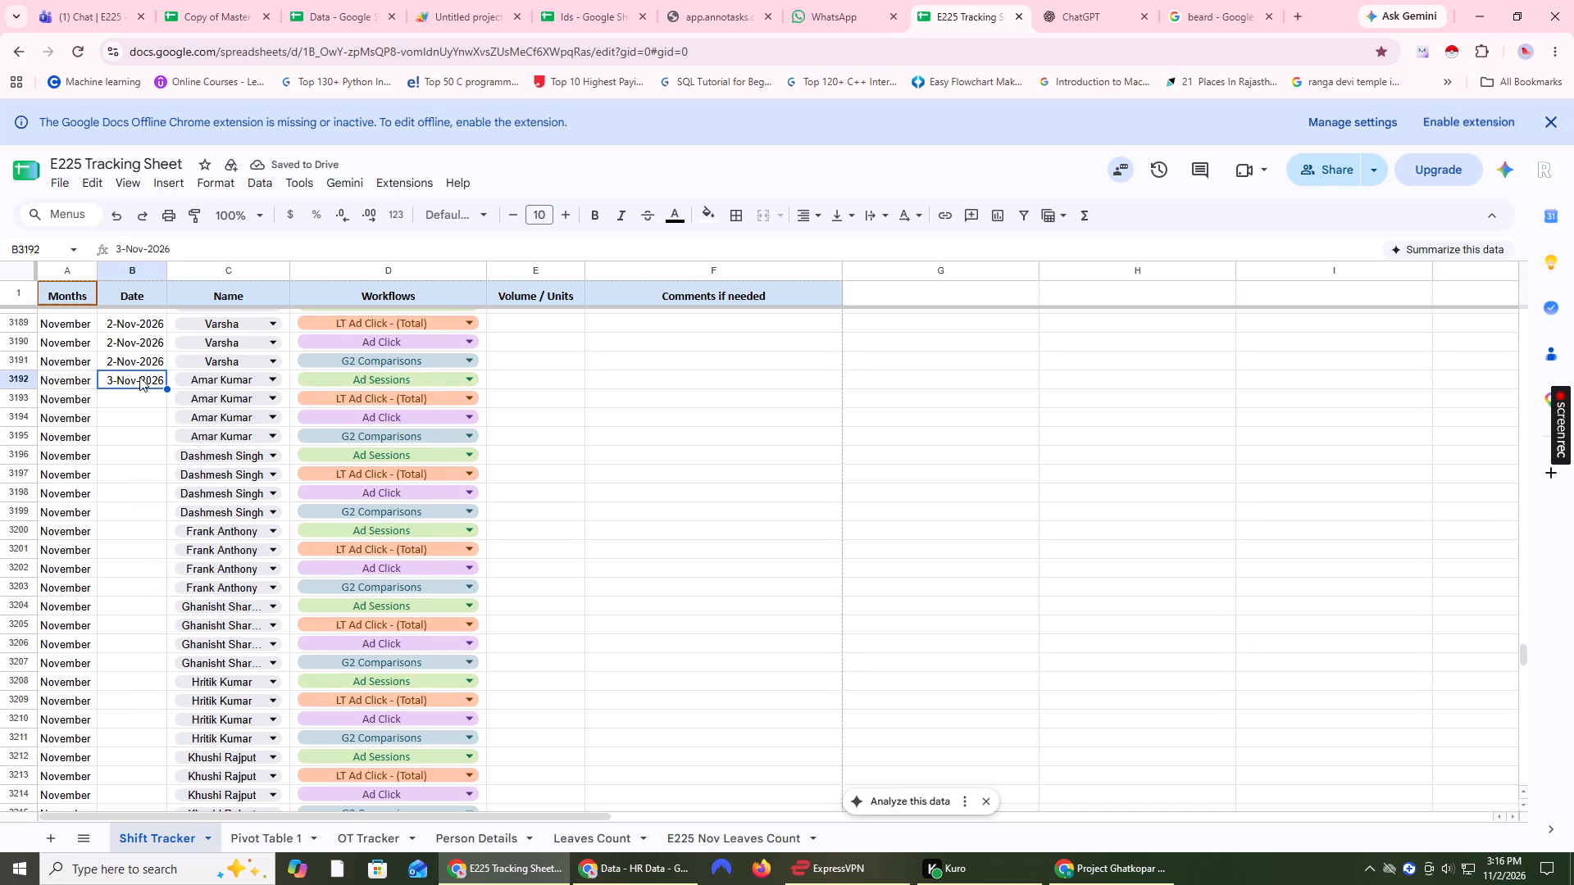
pyautogui.hotkey('ctrl', 'shift', 'Down')
pyautogui.hotkey('ctrl', 'shift', 'Down')
pyautogui.hotkey('ctrl', 'shift', 'Down')
pyautogui.hotkey('ctrl', 'shift', 'Down')
pyautogui.hotkey('ctrl', 'shift', 'Down')
pyautogui.hotkey('ctrl', 'shift', 'Down')
pyautogui.hotkey('ctrl', 'shift', 'Up')
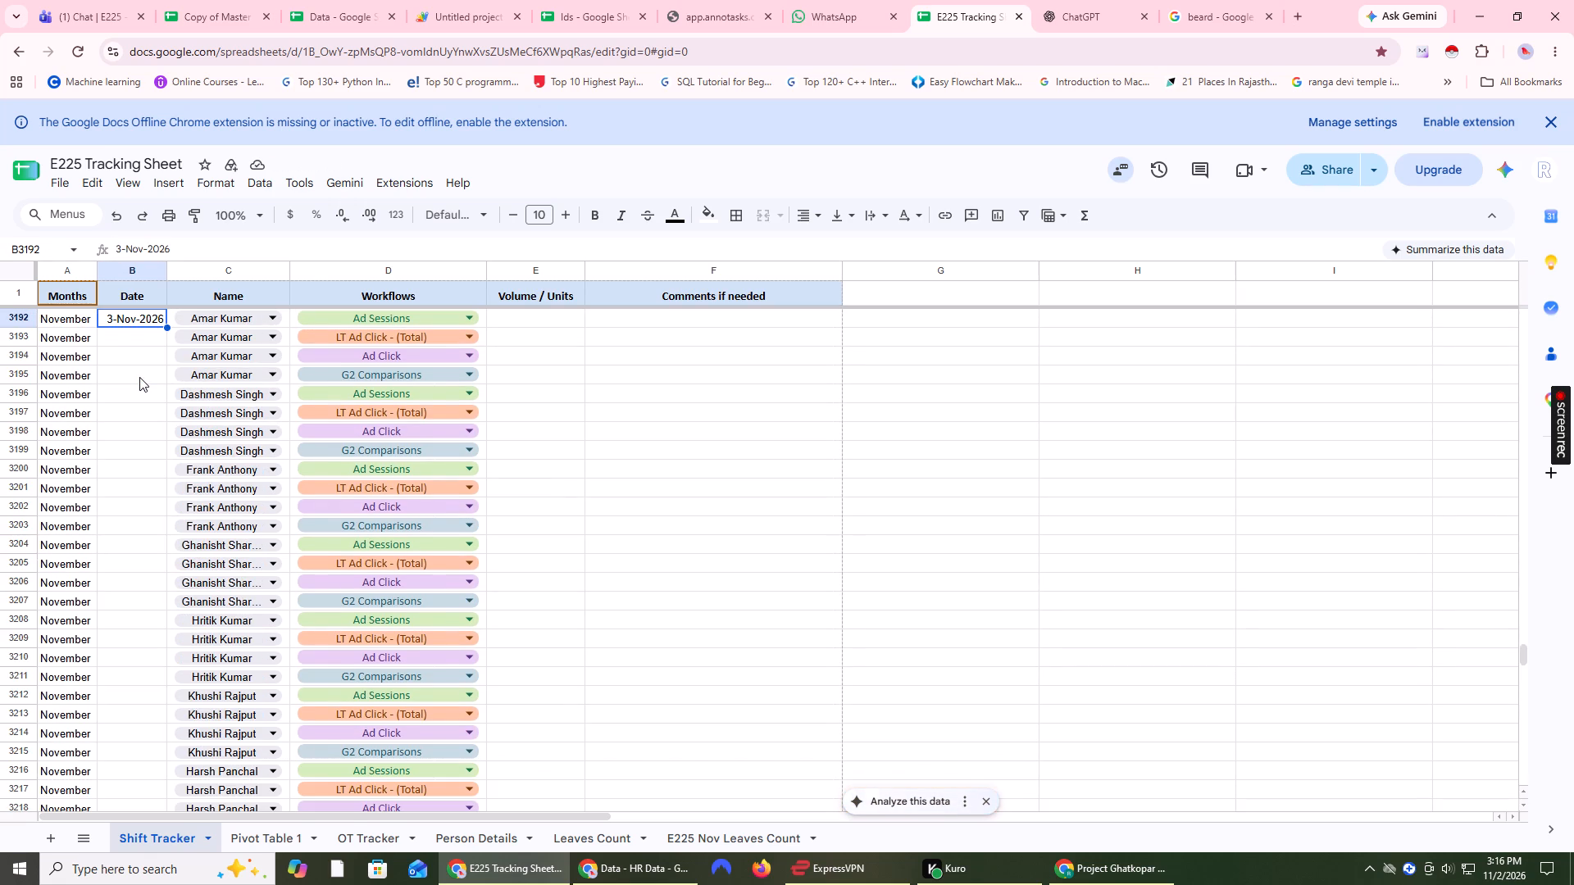
pyautogui.hotkey('shift', 'Down')
pyautogui.hotkey('shift', 'Down')
pyautogui.hotkey('shift', 'Down')
pyautogui.hotkey('shift', 'Down')
pyautogui.hotkey('shift', 'Down')
pyautogui.hotkey('shift', 'Down')
pyautogui.hotkey('shift', 'Down')
pyautogui.hotkey('shift', 'Down')
pyautogui.hotkey('shift', 'Down')
pyautogui.hotkey('shift', 'Down')
pyautogui.hotkey('shift', 'Down')
pyautogui.hotkey('shift', 'Down')
pyautogui.hotkey('shift', 'Down')
pyautogui.hotkey('shift', 'Down')
pyautogui.hotkey('shift', 'Down')
pyautogui.hotkey('shift', 'Down')
pyautogui.hotkey('shift', 'Down')
pyautogui.hotkey('shift', 'Down')
pyautogui.hotkey('shift', 'Down')
pyautogui.hotkey('shift', 'Down')
pyautogui.hotkey('shift', 'Down')
pyautogui.hotkey('shift', 'Down')
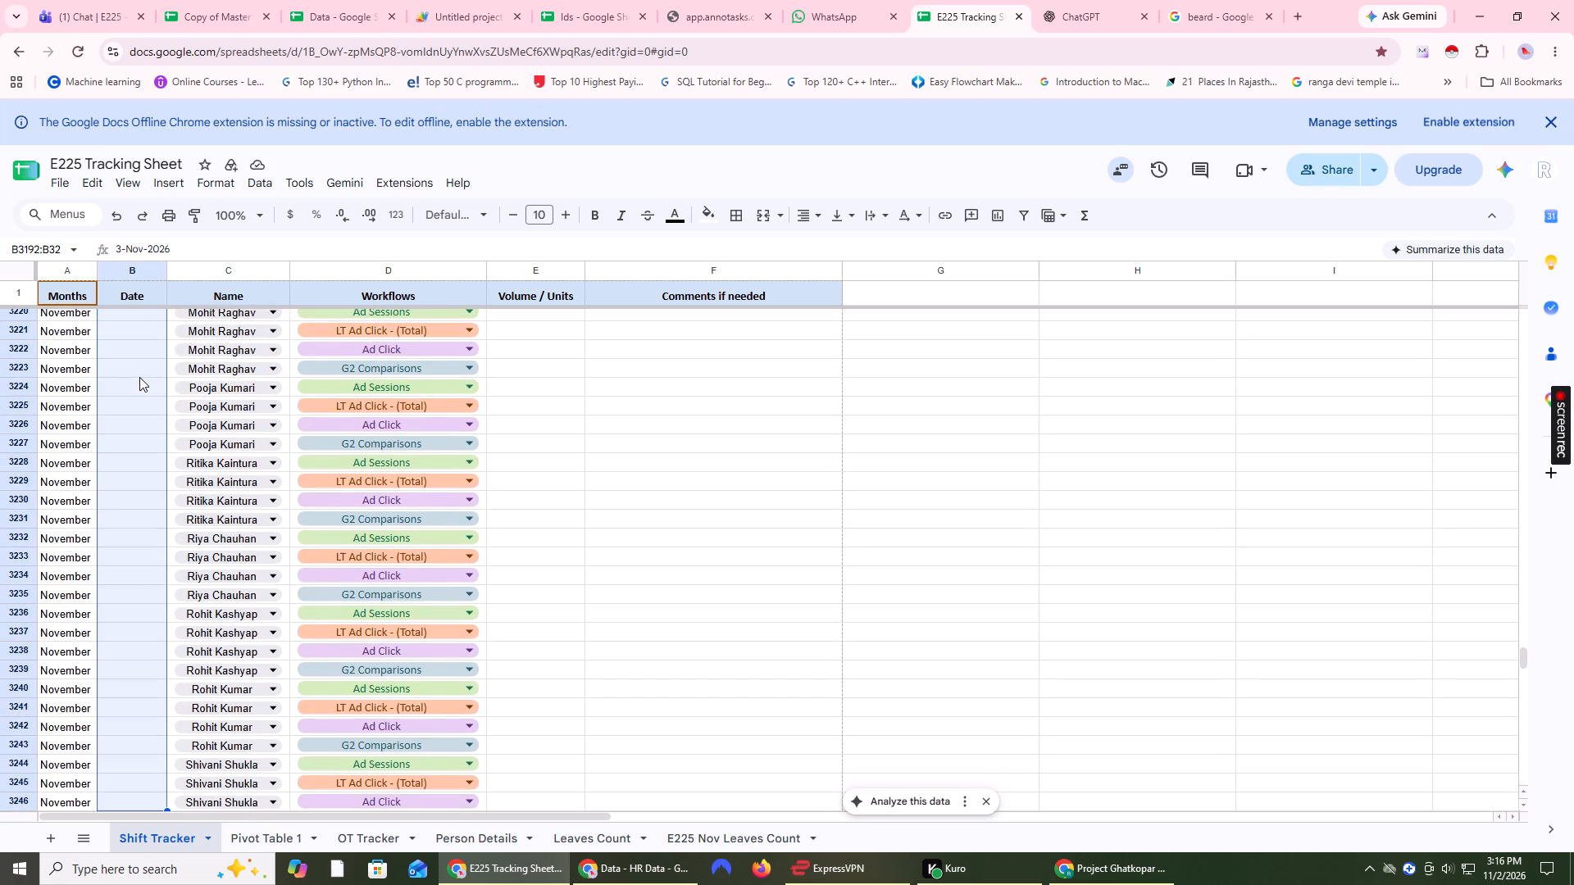
pyautogui.hotkey('shift', 'Down')
pyautogui.hotkey('shift', 'Down')
pyautogui.hotkey('shift', 'Down')
pyautogui.hotkey('shift', 'Down')
pyautogui.hotkey('shift', 'Down')
pyautogui.hotkey('shift', 'Down')
pyautogui.hotkey('shift', 'Down')
pyautogui.hotkey('shift', 'Down')
pyautogui.hotkey('shift', 'Down')
pyautogui.hotkey('shift', 'Down')
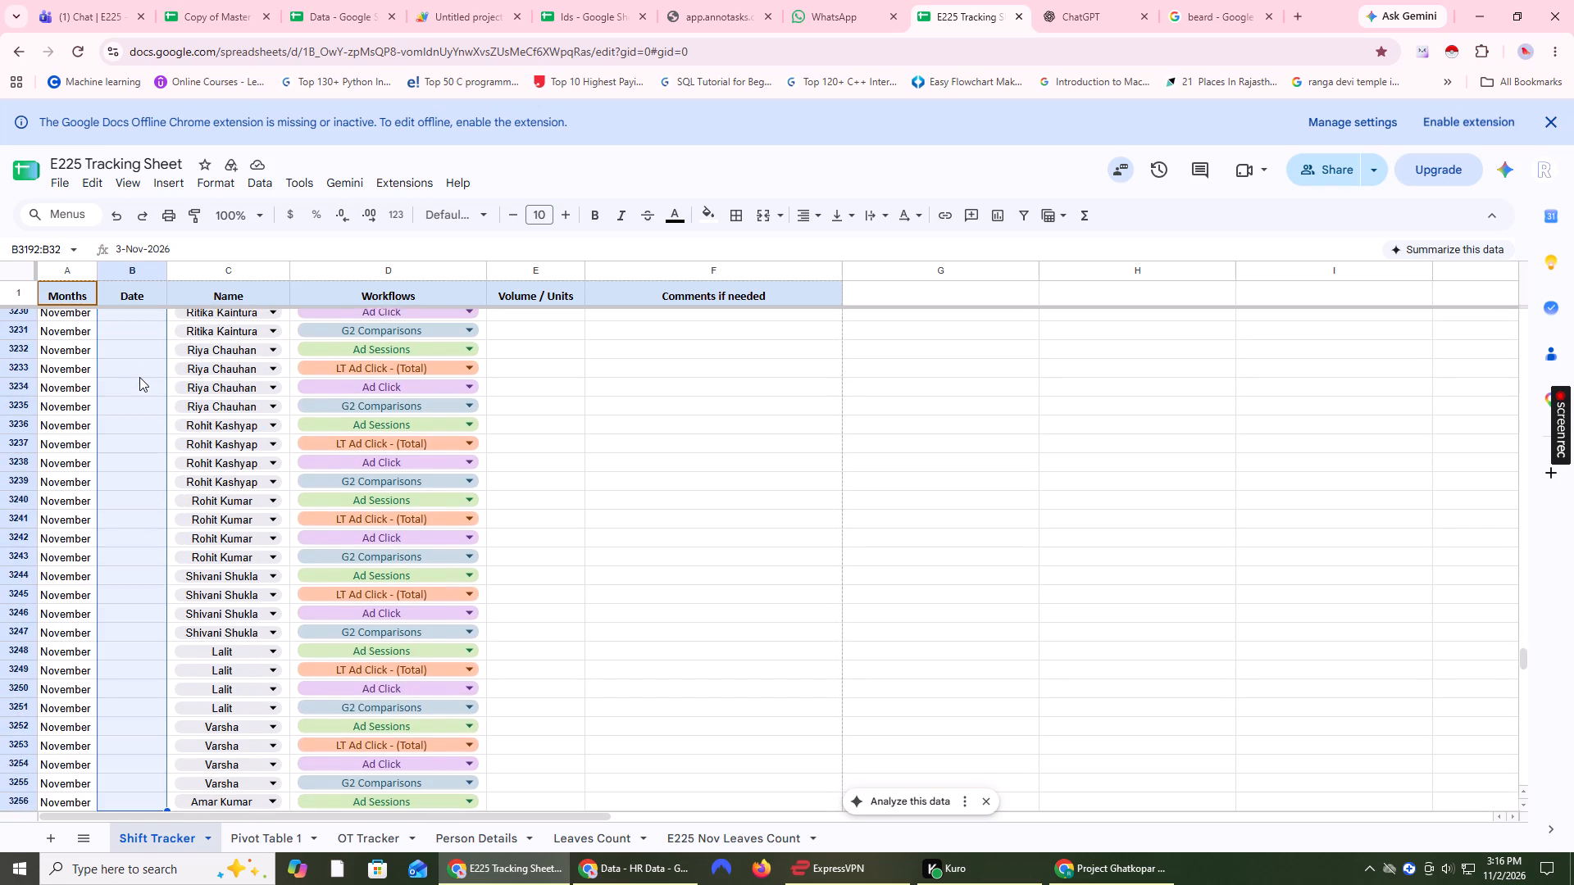
pyautogui.hotkey('shift', 'Down')
pyautogui.hotkey('shift', 'Up')
pyautogui.hotkey('shift', 'Up')
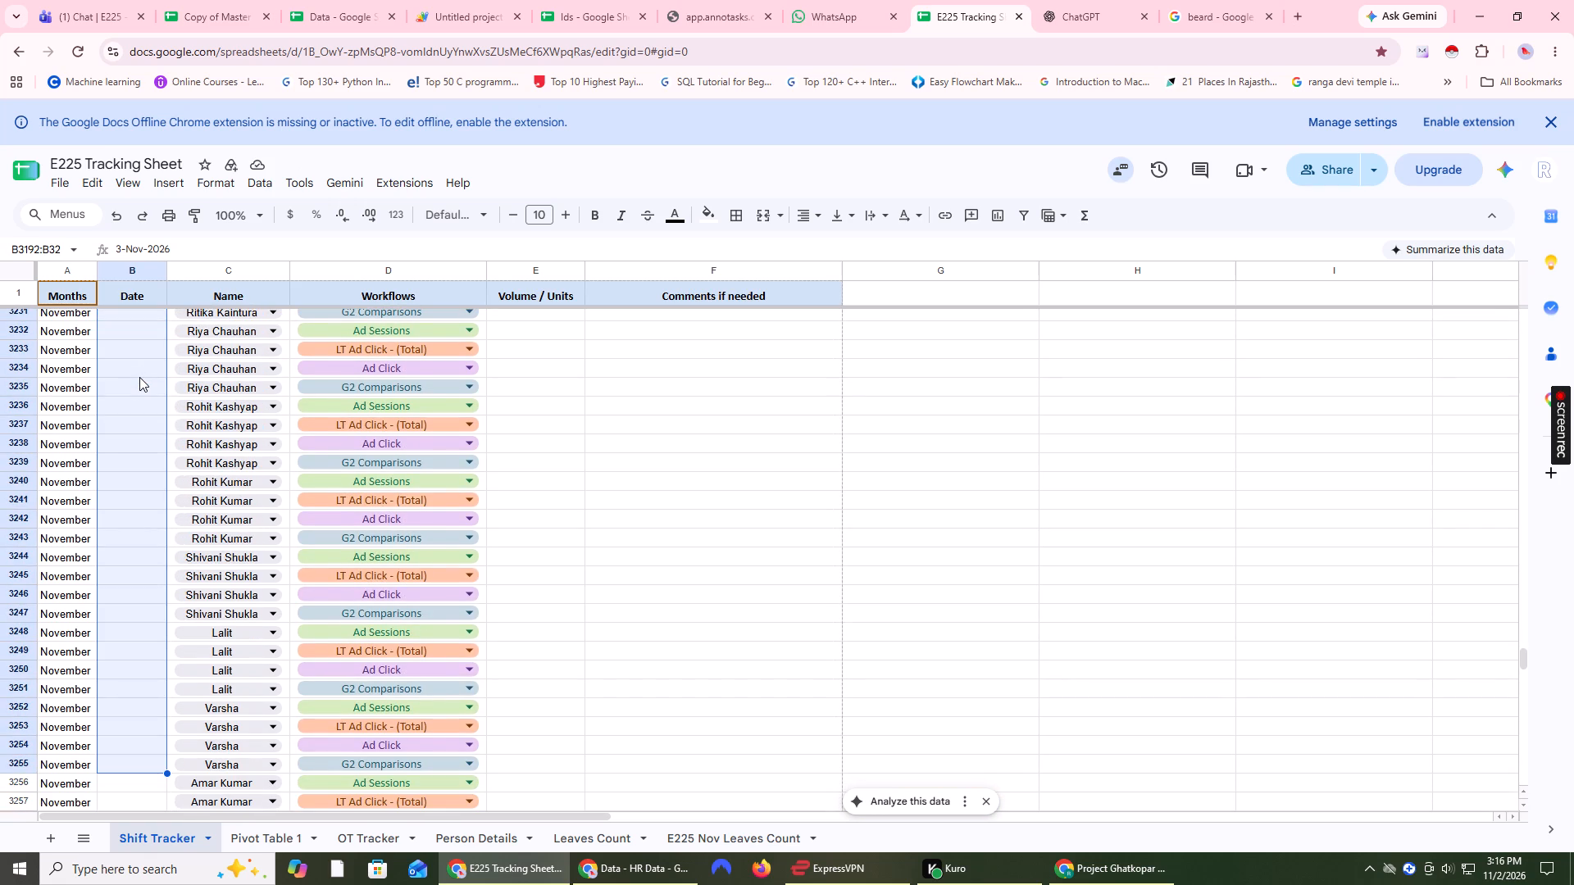
pyautogui.hotkey('ctrl', 'd')
# Examine the filled dates in the Date column across the 2 November and 3 November name blocks.
pyautogui.click(139, 506)
pyautogui.scroll(14, 144, 501)
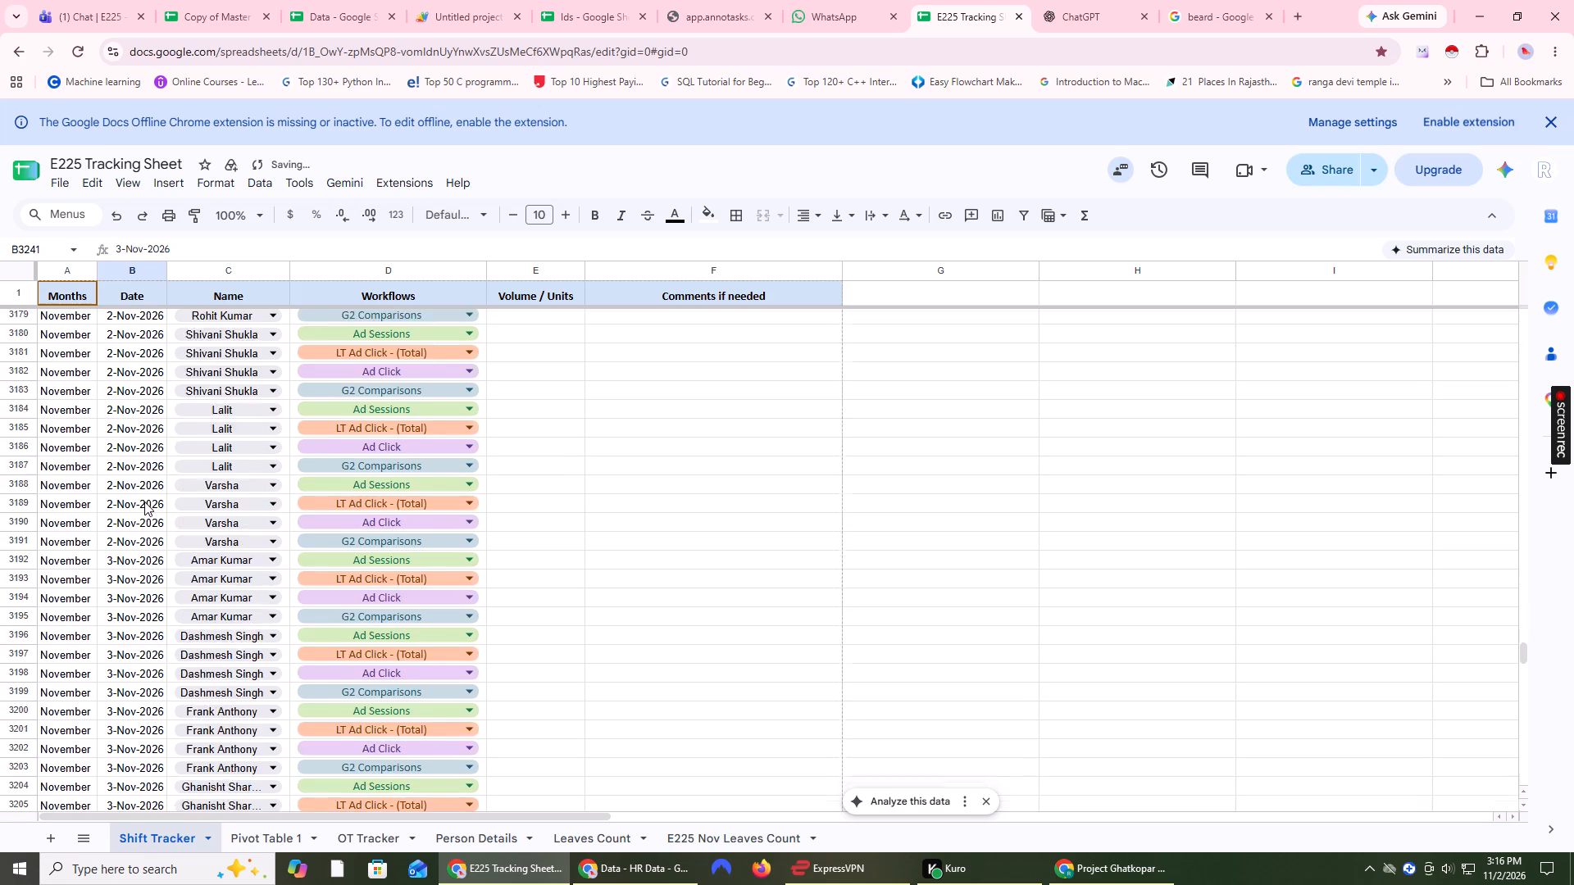
pyautogui.scroll(8, 144, 501)
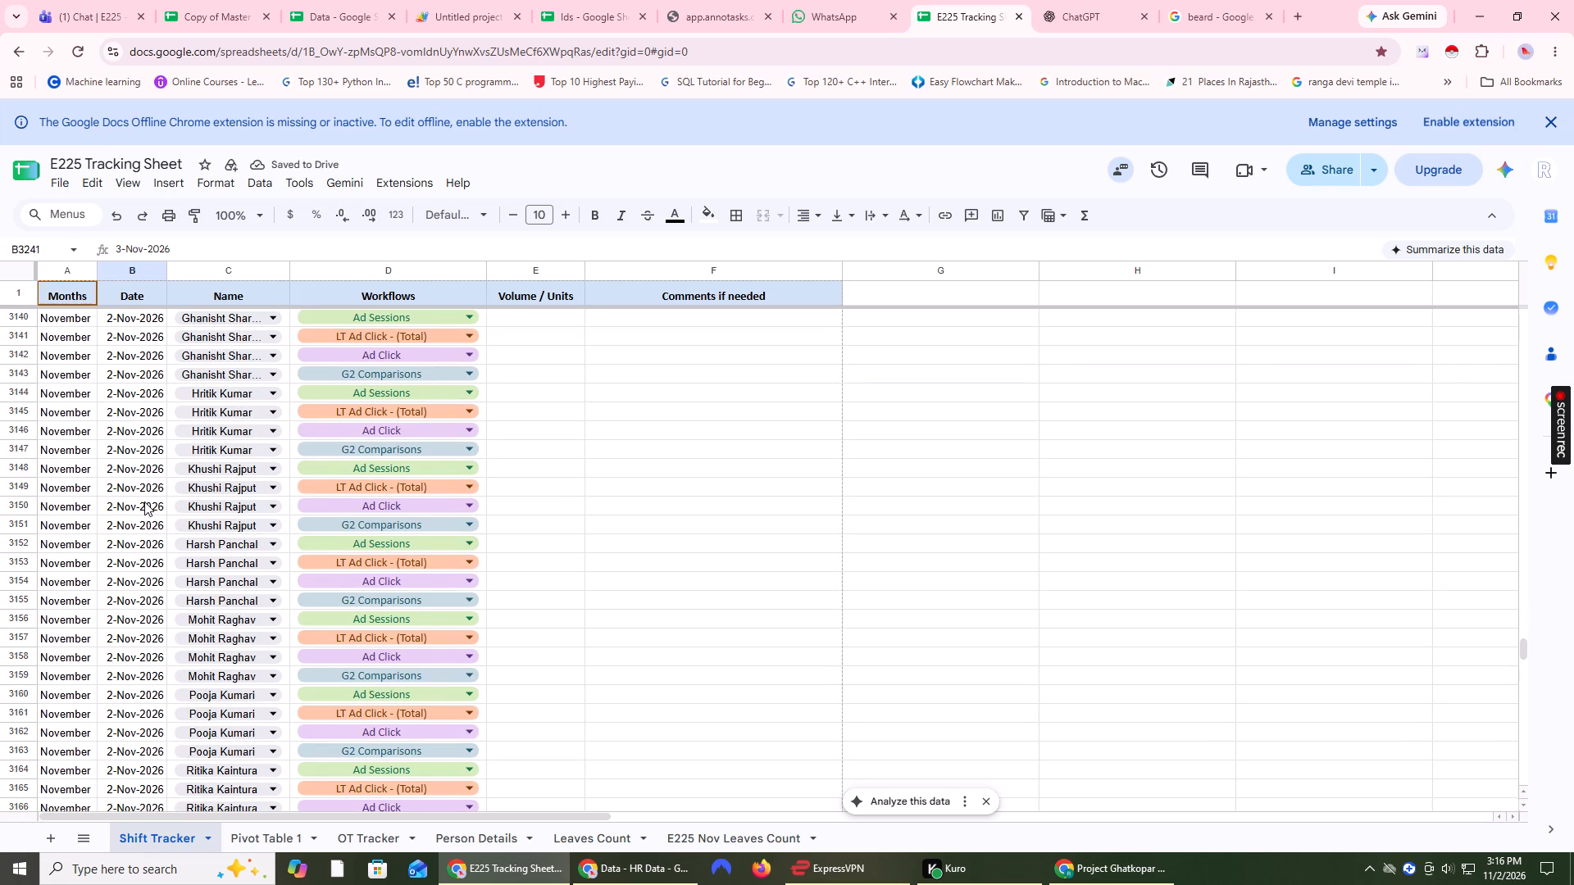
pyautogui.scroll(1, 144, 501)
pyautogui.scroll(-4, 144, 501)
pyautogui.scroll(-20, 144, 501)
pyautogui.scroll(-3, 144, 501)
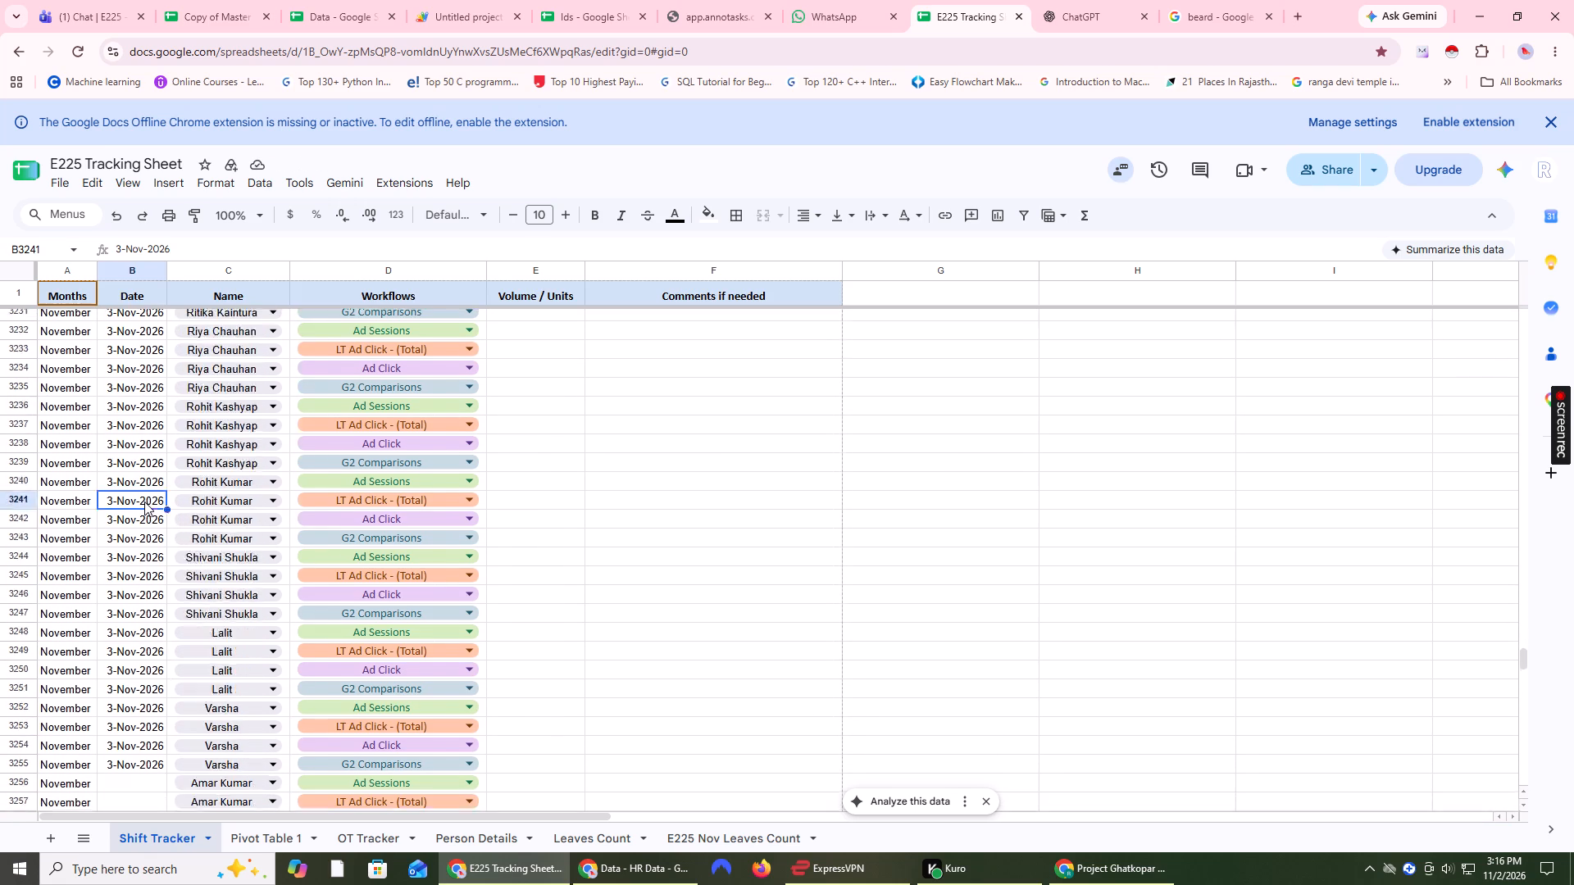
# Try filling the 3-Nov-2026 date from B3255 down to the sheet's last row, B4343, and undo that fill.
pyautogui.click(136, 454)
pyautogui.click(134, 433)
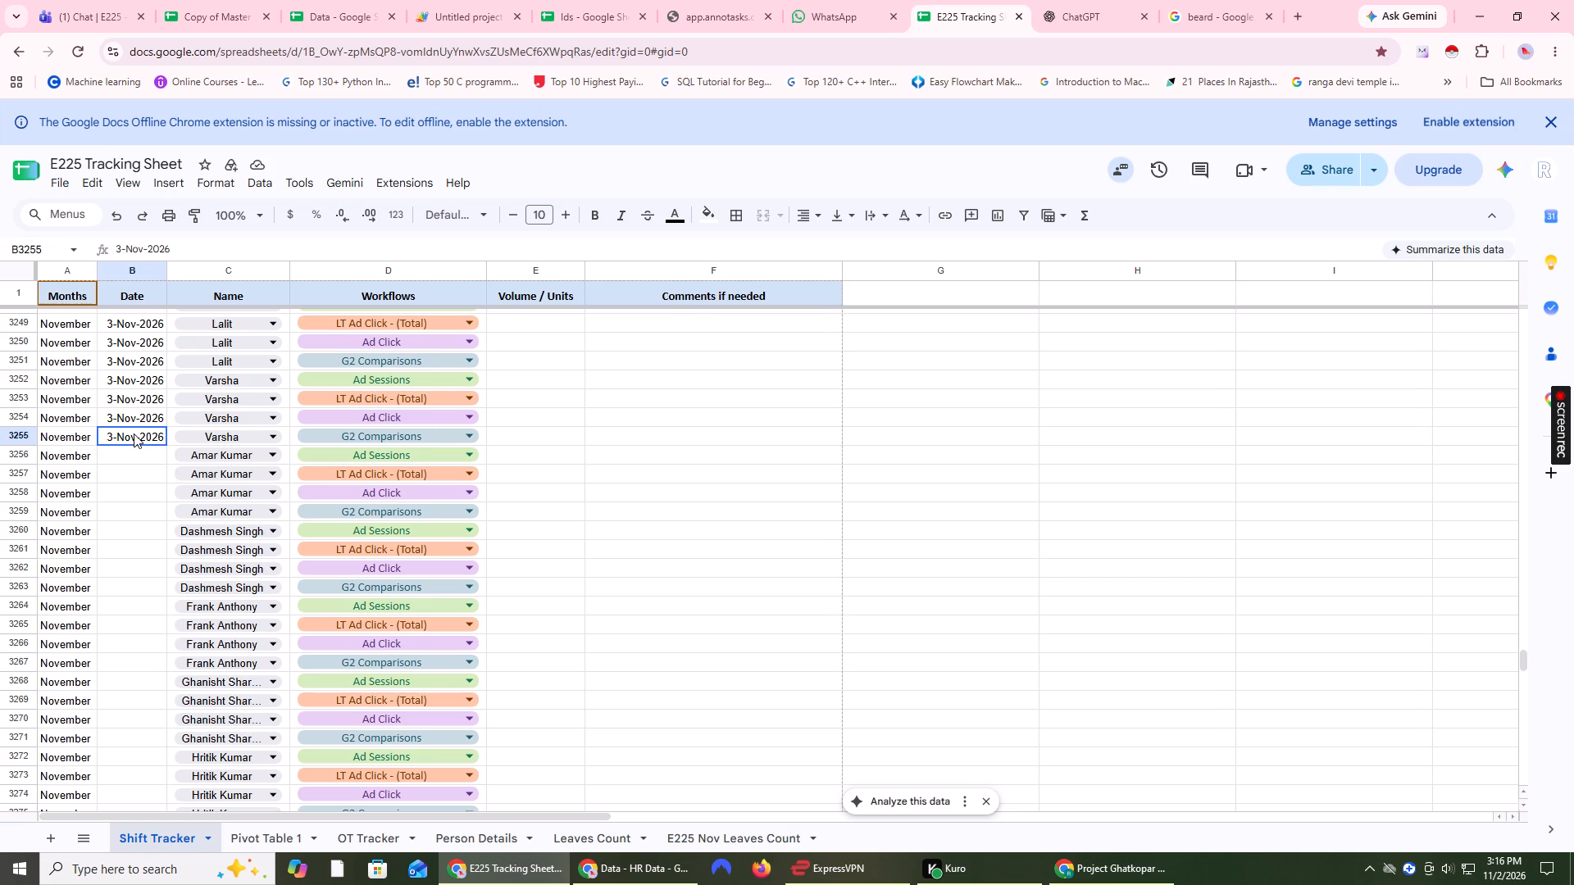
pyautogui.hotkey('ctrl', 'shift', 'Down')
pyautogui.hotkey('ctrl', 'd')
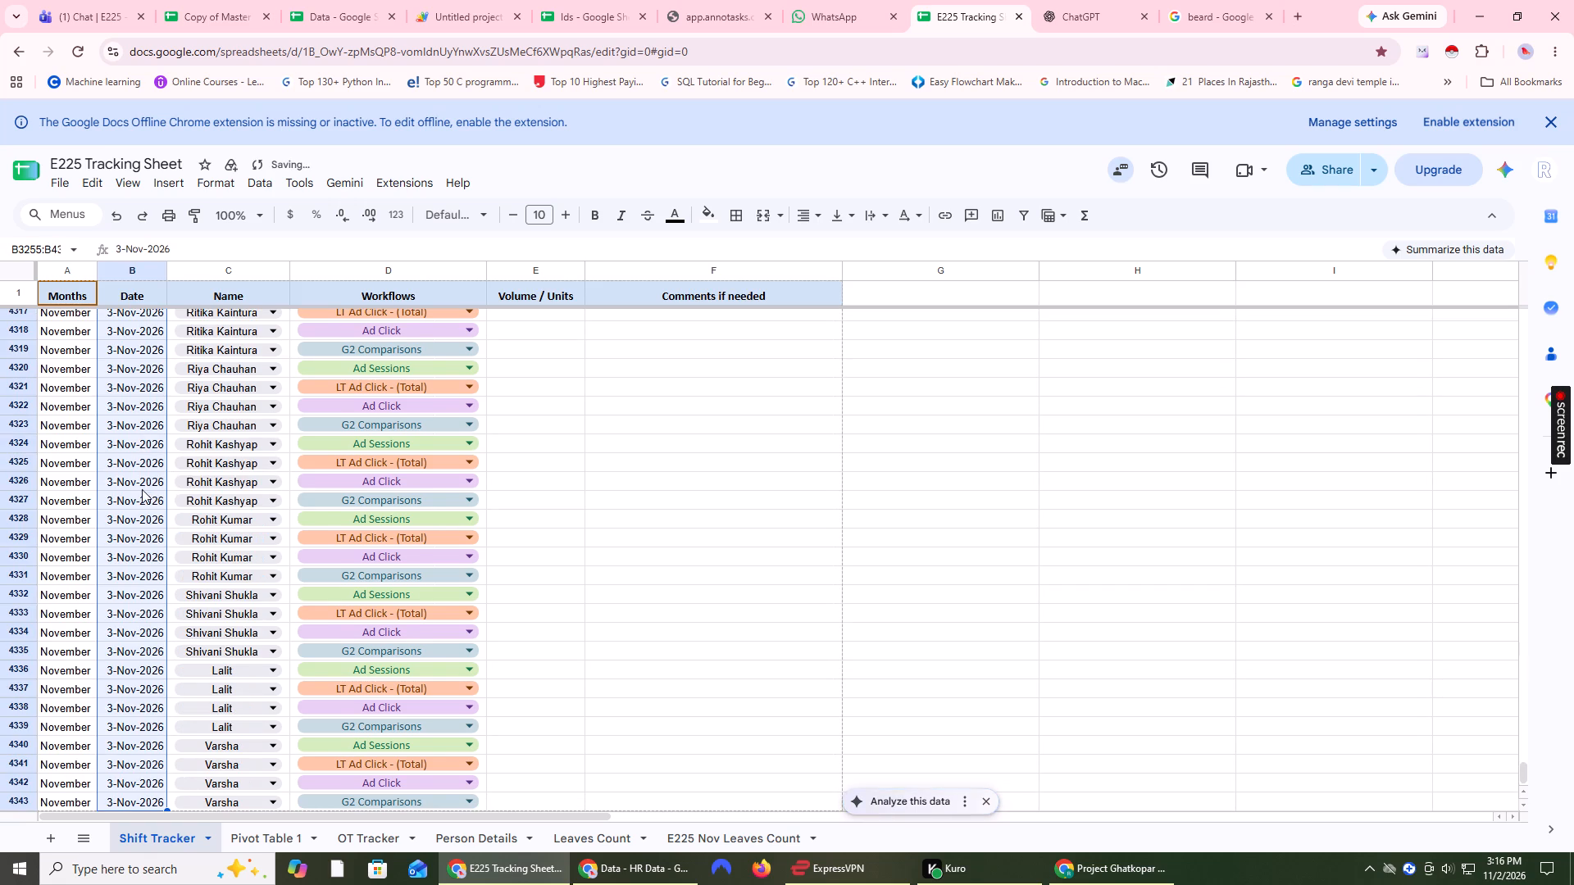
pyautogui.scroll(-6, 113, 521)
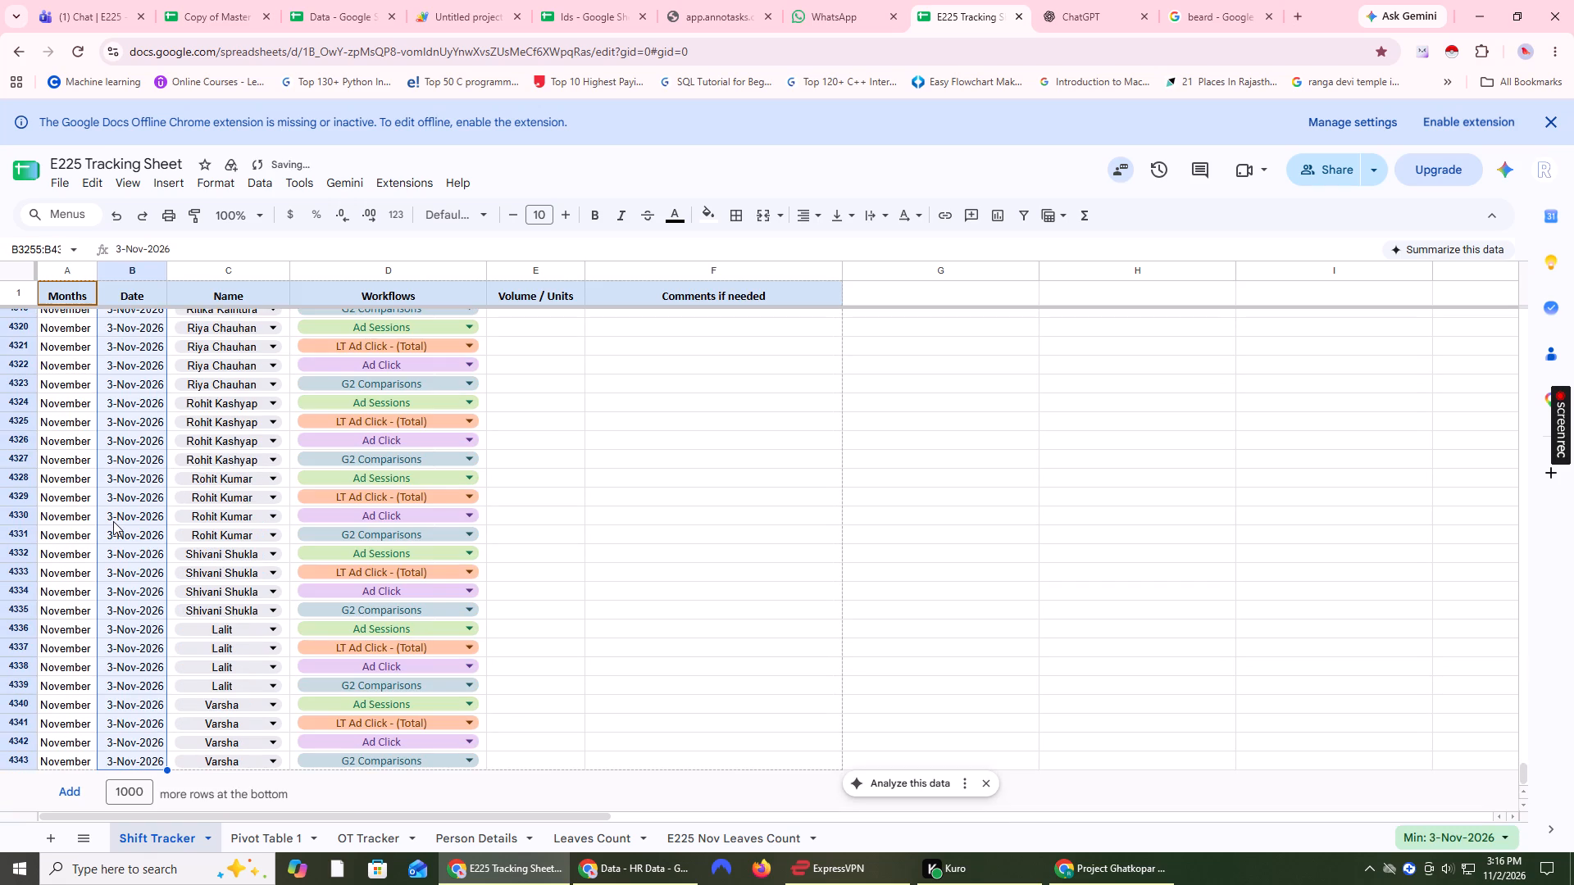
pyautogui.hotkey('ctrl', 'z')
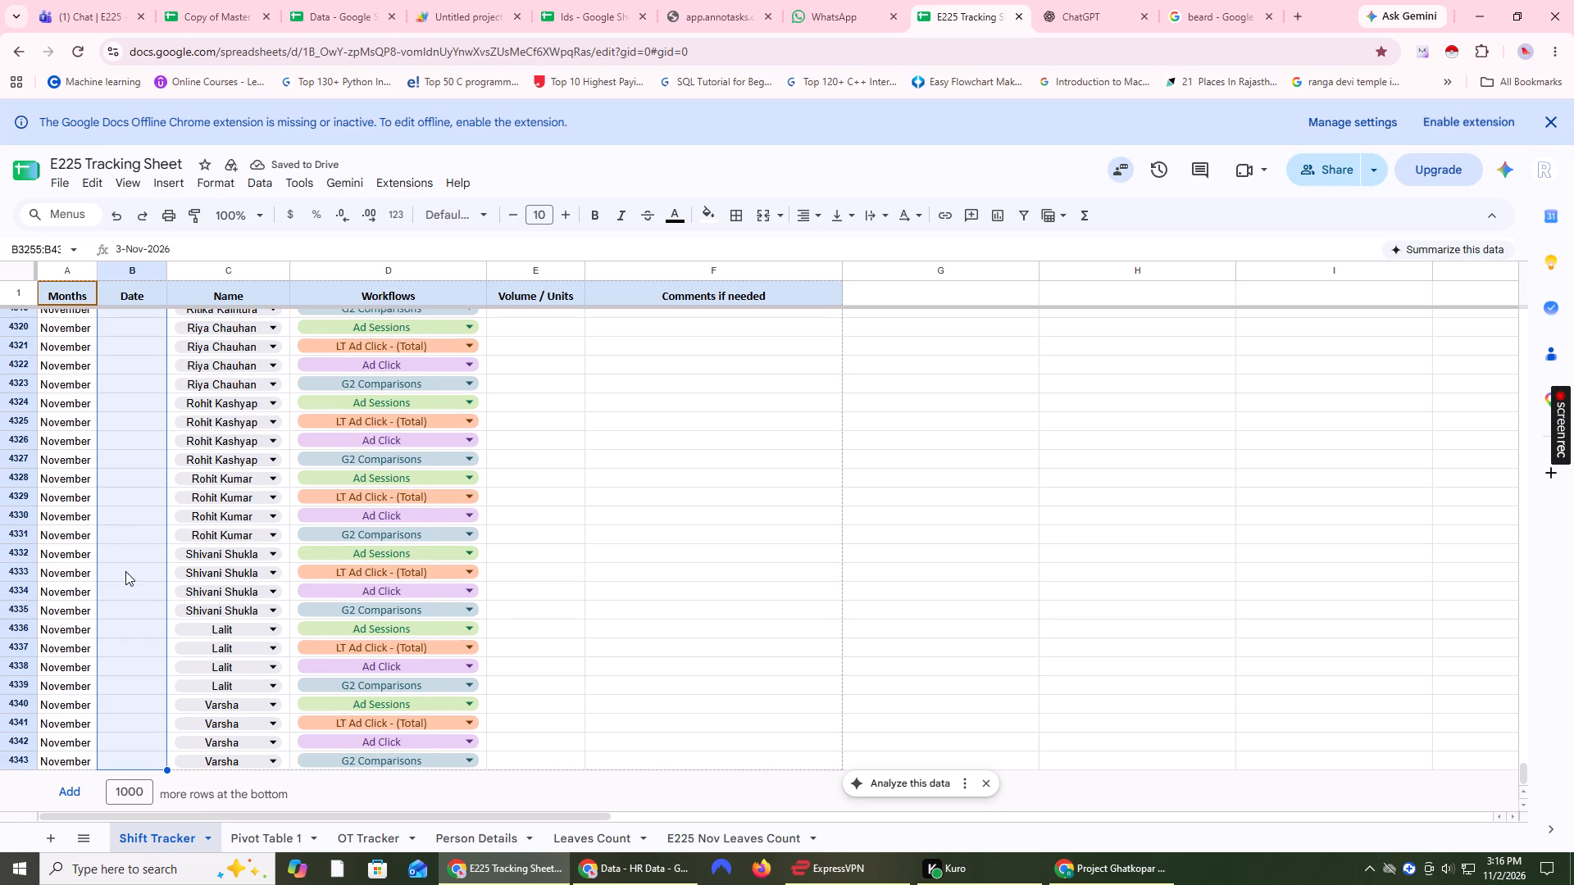
# Copy the date from B3255 down into B3256, the first row of the third name block, and change it to 4-Nov-2026.
pyautogui.scroll(16, 125, 571)
pyautogui.scroll(11, 124, 559)
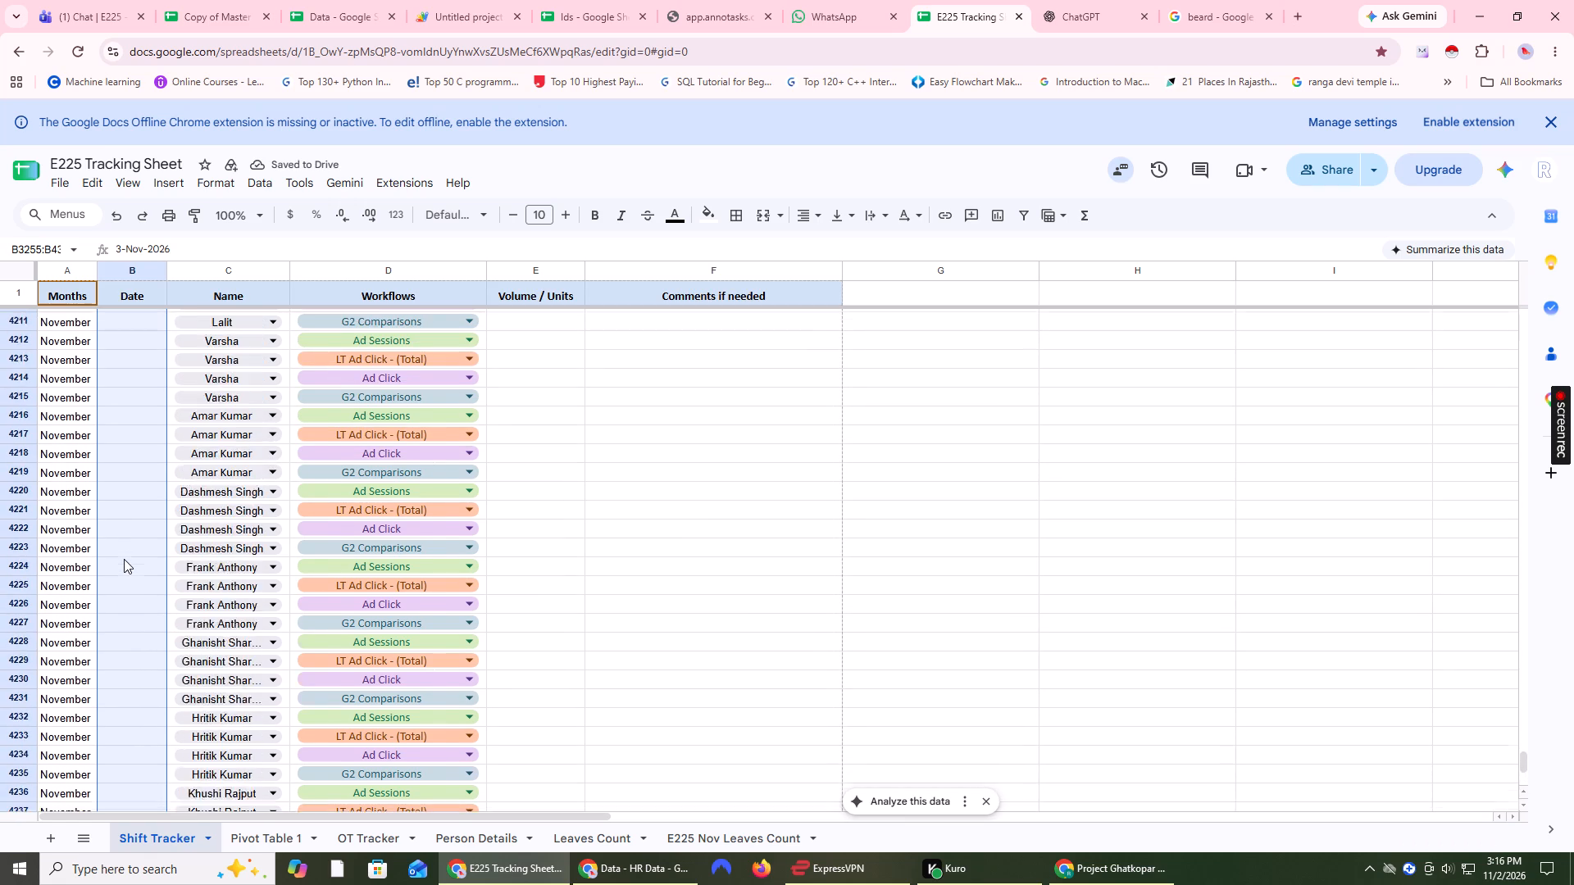
pyautogui.scroll(20, 124, 559)
pyautogui.scroll(17, 124, 559)
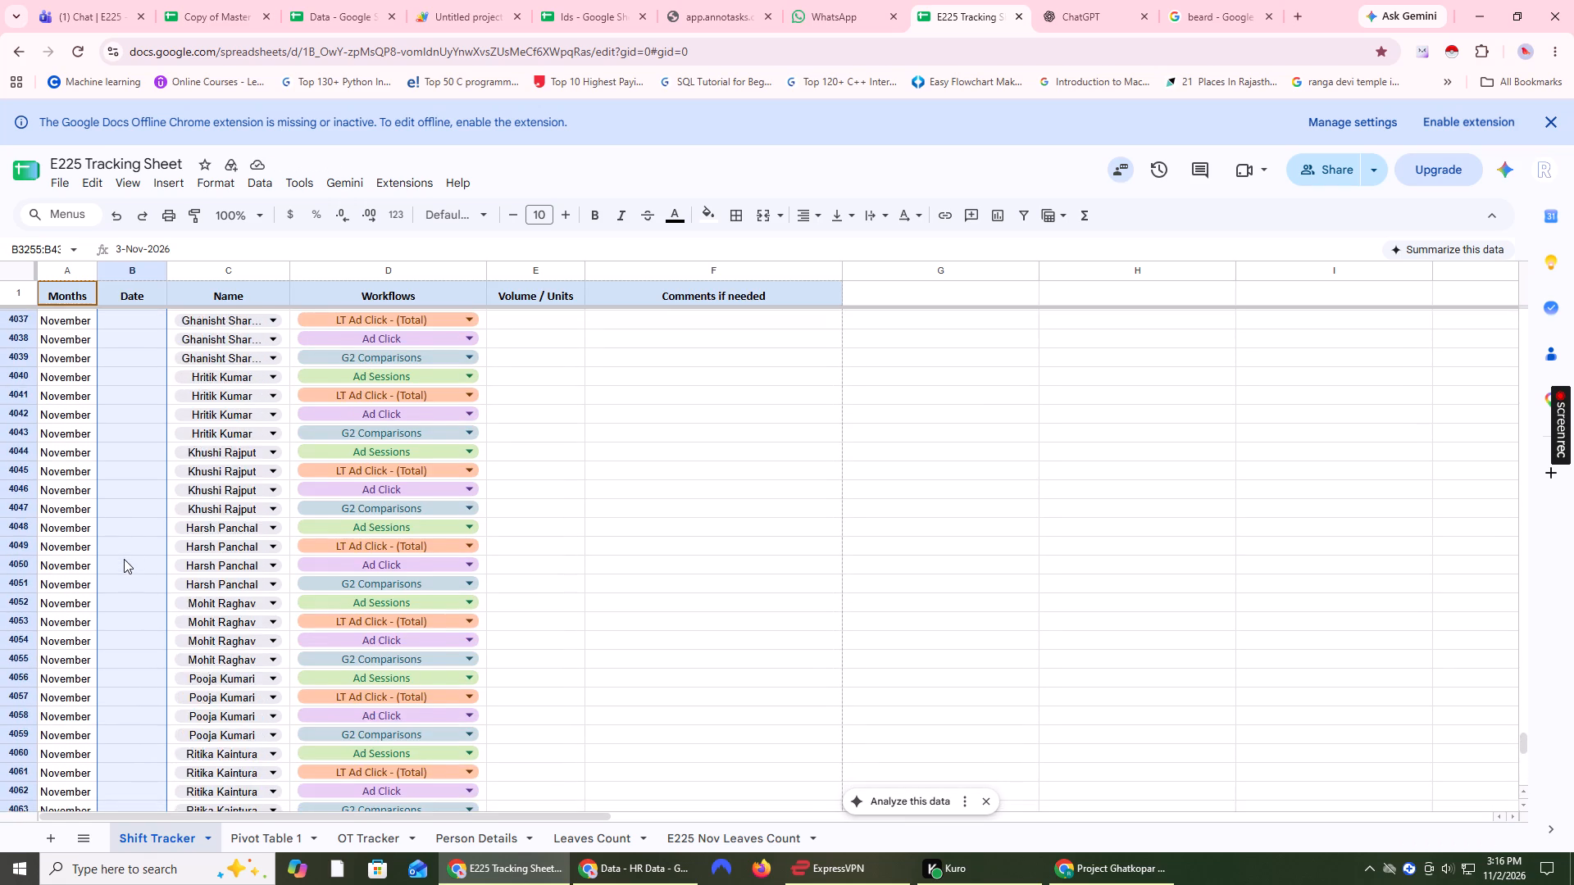
pyautogui.scroll(16, 124, 559)
pyautogui.scroll(20, 124, 559)
pyautogui.scroll(3, 124, 559)
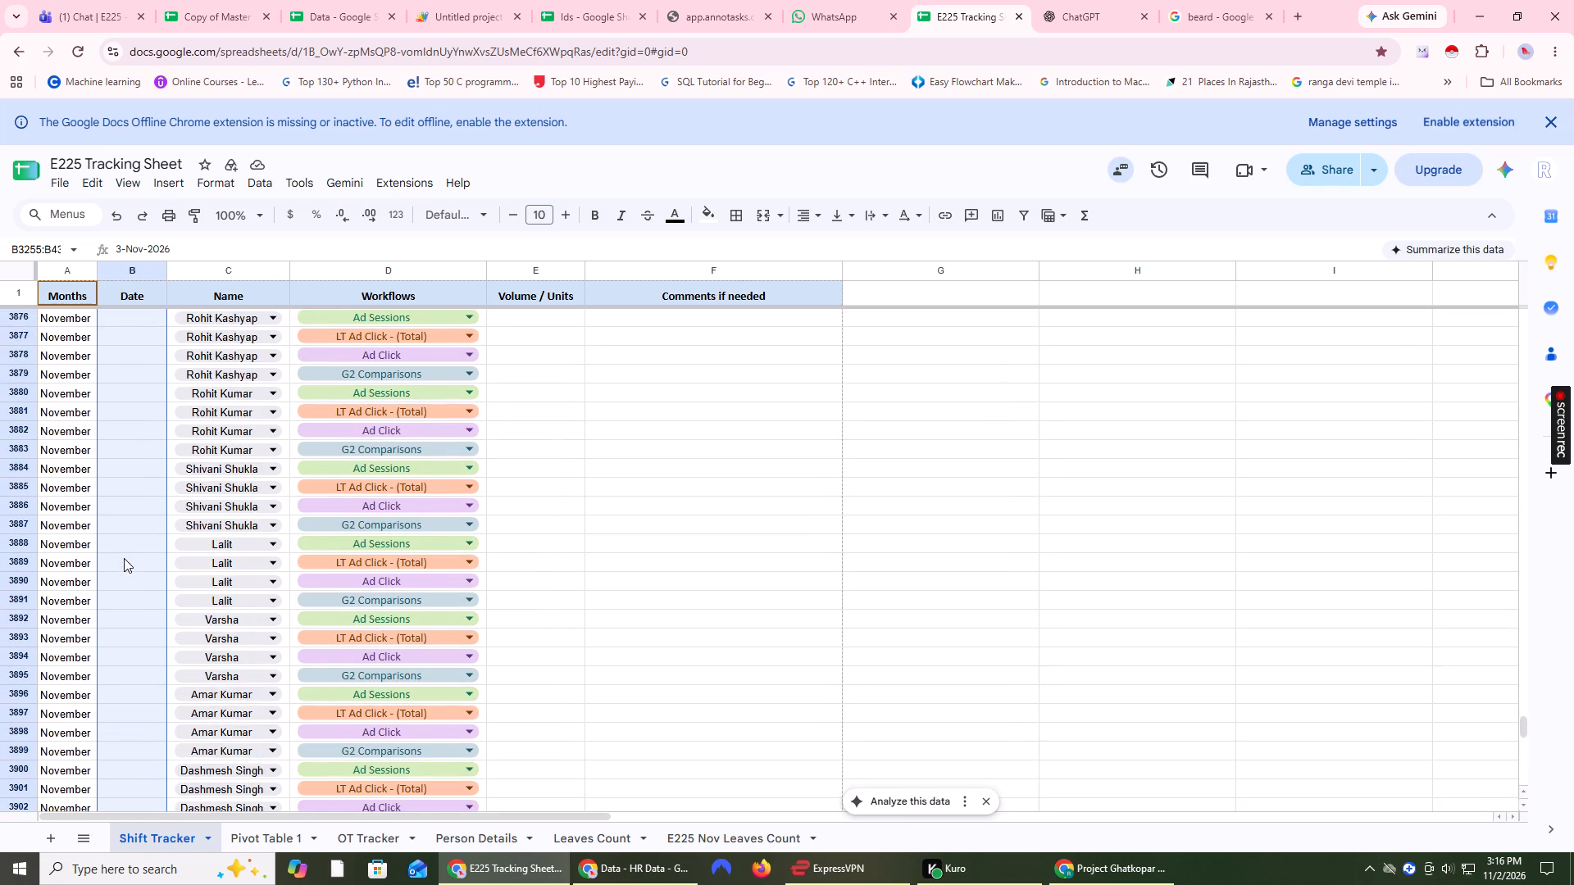
pyautogui.moveTo(1522, 724); pyautogui.dragTo(1528, 610)
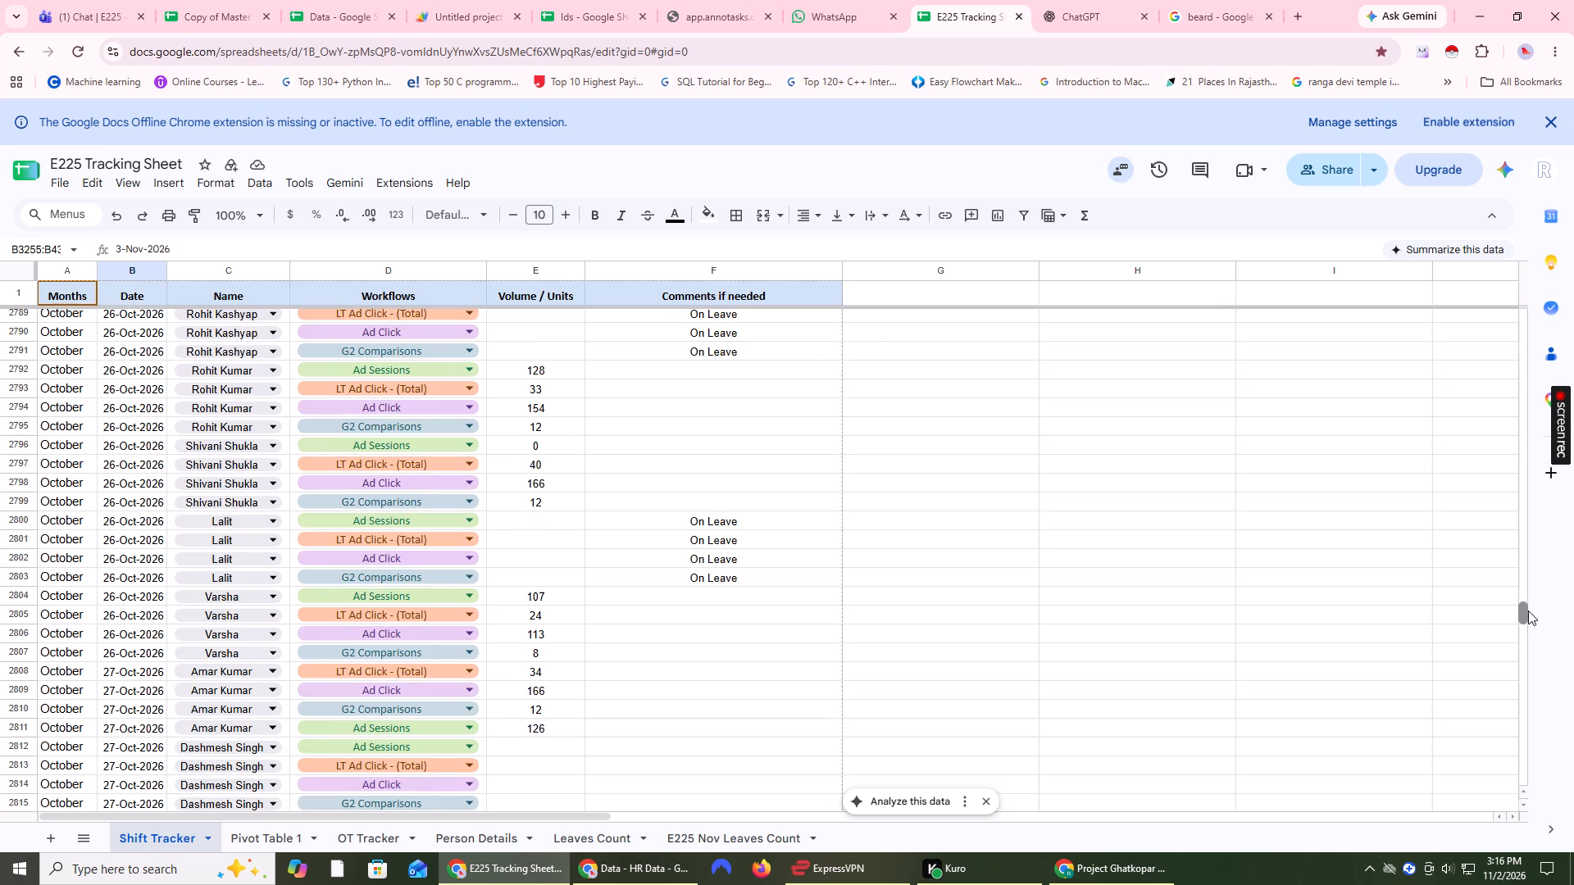
pyautogui.moveTo(1528, 610); pyautogui.dragTo(1535, 649)
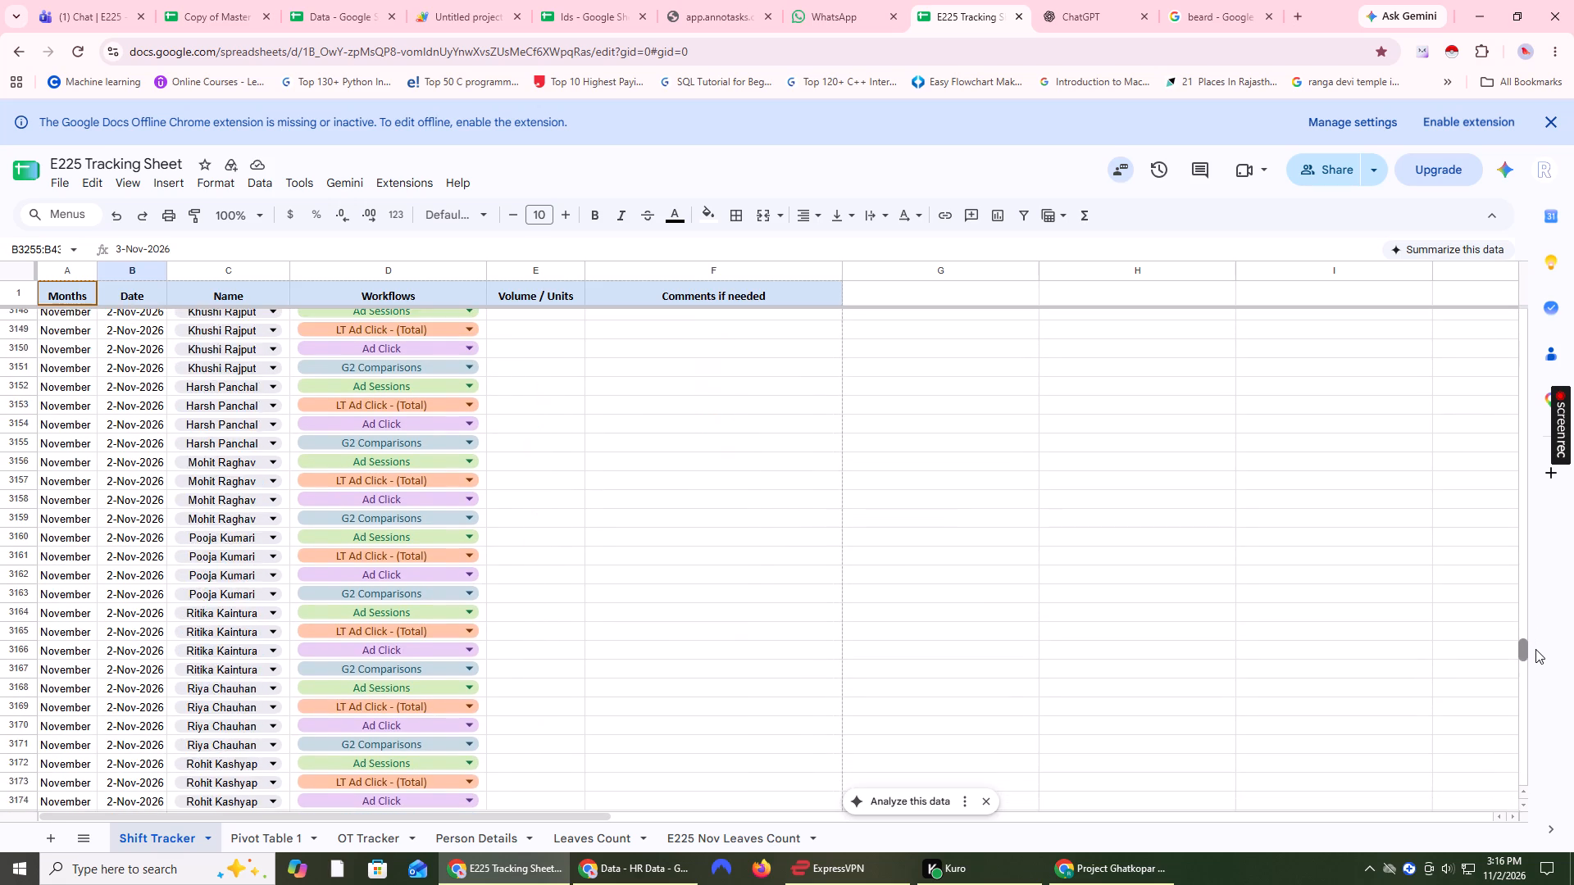
pyautogui.moveTo(1535, 649); pyautogui.dragTo(1537, 658)
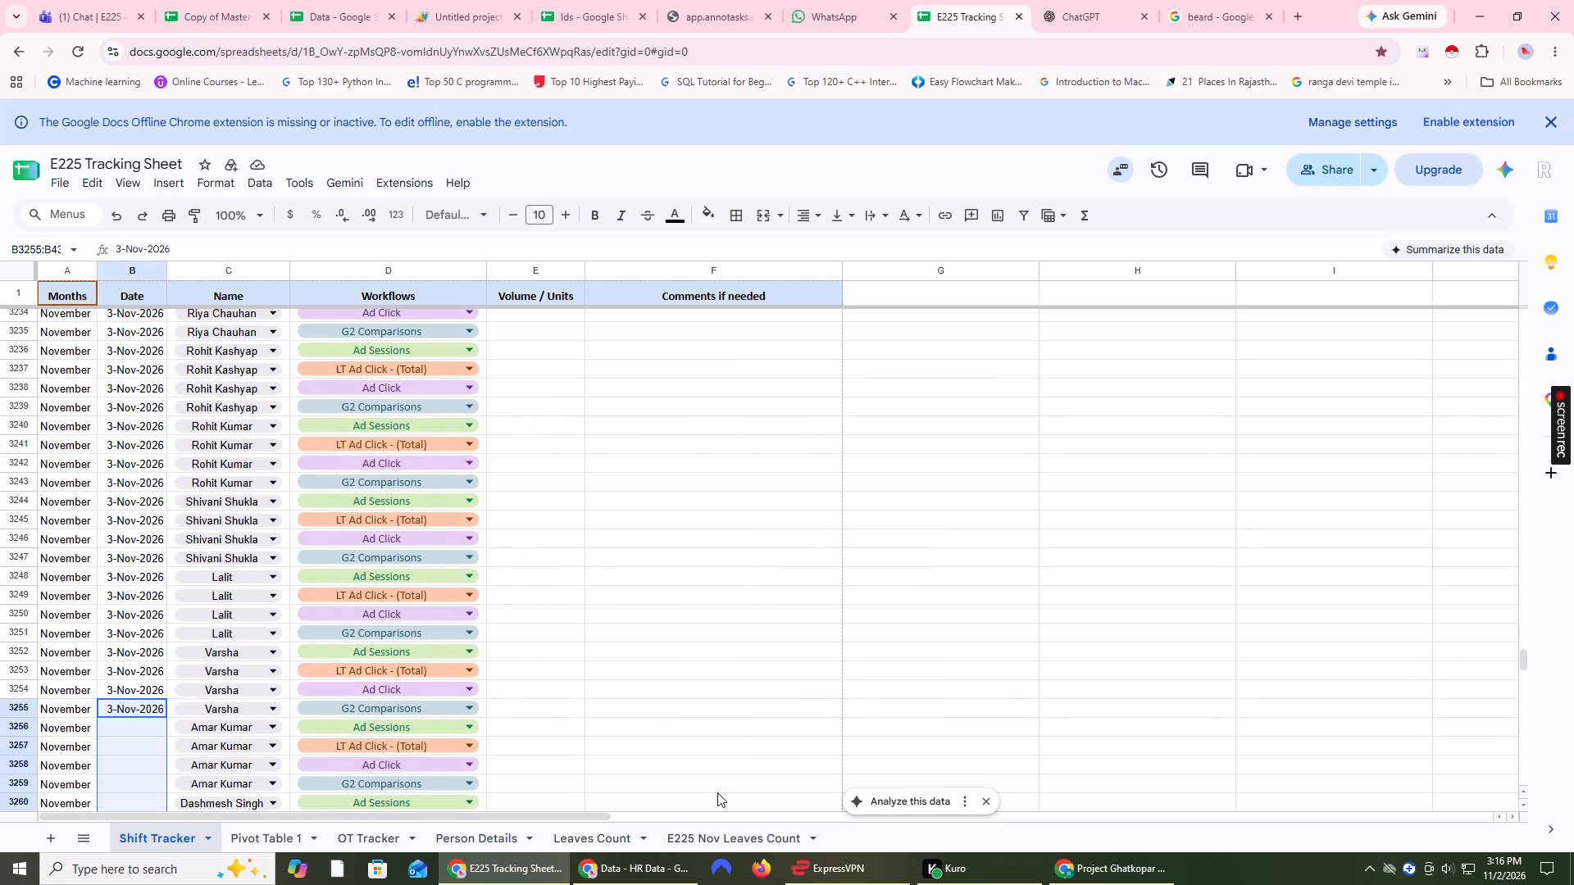
pyautogui.scroll(-1, 100, 623)
pyautogui.click(126, 647)
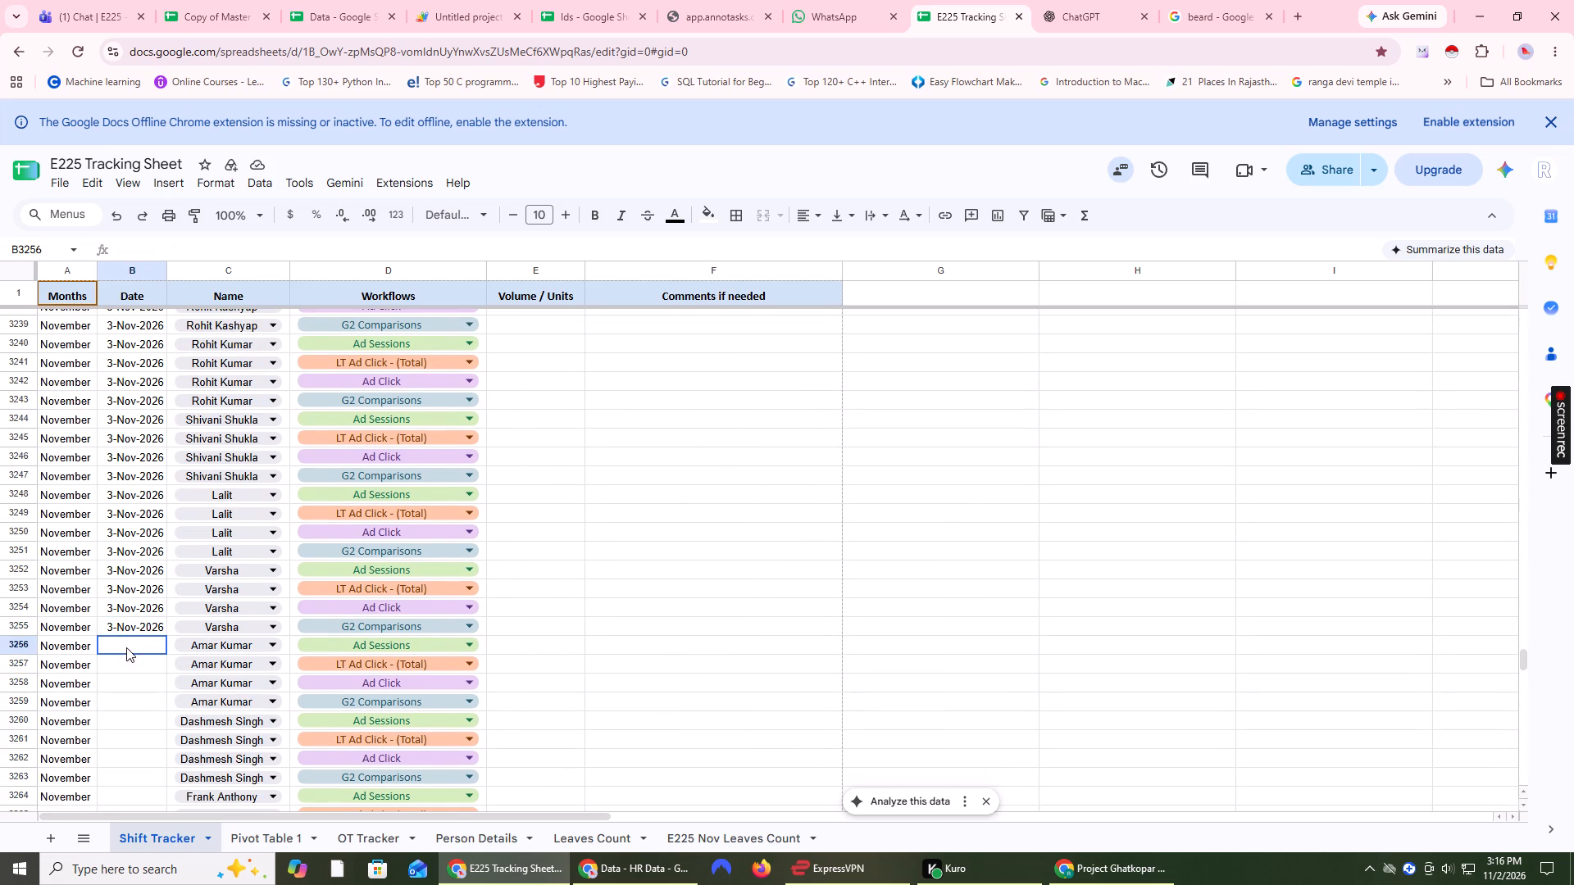
pyautogui.click(130, 630)
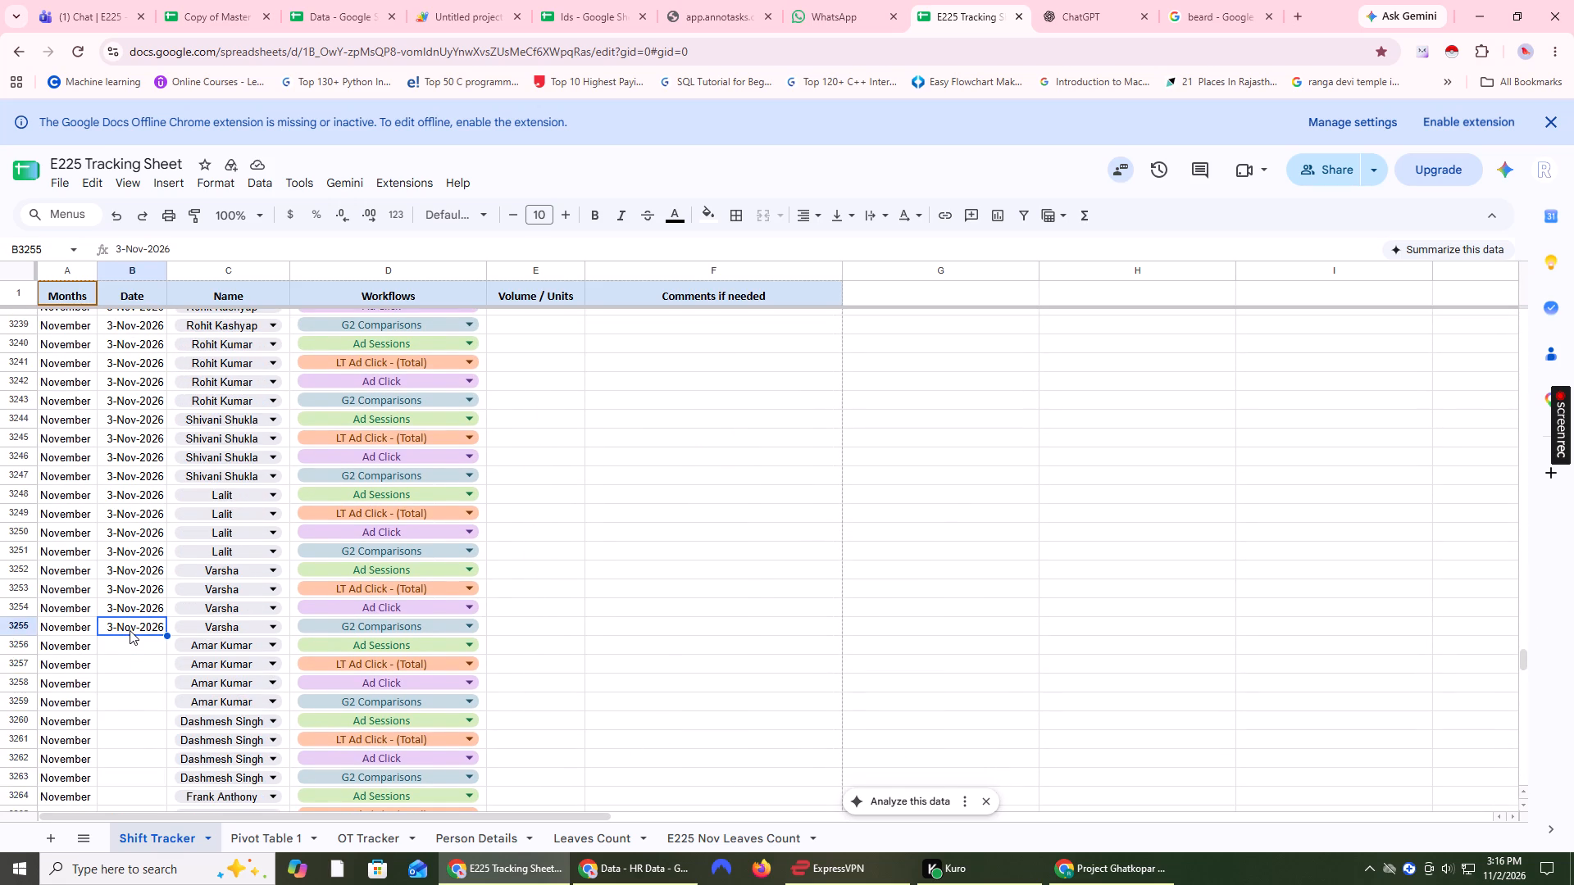
pyautogui.hotkey('shift', 'Down')
pyautogui.hotkey('ctrl', 'd')
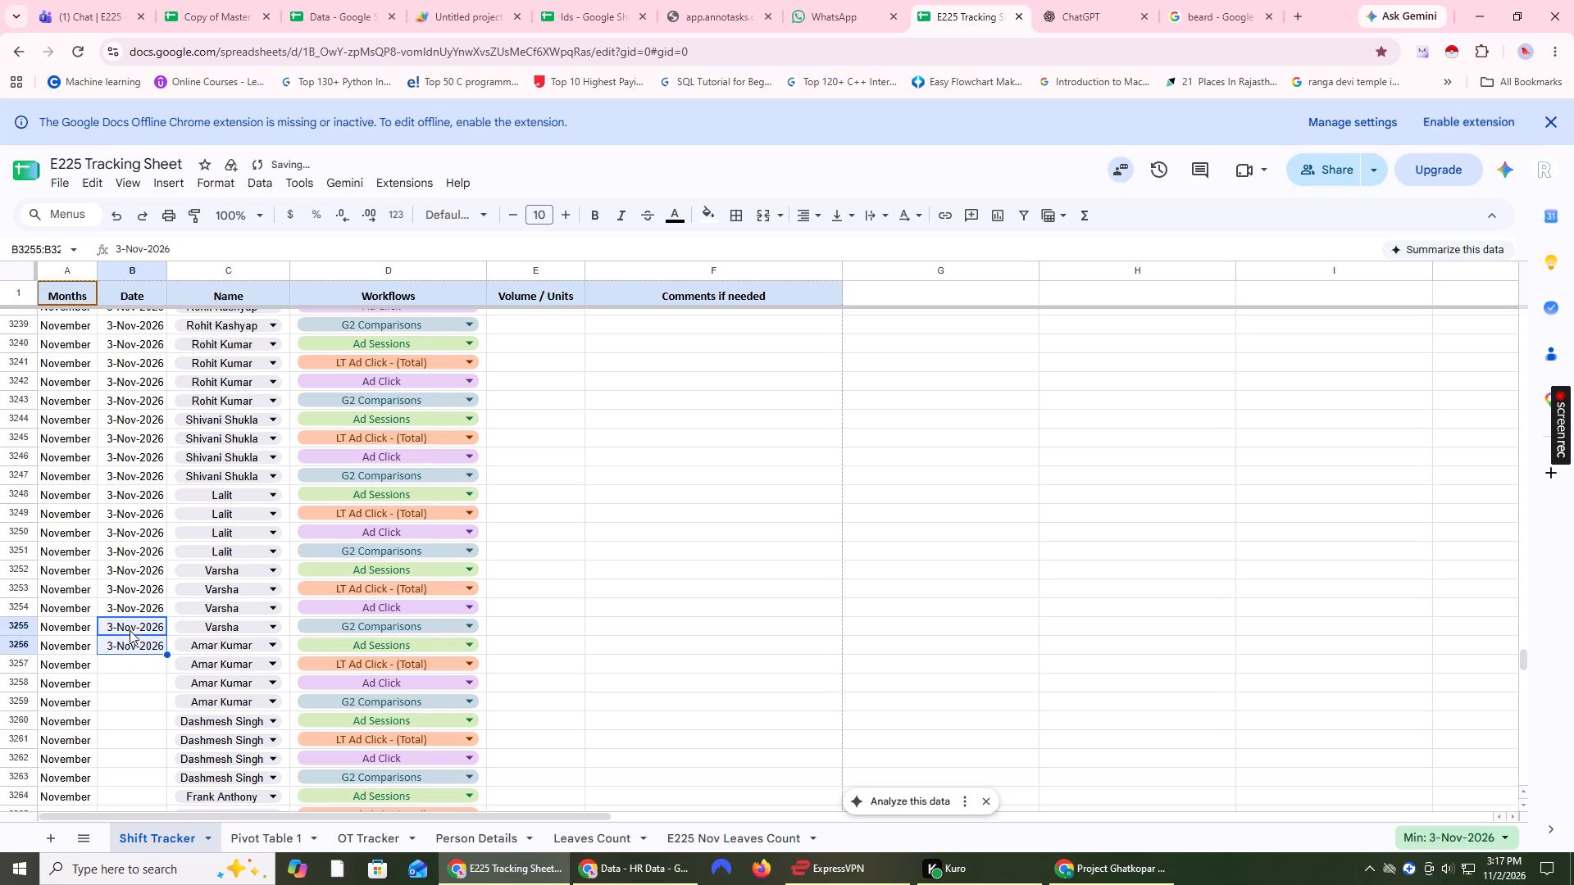
pyautogui.click(126, 669)
pyautogui.click(109, 650)
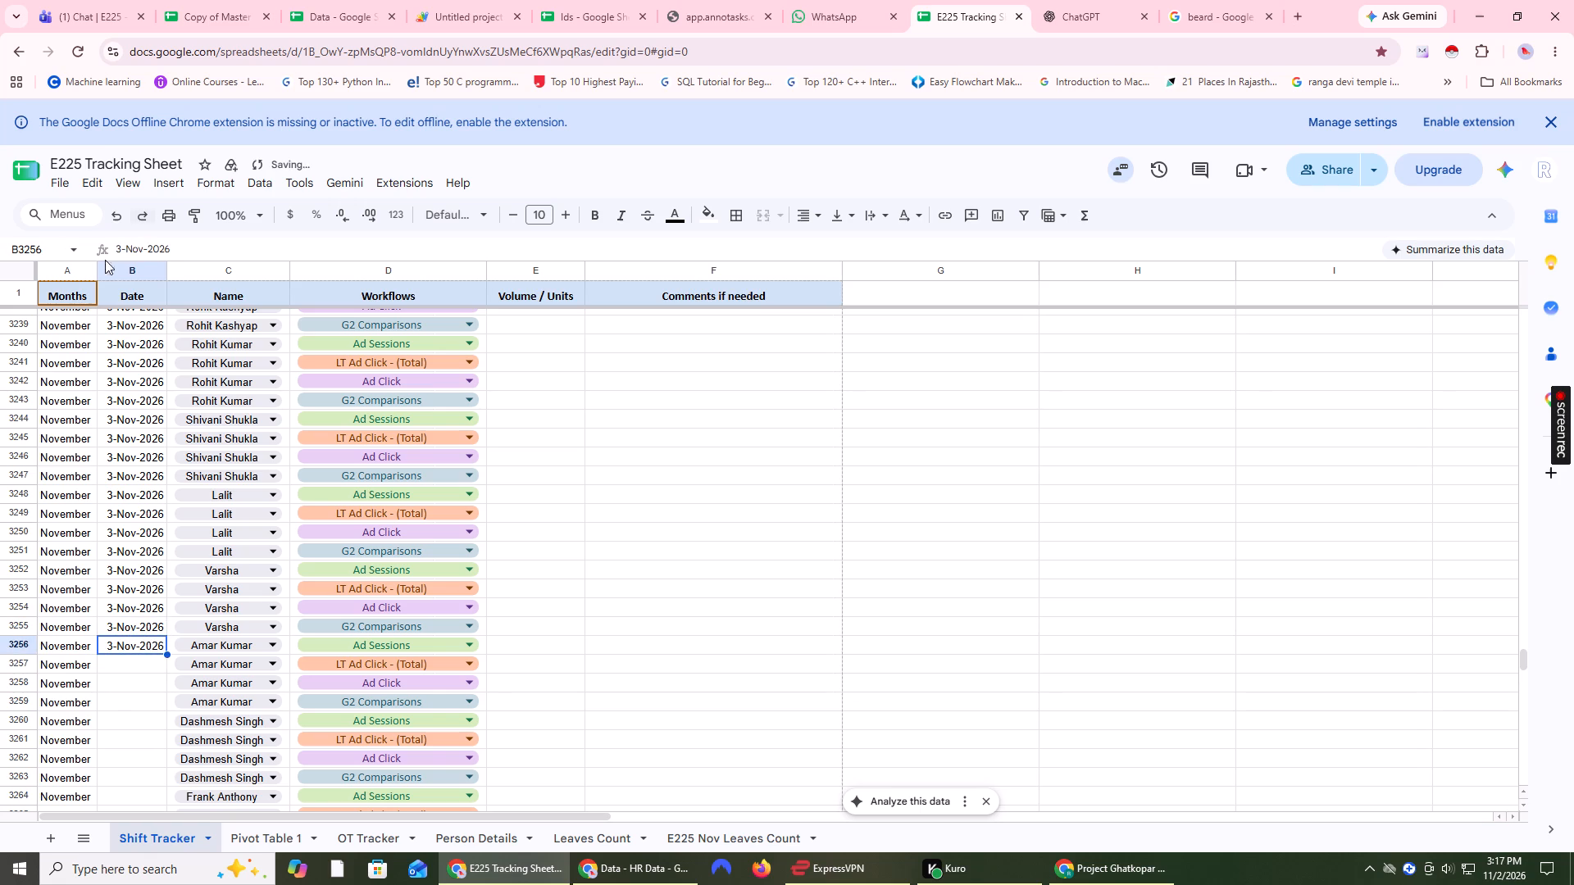
pyautogui.moveTo(123, 252); pyautogui.dragTo(111, 253)
pyautogui.press('4')
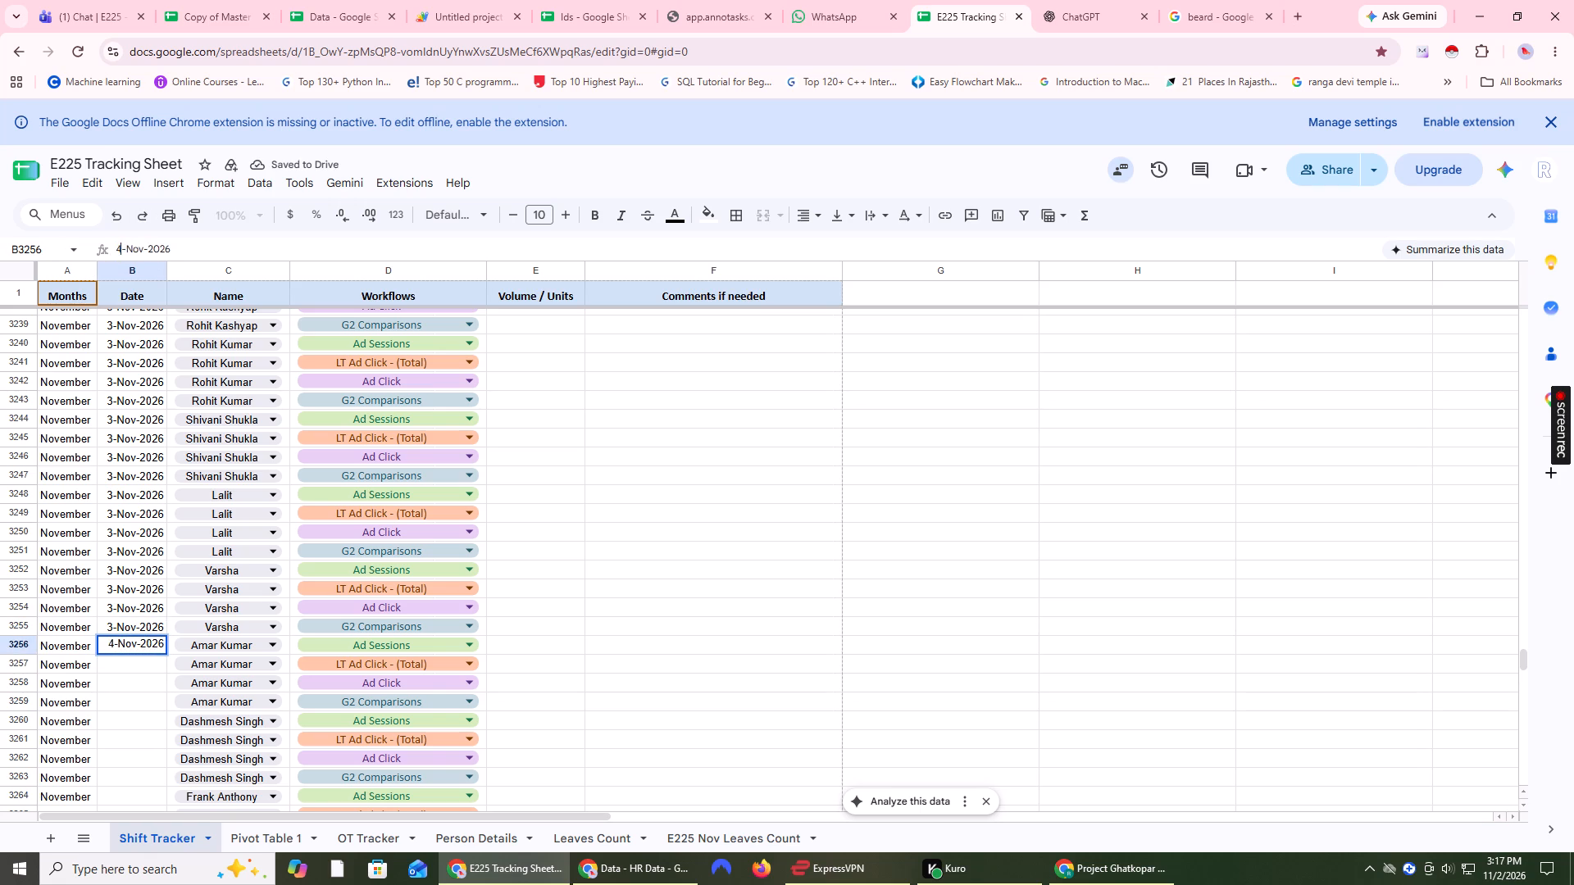
pyautogui.press('Return')
# Fill the 4-Nov-2026 date from B3256 down through B3319, the last Varsha row of the third name block.
pyautogui.click(133, 646)
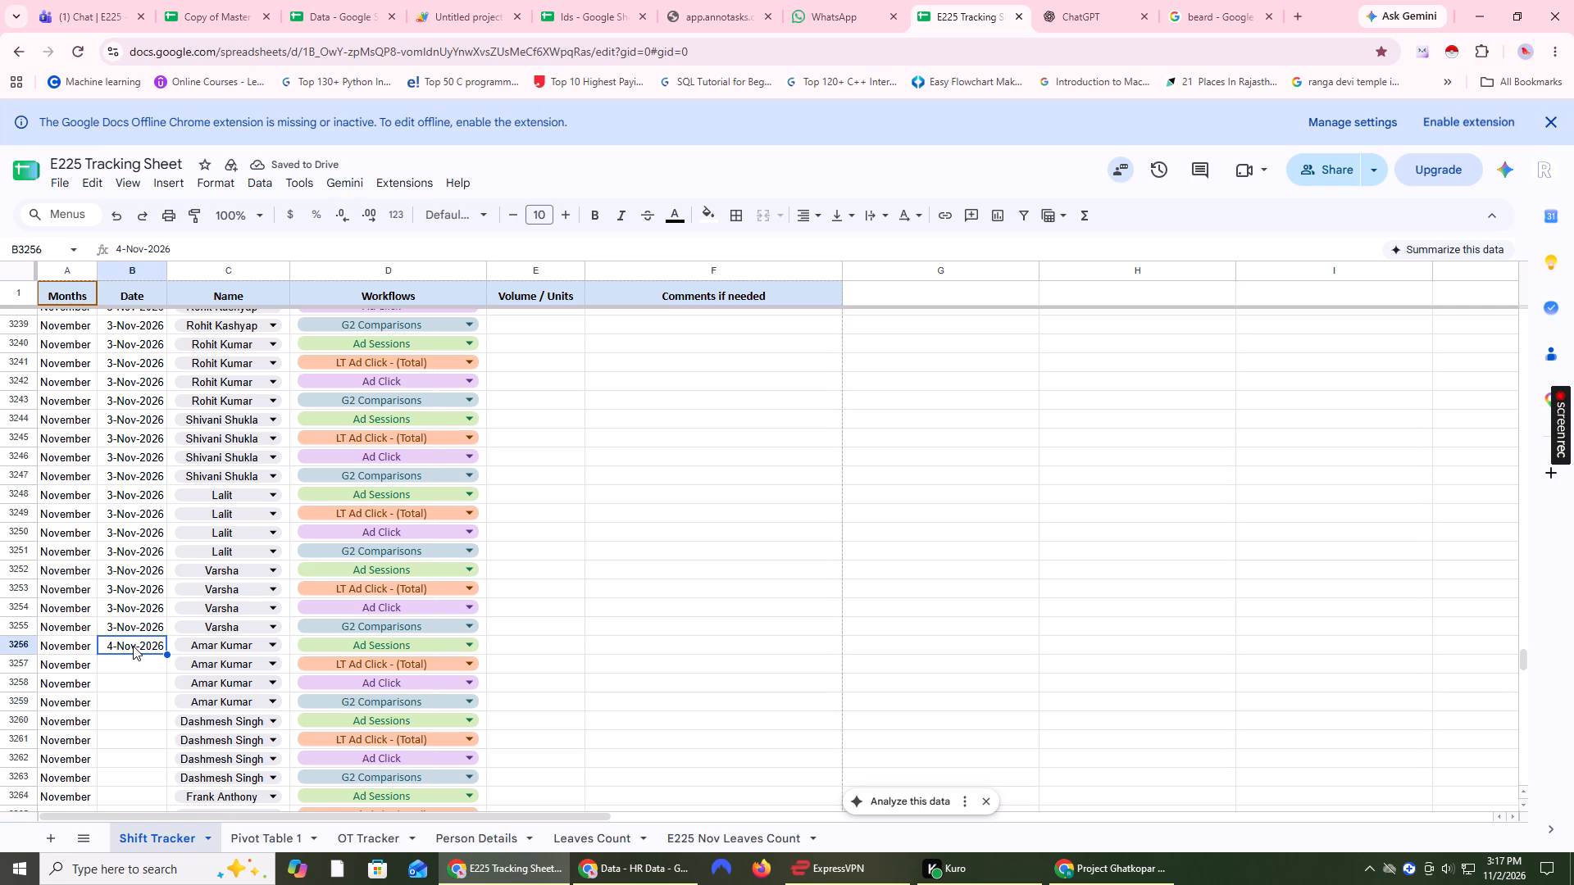
pyautogui.hotkey('shift', 'Down')
pyautogui.hotkey('shift', 'Down')
pyautogui.hotkey('shift', 'Down')
pyautogui.hotkey('shift', 'Down')
pyautogui.hotkey('shift', 'Down')
pyautogui.hotkey('shift', 'Down')
pyautogui.hotkey('shift', 'Down')
pyautogui.hotkey('shift', 'Down')
pyautogui.hotkey('shift', 'Down')
pyautogui.hotkey('shift', 'Down')
pyautogui.hotkey('shift', 'Down')
pyautogui.hotkey('shift', 'Down')
pyautogui.hotkey('shift', 'Down')
pyautogui.hotkey('shift', 'Down')
pyautogui.hotkey('shift', 'Down')
pyautogui.hotkey('shift', 'Down')
pyautogui.hotkey('shift', 'Down')
pyautogui.hotkey('shift', 'Down')
pyautogui.hotkey('shift', 'Down')
pyautogui.hotkey('shift', 'Down')
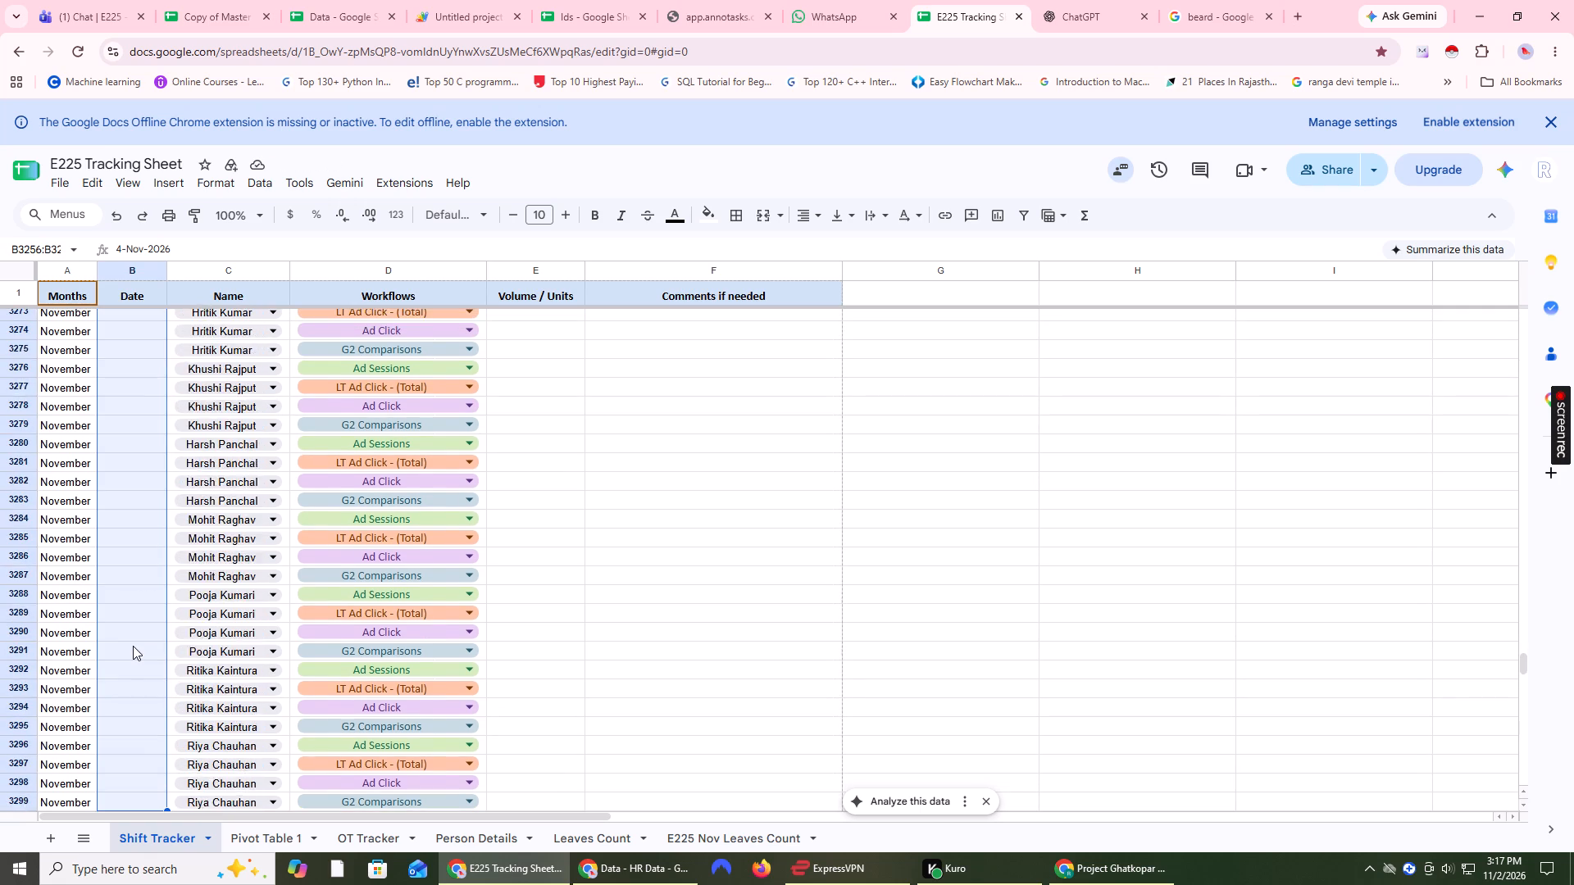
pyautogui.hotkey('shift', 'Down')
pyautogui.hotkey('shift', 'Down')
pyautogui.hotkey('shift', 'Down')
pyautogui.hotkey('shift', 'Down')
pyautogui.hotkey('shift', 'Down')
pyautogui.hotkey('shift', 'Down')
pyautogui.hotkey('shift', 'Down')
pyautogui.hotkey('shift', 'Down')
pyautogui.hotkey('shift', 'Down')
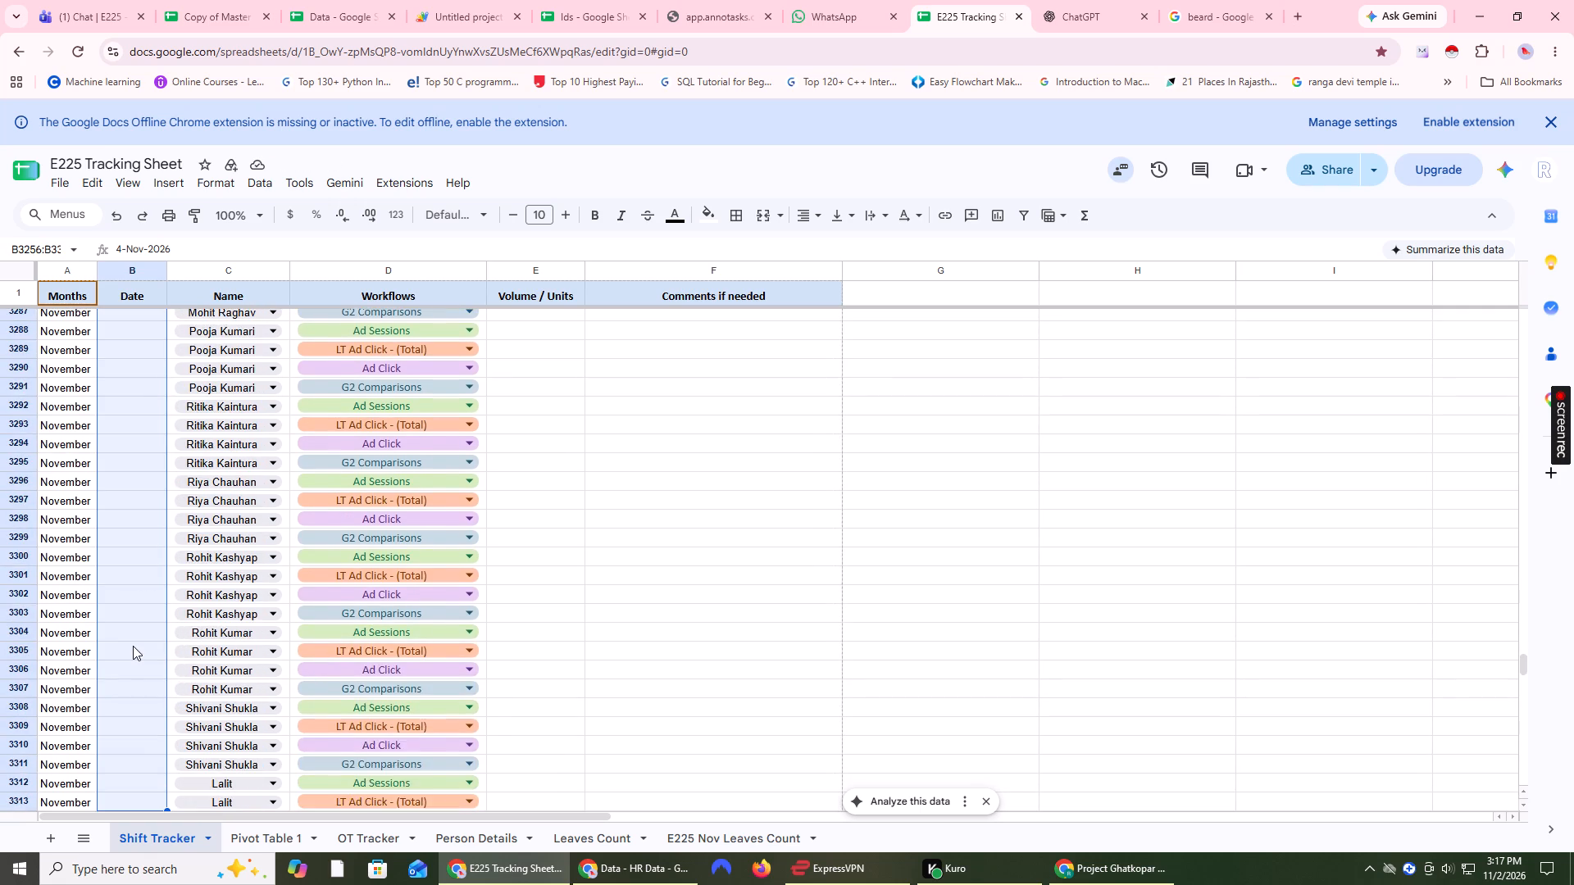
pyautogui.hotkey('shift', 'Down')
pyautogui.hotkey('shift', 'Down')
pyautogui.hotkey('shift', 'Down')
pyautogui.hotkey('shift', 'Down')
pyautogui.hotkey('shift', 'Down')
pyautogui.hotkey('shift', 'Down')
pyautogui.hotkey('shift', 'Down')
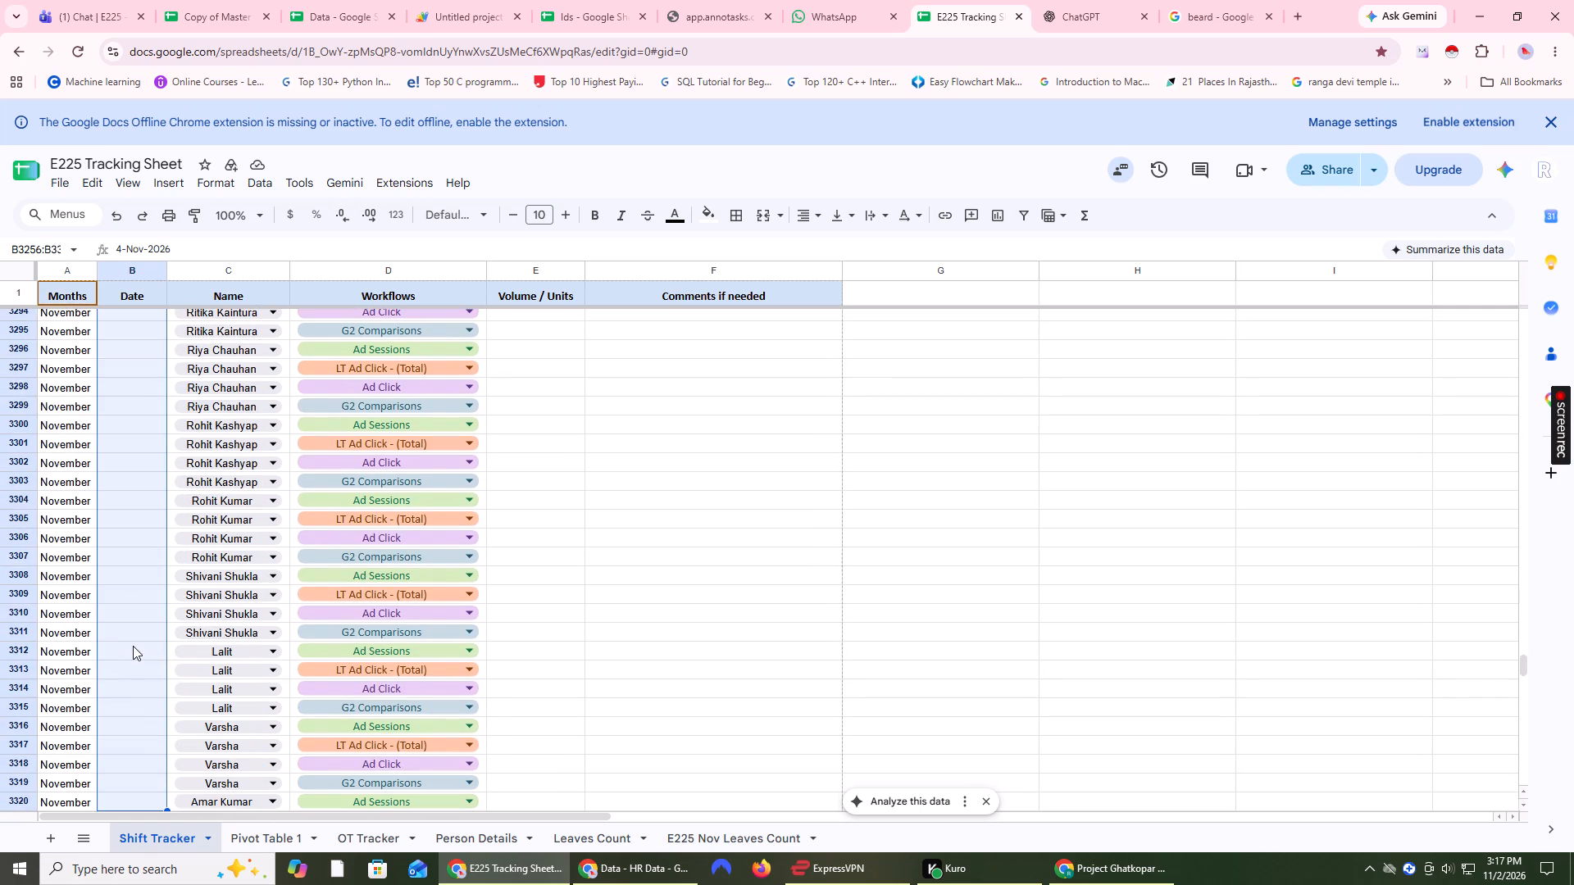
pyautogui.hotkey('shift', 'Up')
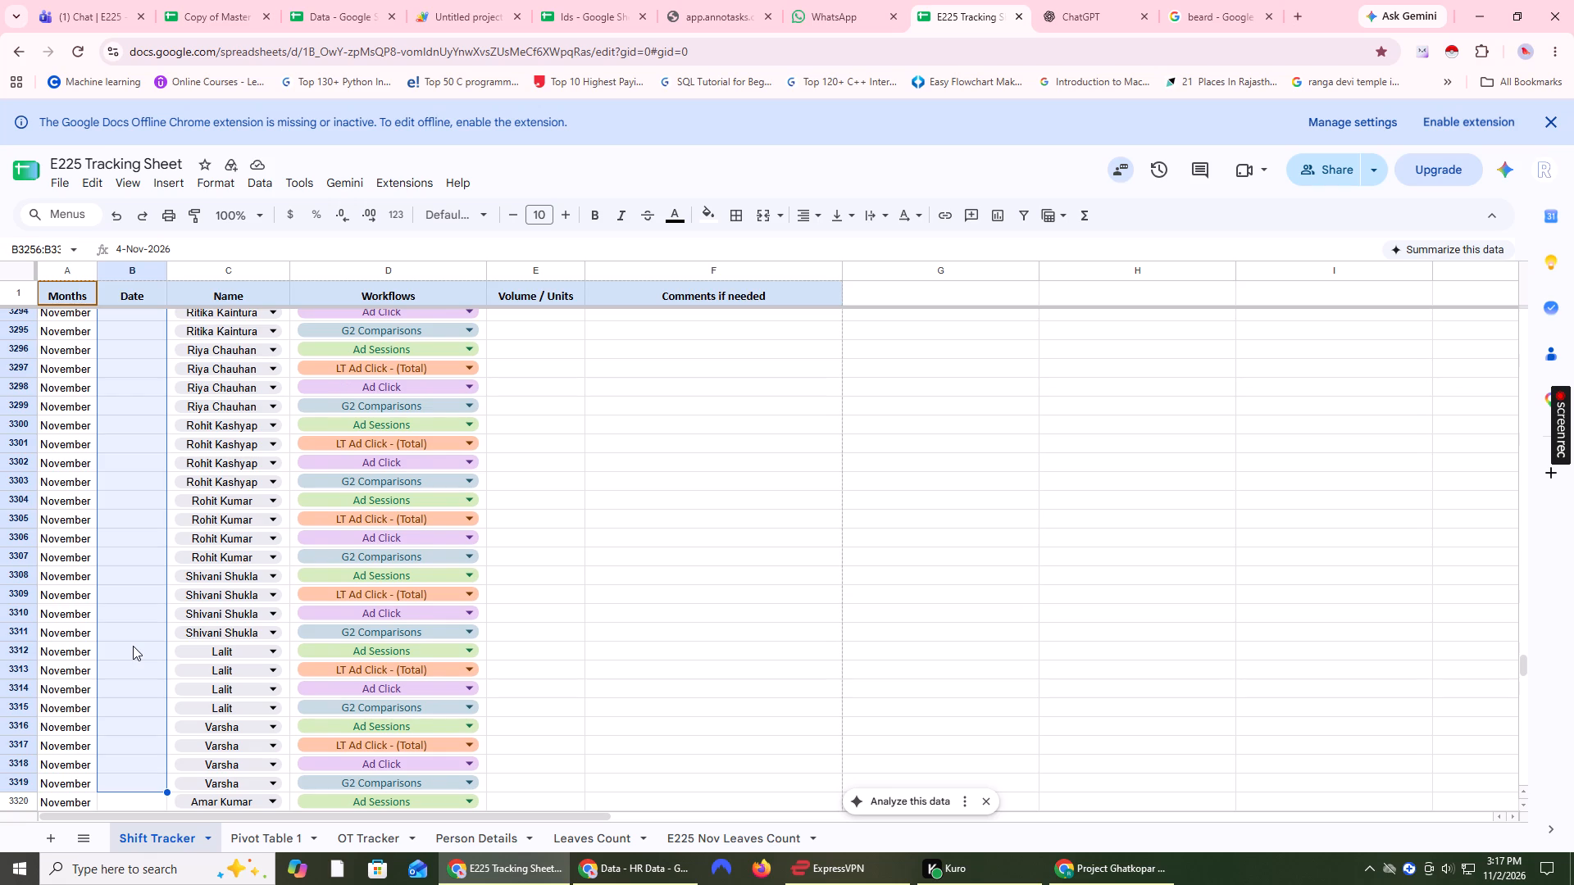
pyautogui.hotkey('ctrl', 'd')
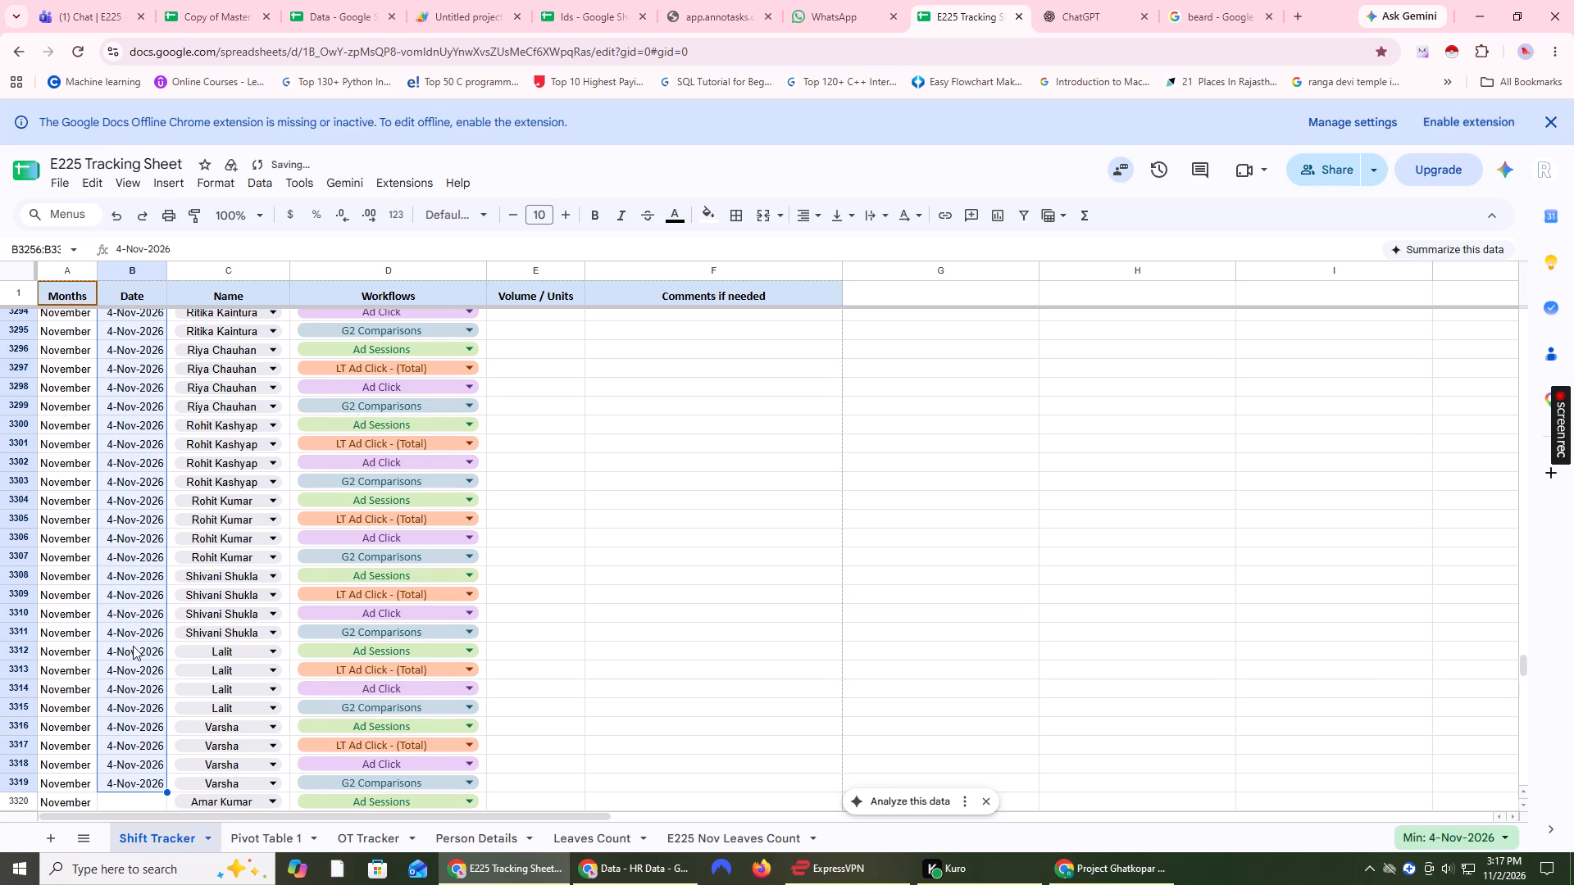
# Copy the date from B3319 down into B3320, the first row of the fourth name block, and change it to 5-Nov-2026.
pyautogui.scroll(-5, 121, 631)
pyautogui.click(143, 393)
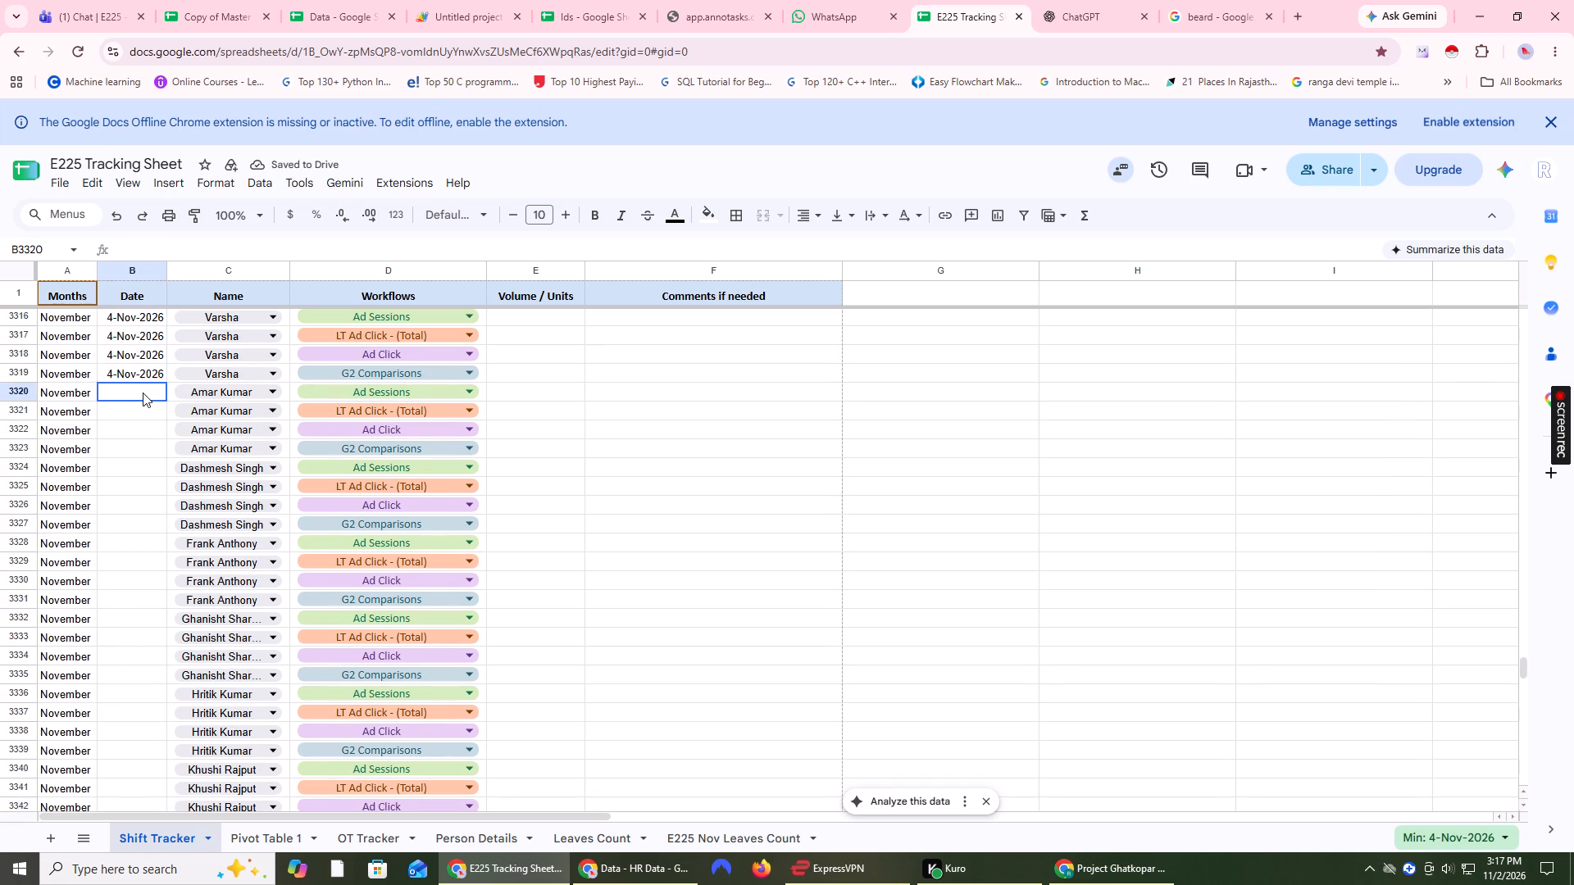
pyautogui.click(143, 370)
pyautogui.hotkey('shift', 'Down')
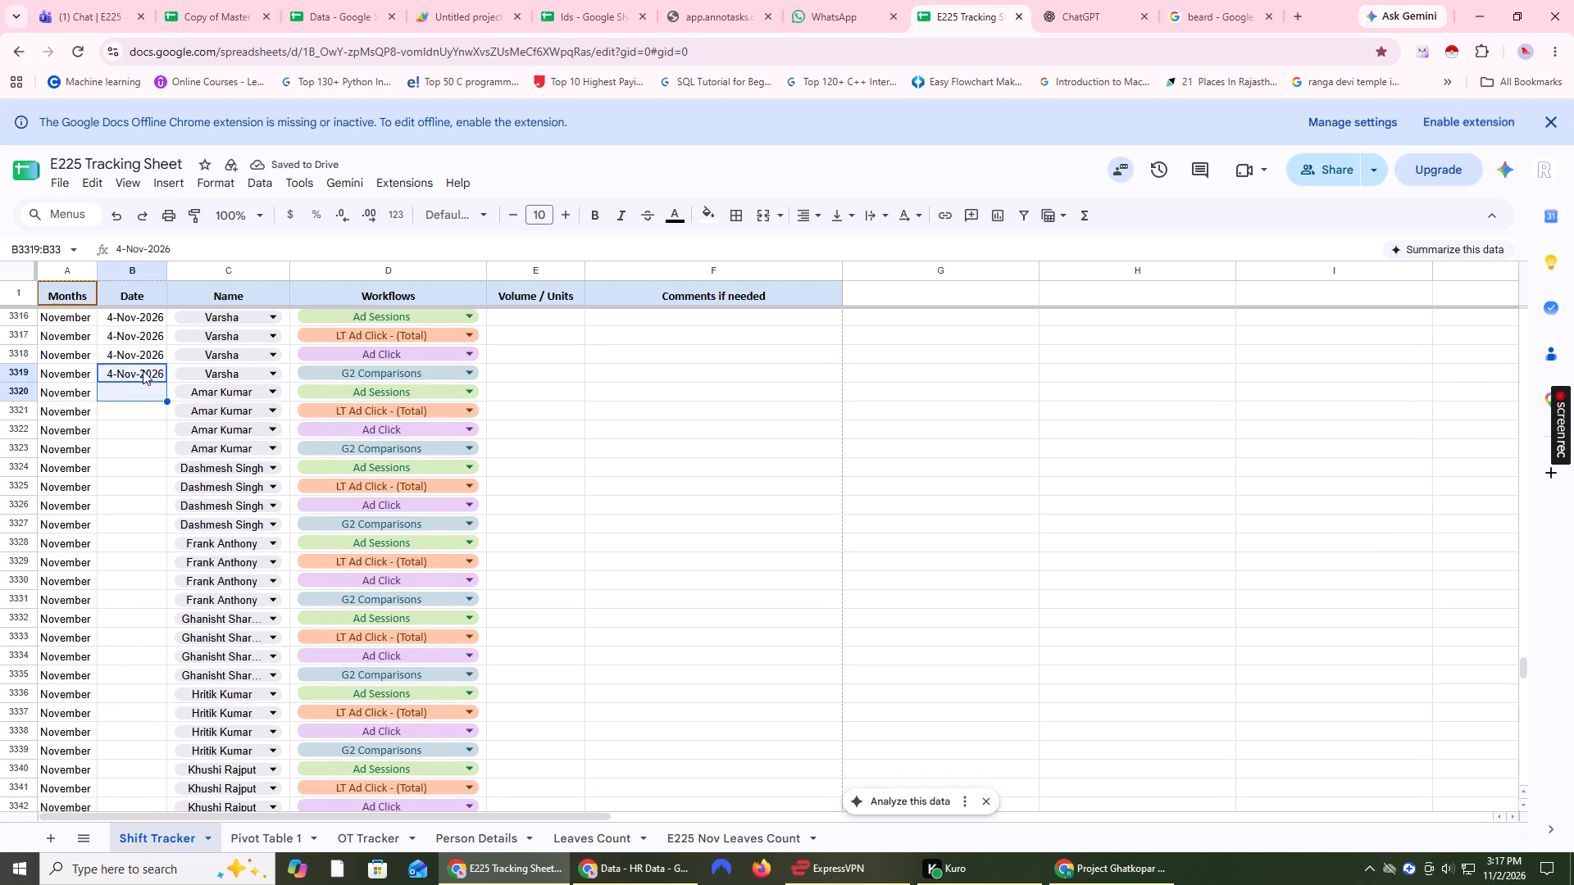
pyautogui.hotkey('ctrl', 'd')
pyautogui.click(148, 392)
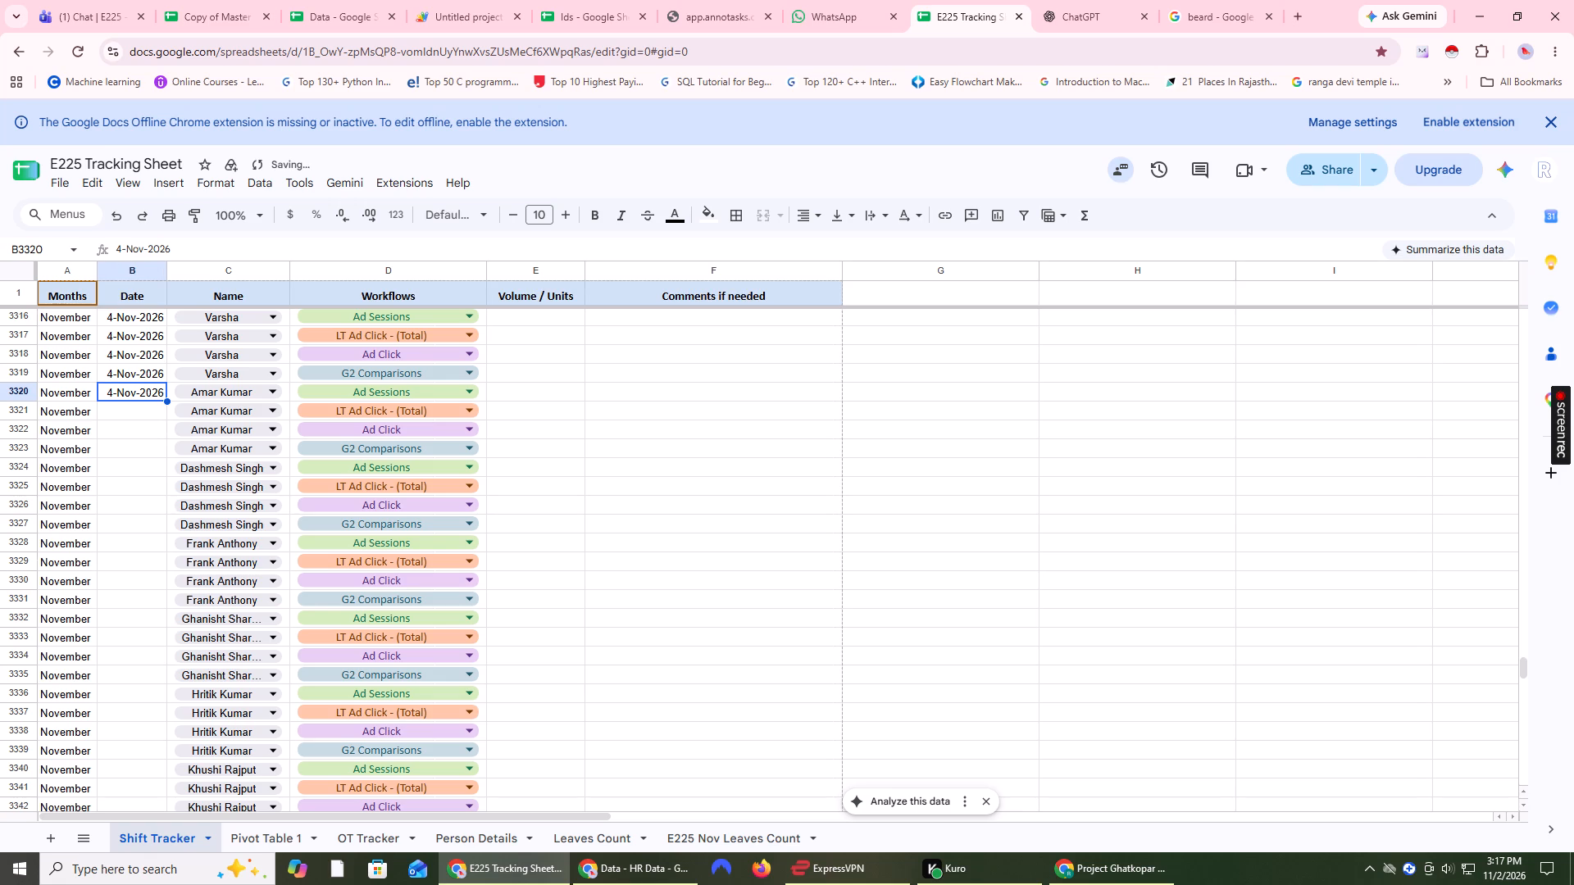
pyautogui.moveTo(121, 250); pyautogui.dragTo(107, 250)
pyautogui.press('5')
pyautogui.press('Return')
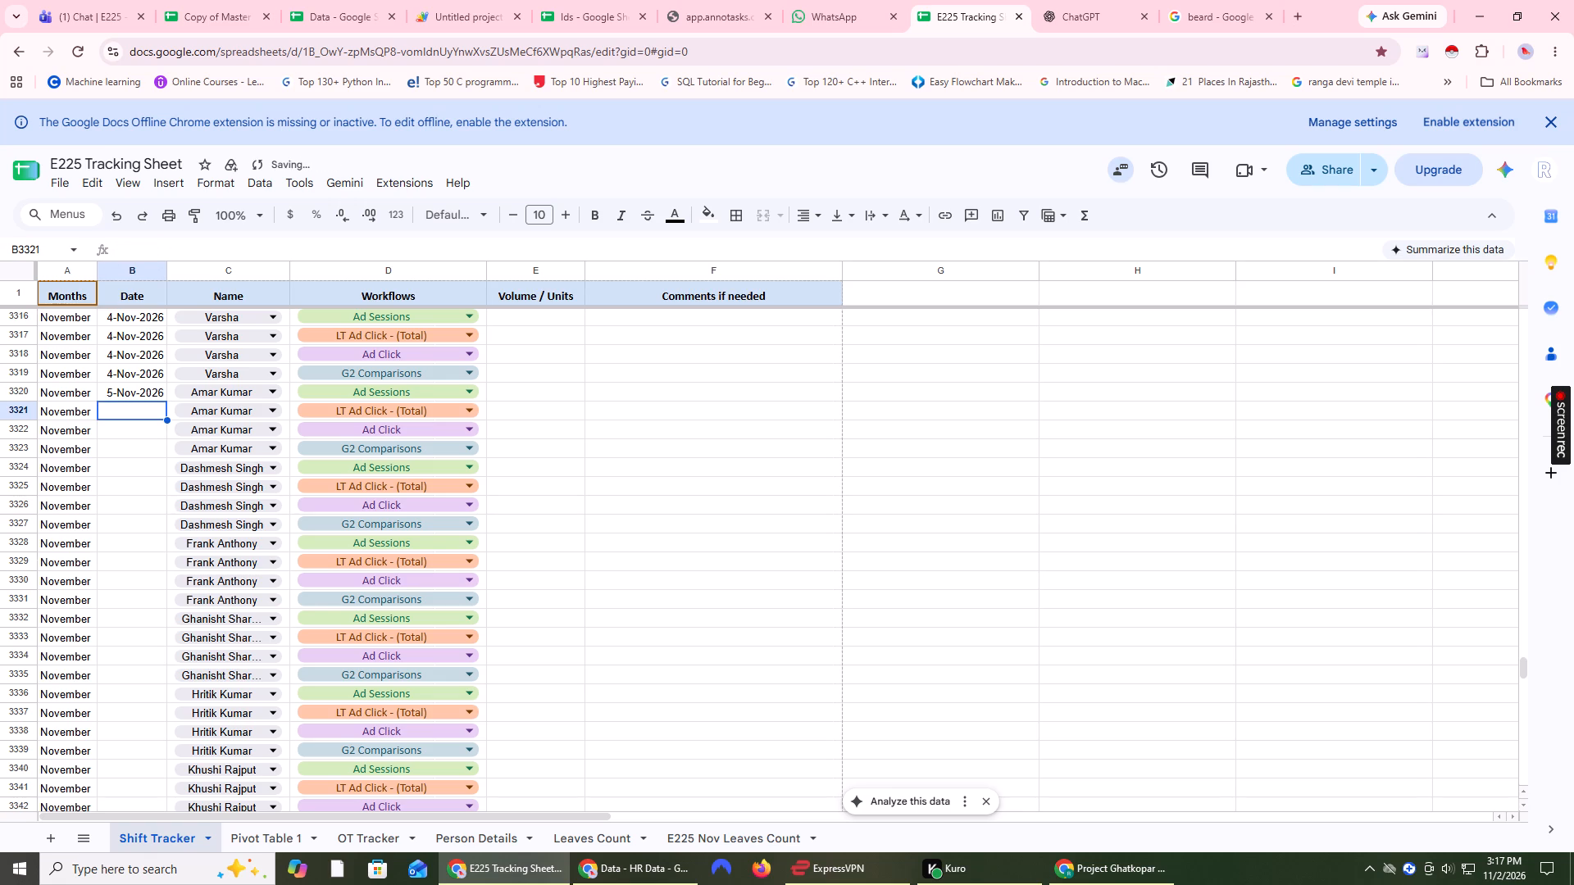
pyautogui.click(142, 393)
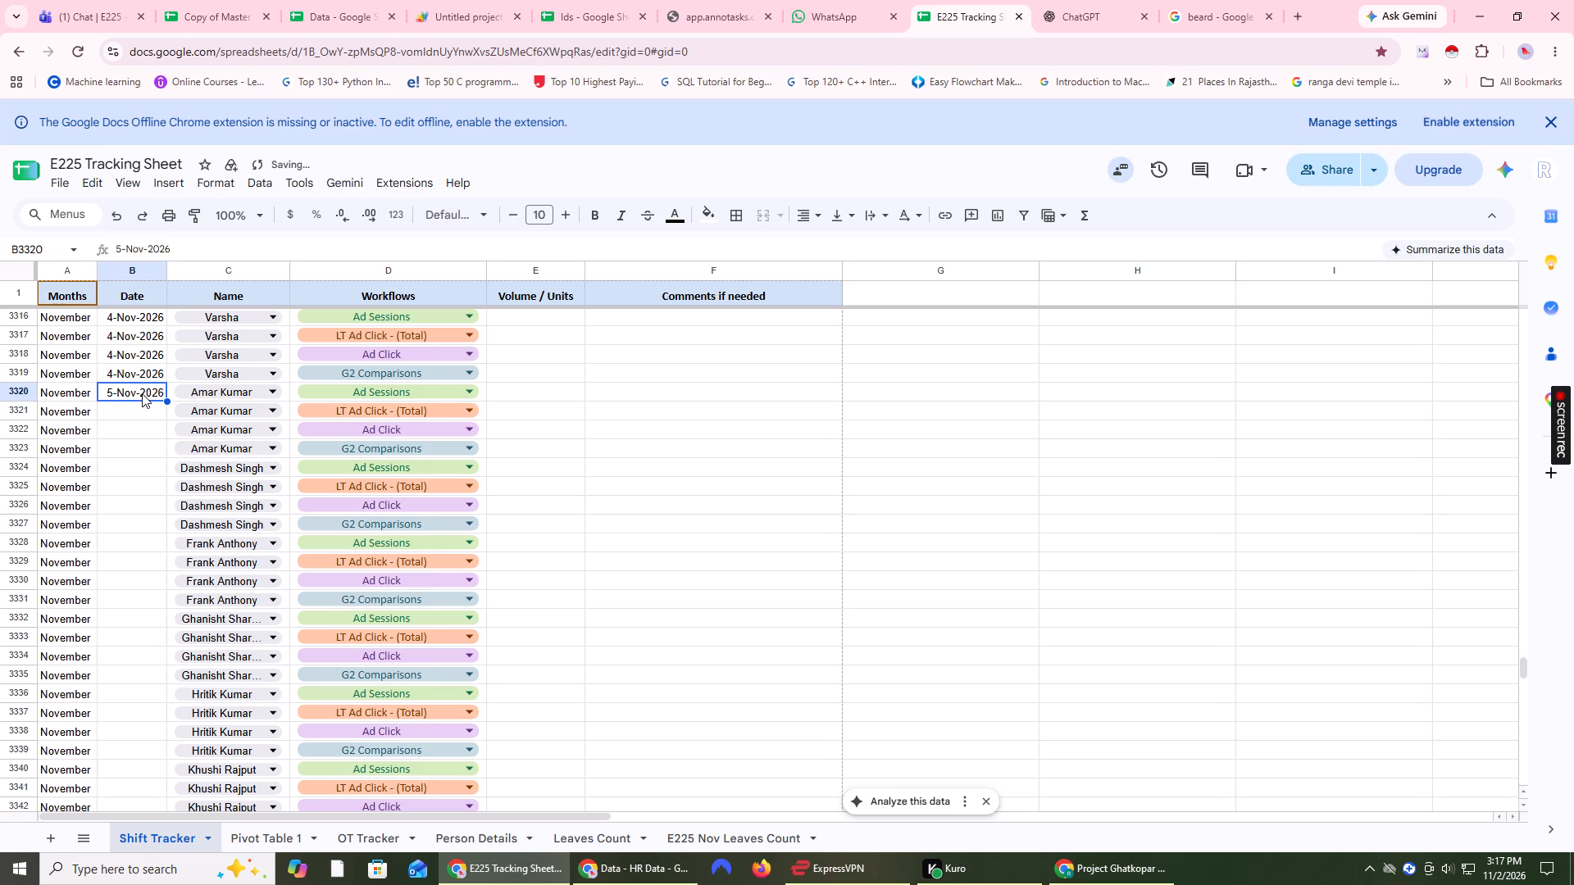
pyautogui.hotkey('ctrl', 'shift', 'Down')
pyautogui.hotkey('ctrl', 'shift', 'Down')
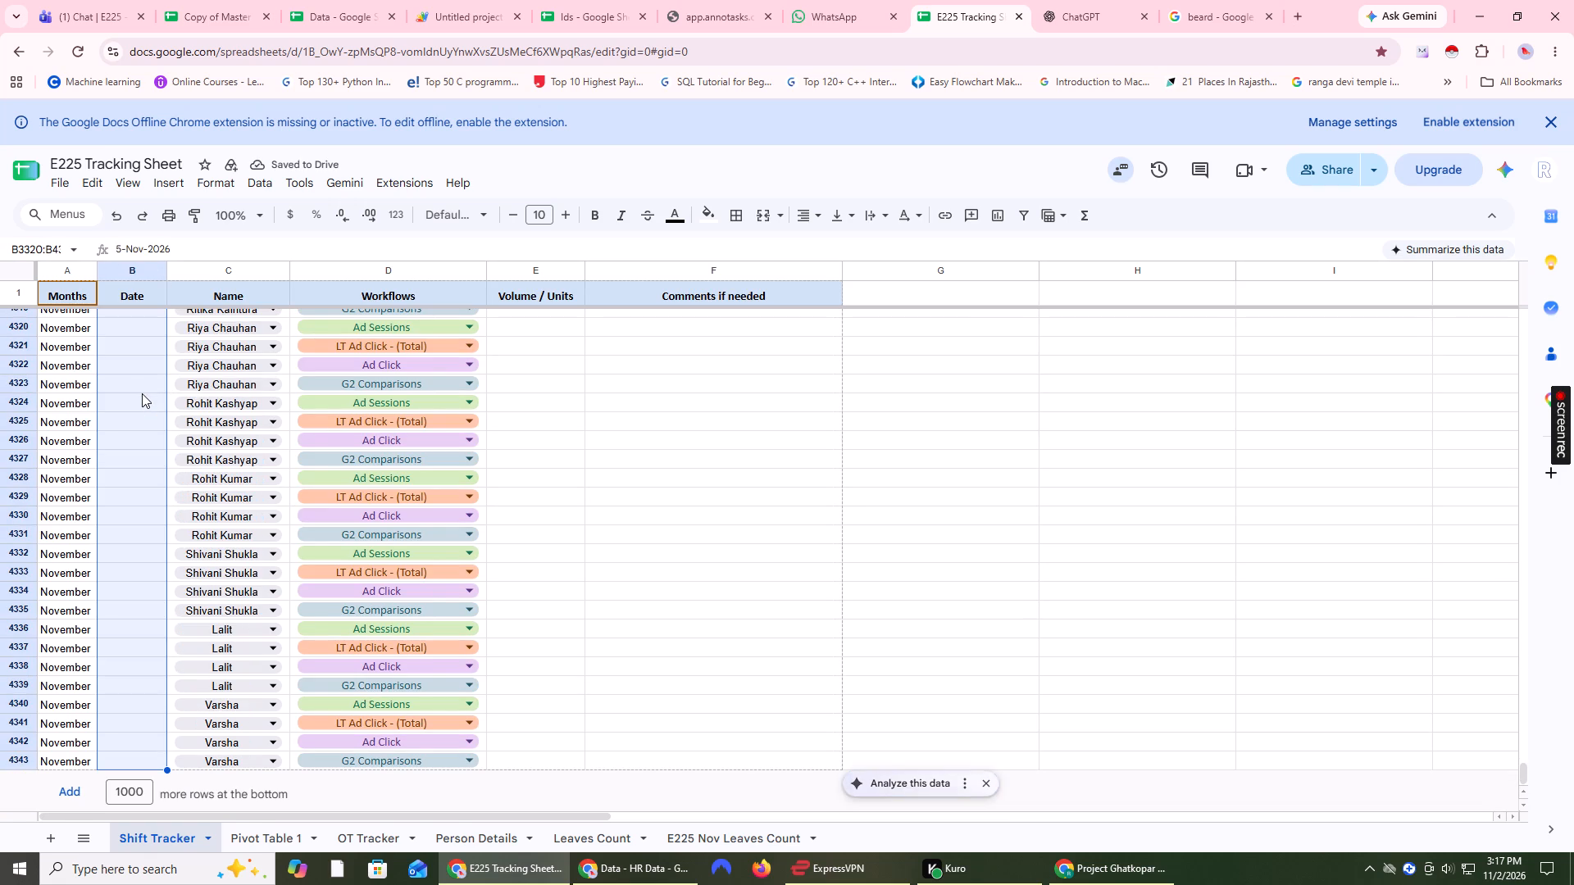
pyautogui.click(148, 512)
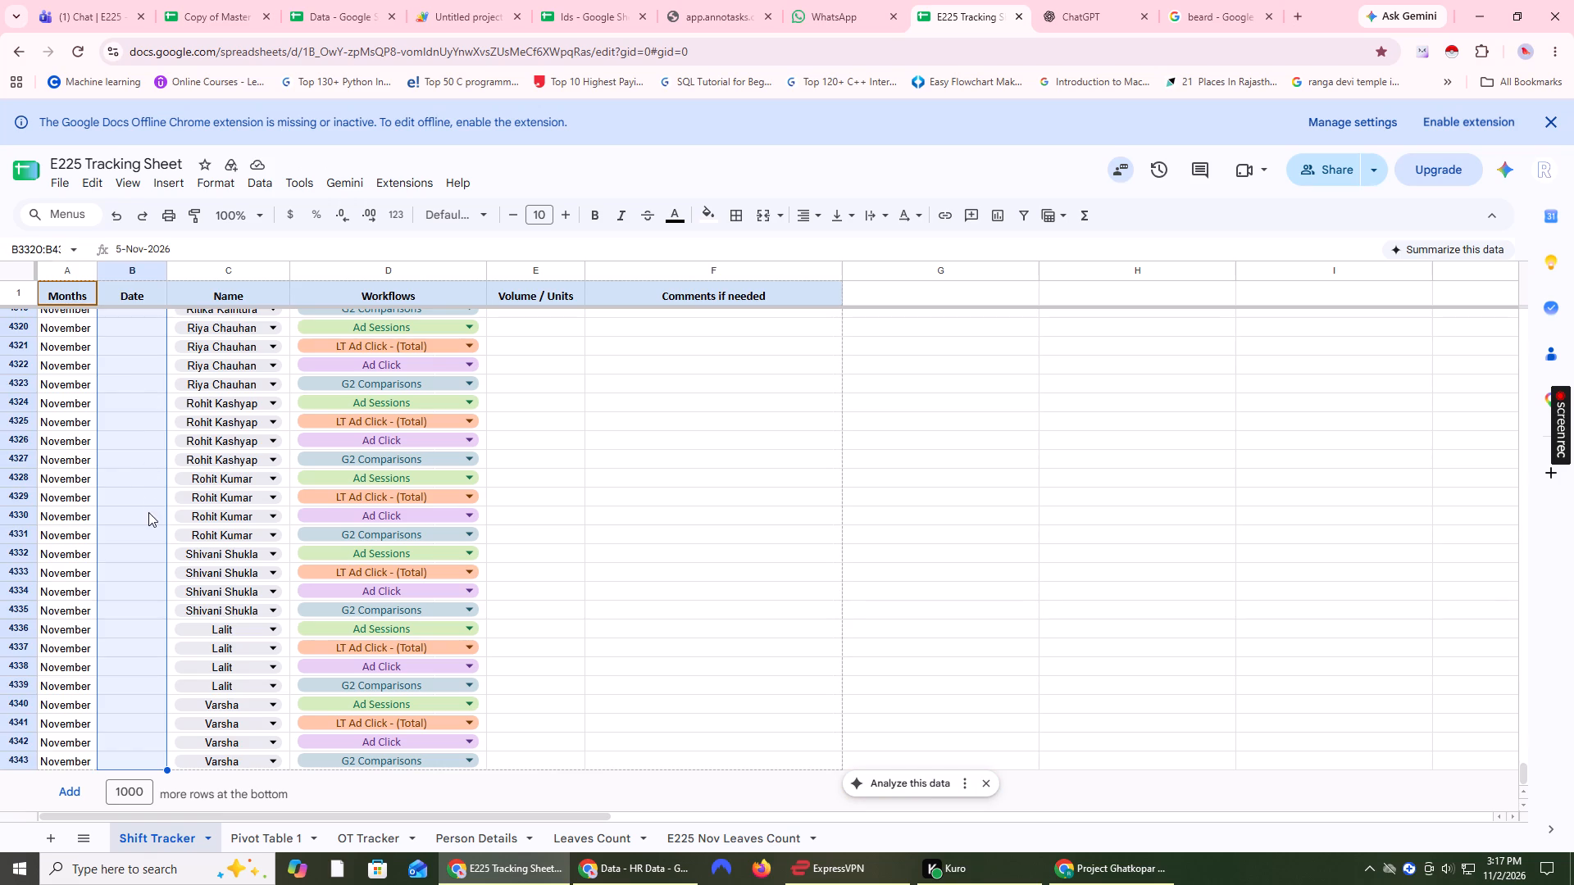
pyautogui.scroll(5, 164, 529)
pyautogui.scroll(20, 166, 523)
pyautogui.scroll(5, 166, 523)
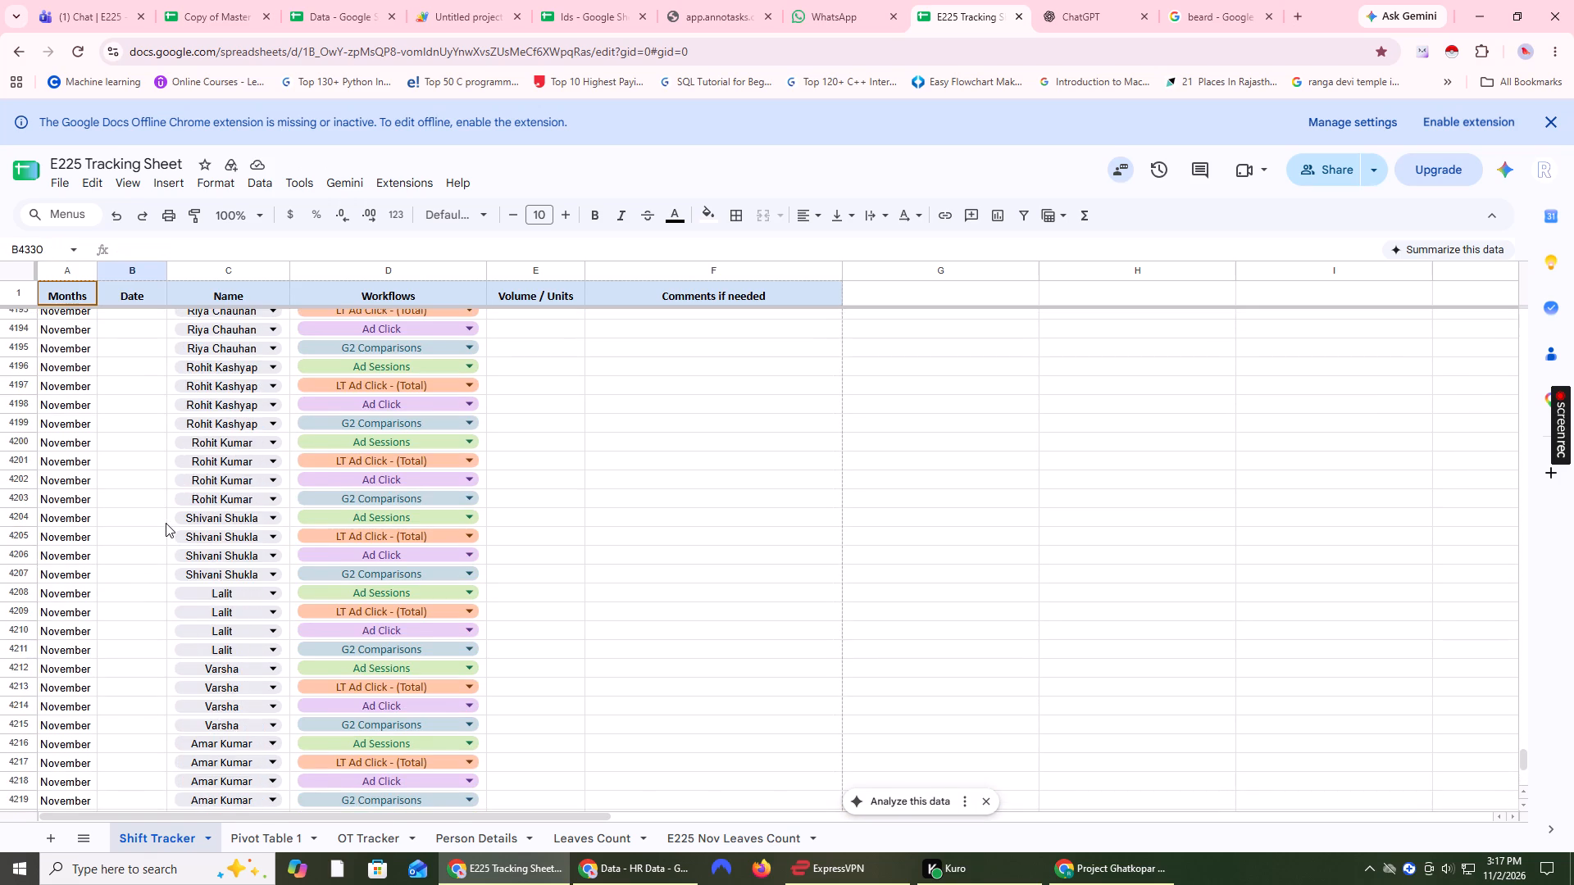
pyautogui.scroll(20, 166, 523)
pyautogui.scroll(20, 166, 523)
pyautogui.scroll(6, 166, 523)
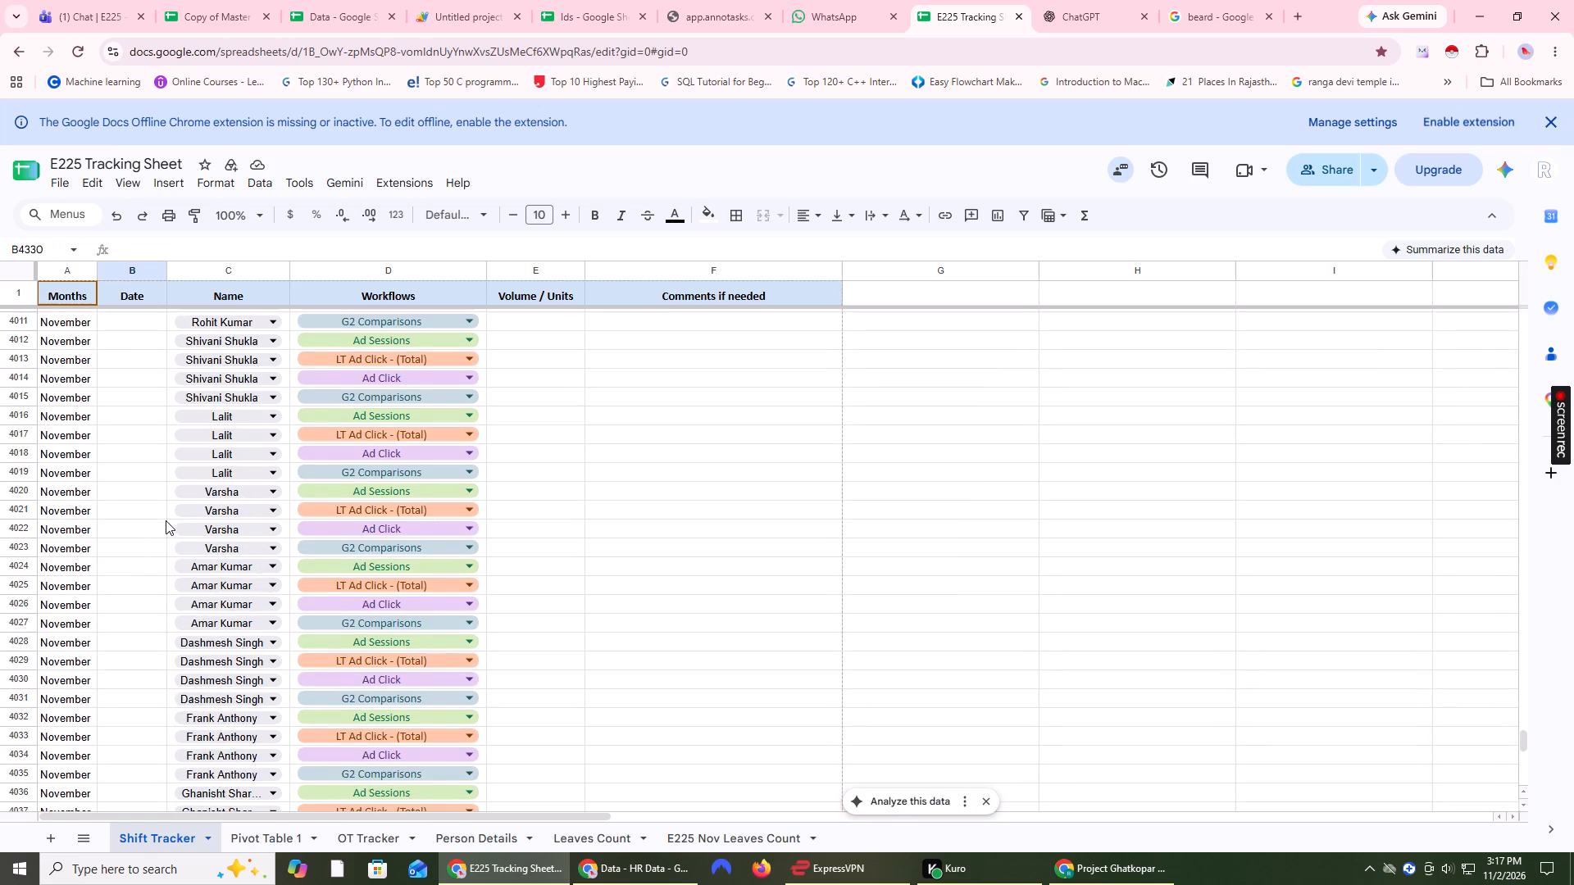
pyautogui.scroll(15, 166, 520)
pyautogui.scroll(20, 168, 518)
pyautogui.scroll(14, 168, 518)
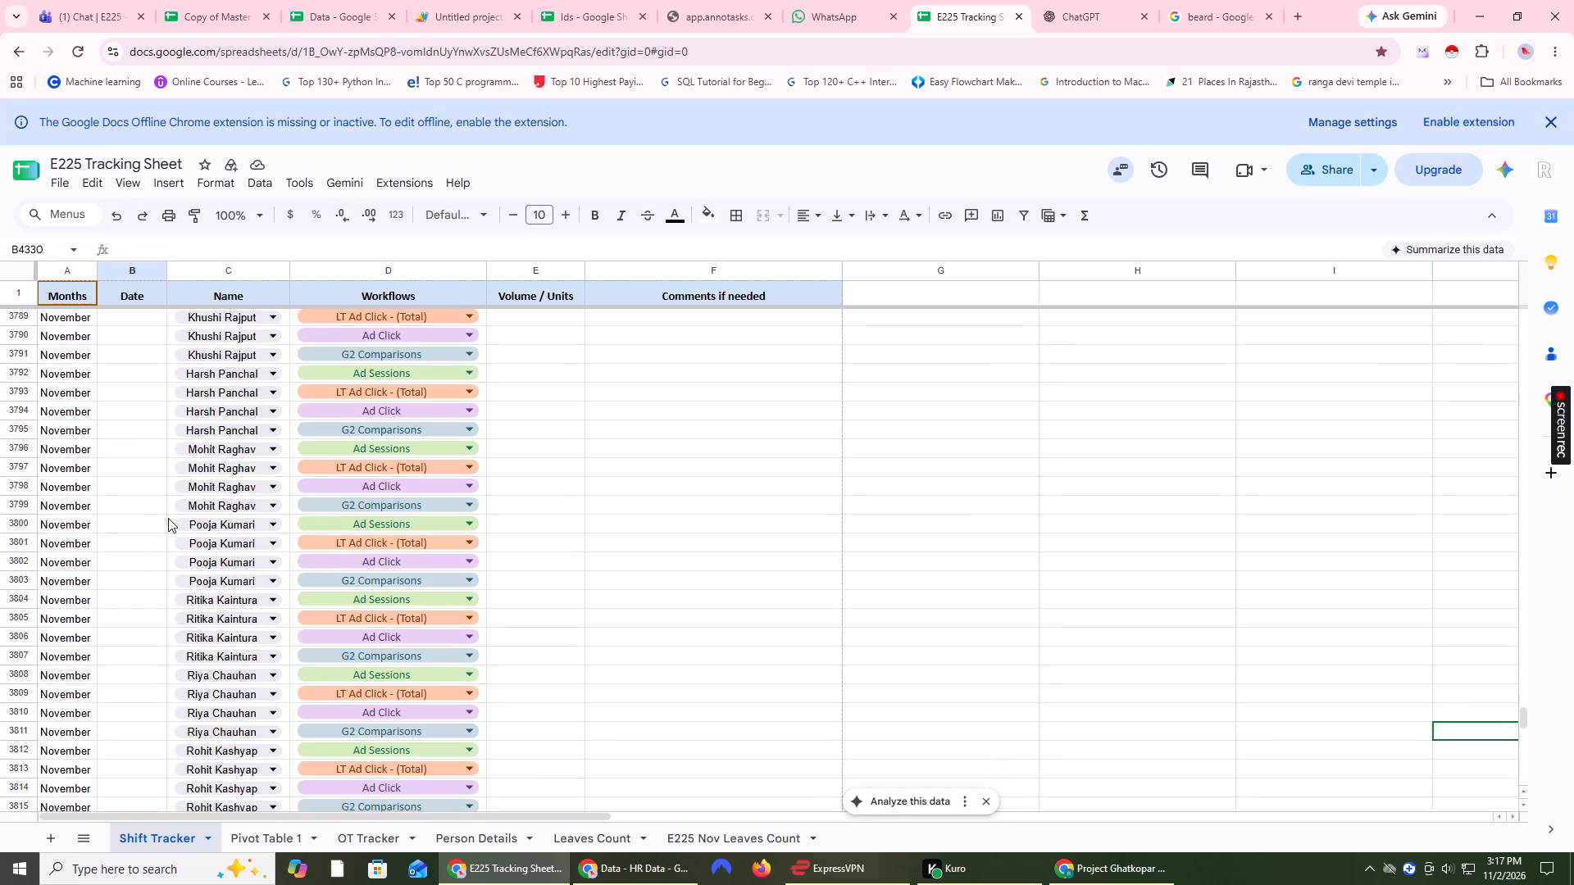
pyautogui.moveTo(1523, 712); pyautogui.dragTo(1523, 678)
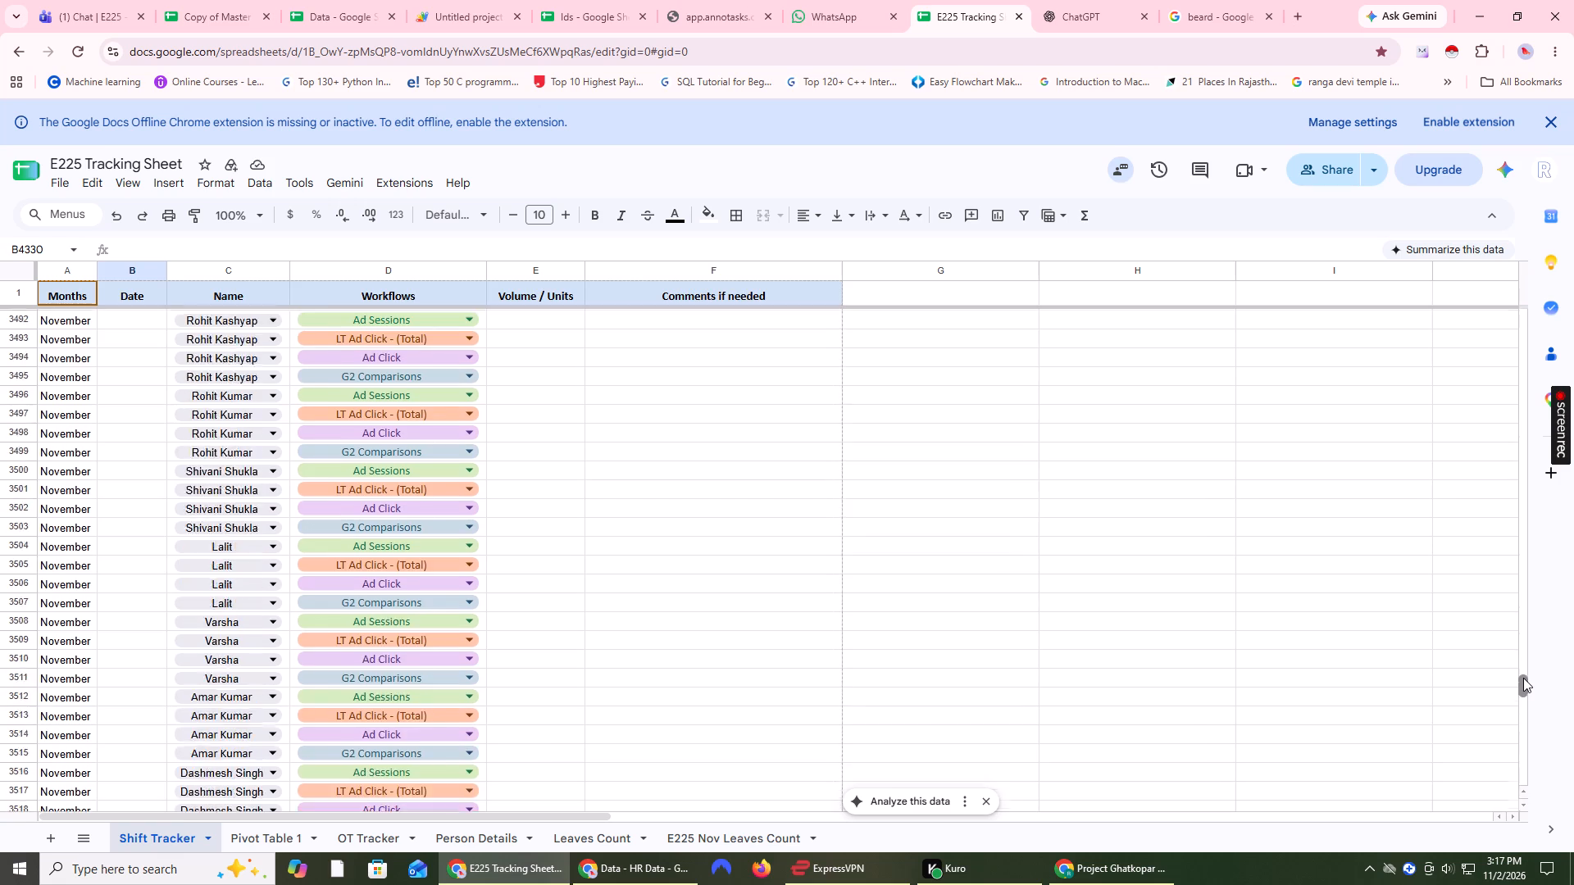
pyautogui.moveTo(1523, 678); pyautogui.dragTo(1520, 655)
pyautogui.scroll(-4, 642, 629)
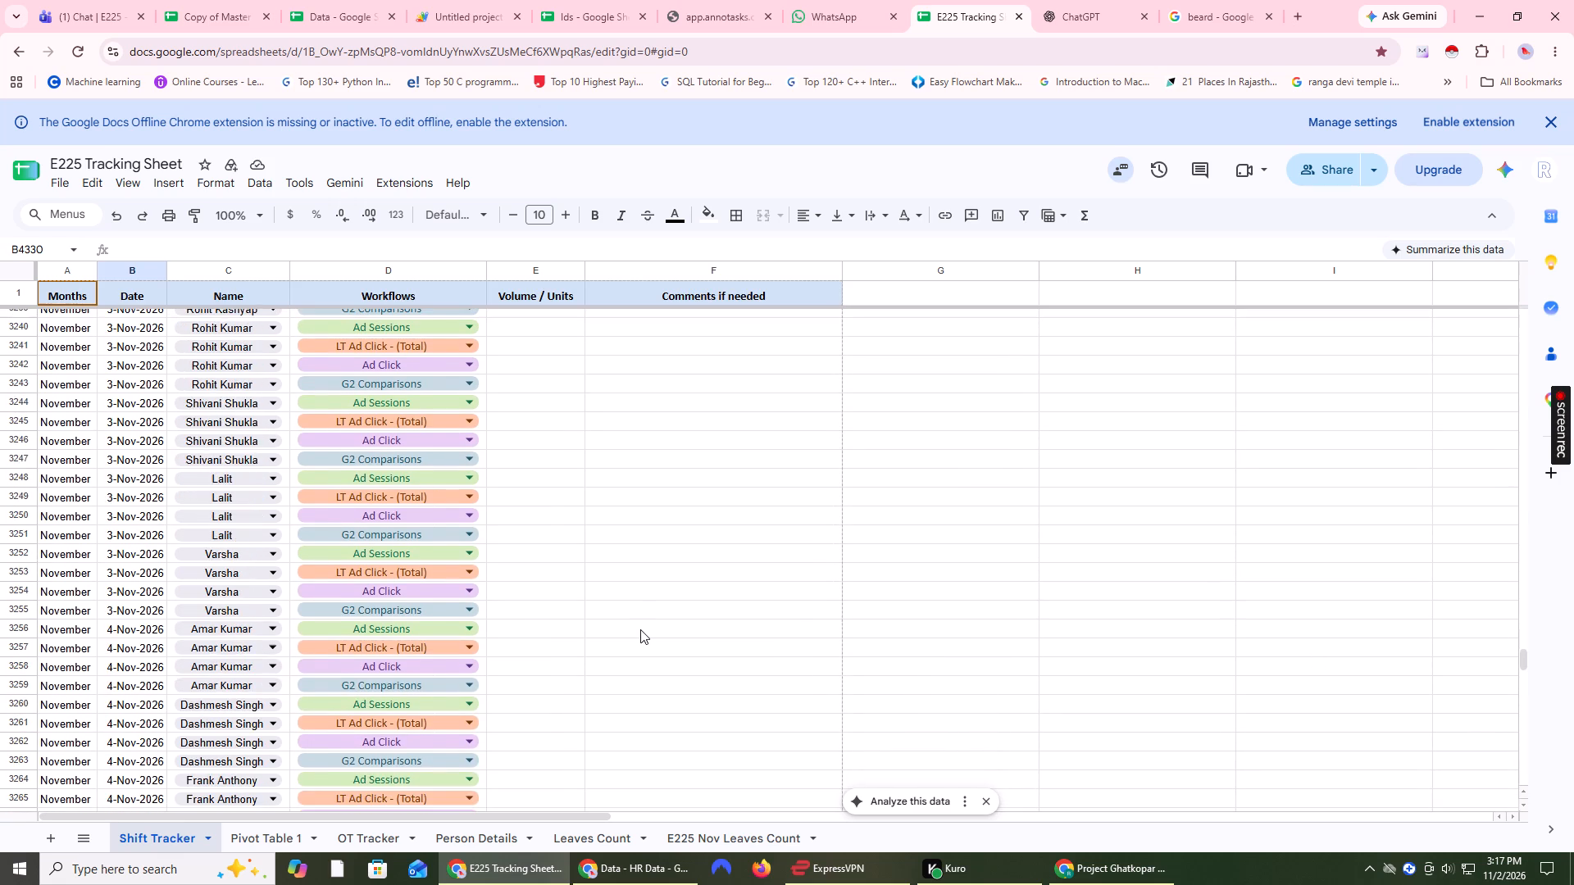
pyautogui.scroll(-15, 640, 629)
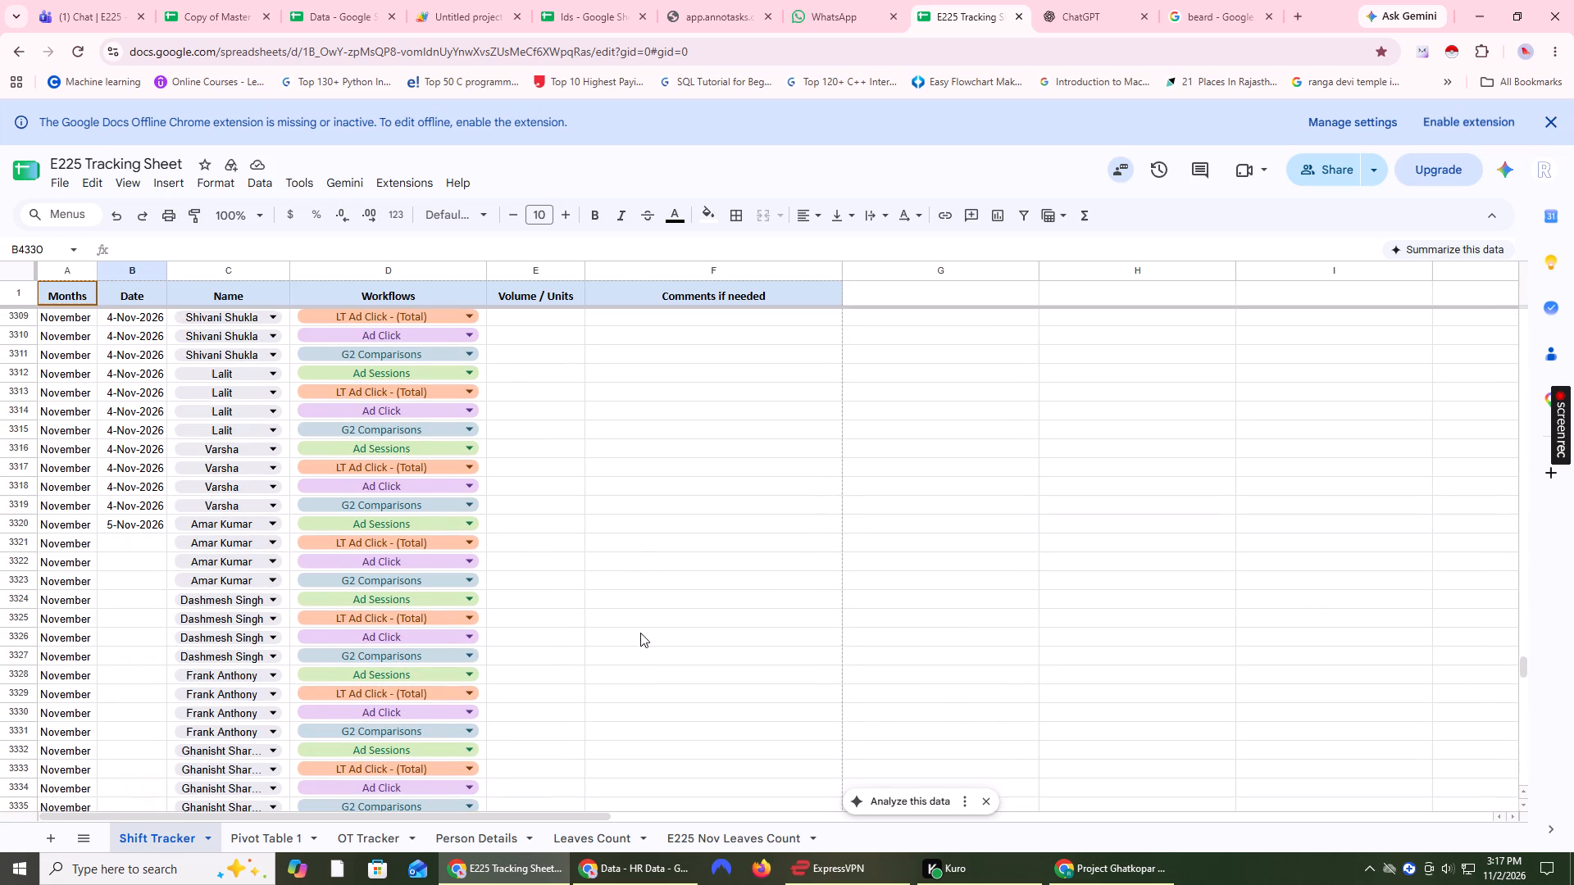
# Fill the 5-Nov-2026 date from B3320 down through B3383, the last Varsha row of the fourth name block.
pyautogui.click(130, 525)
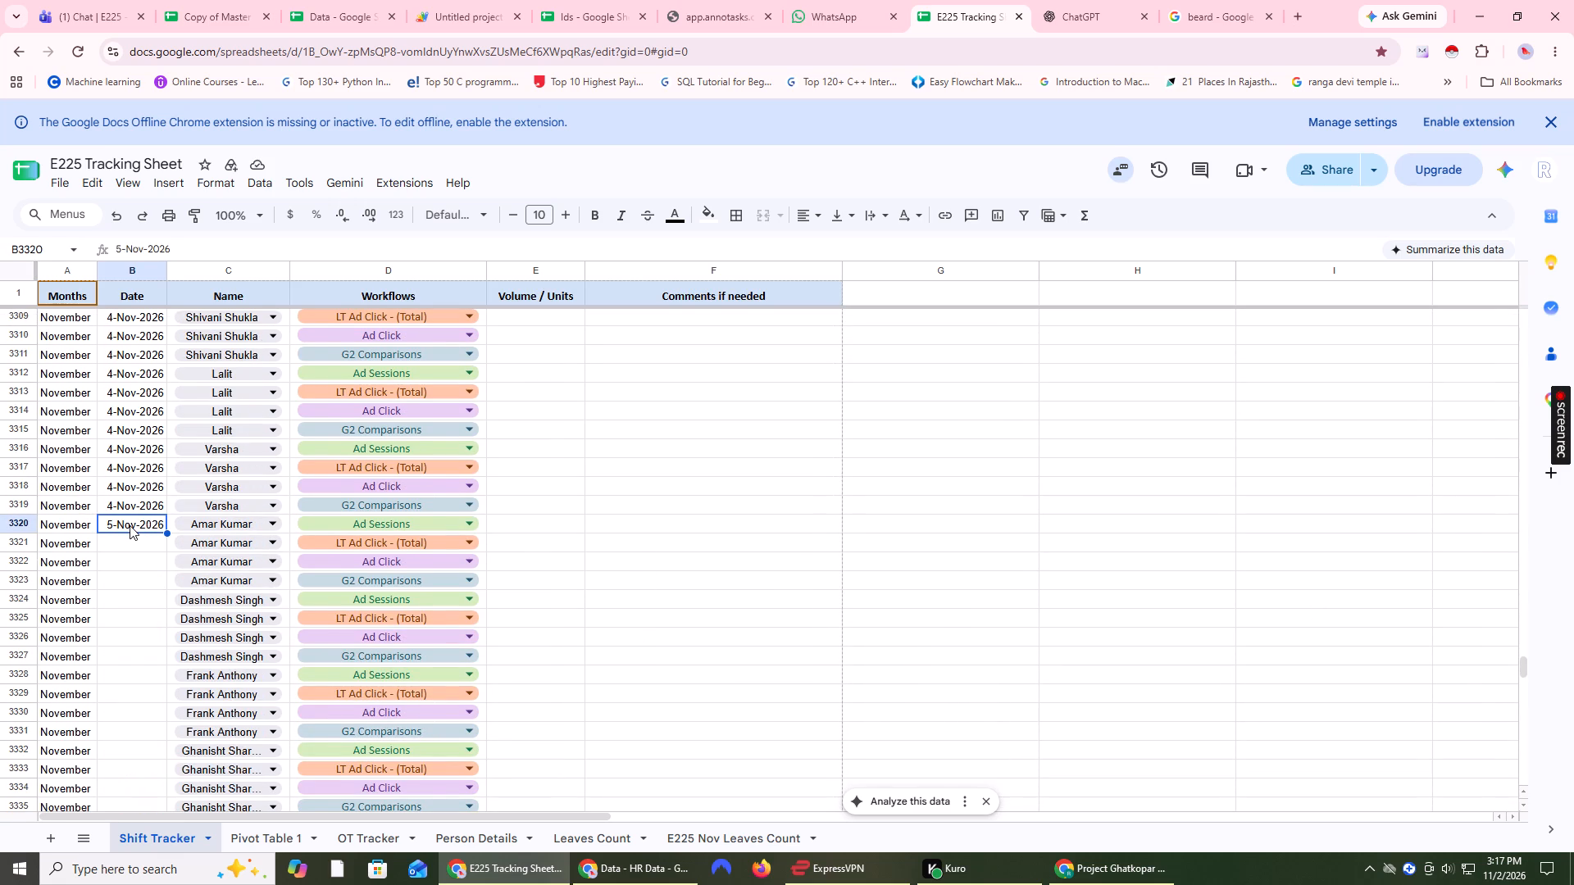
pyautogui.hotkey('shift', 'Down')
pyautogui.hotkey('shift', 'Down')
pyautogui.hotkey('shift', 'Down')
pyautogui.hotkey('shift', 'Down')
pyautogui.hotkey('shift', 'Down')
pyautogui.hotkey('shift', 'Down')
pyautogui.hotkey('shift', 'Down')
pyautogui.hotkey('shift', 'Down')
pyautogui.hotkey('shift', 'Down')
pyautogui.hotkey('shift', 'Down')
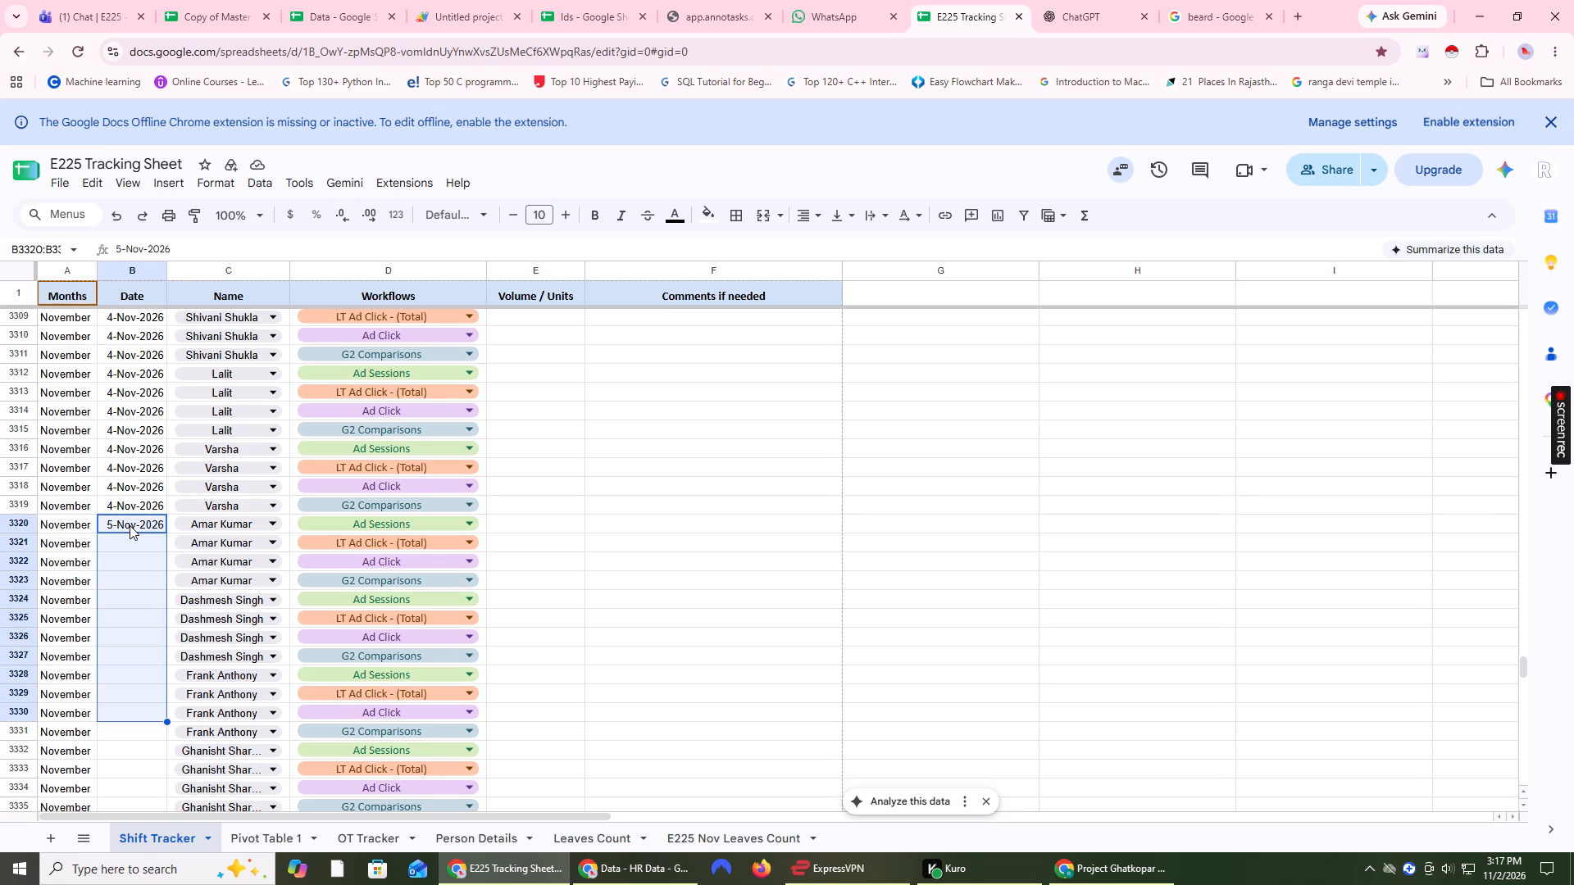
pyautogui.hotkey('shift', 'Down')
pyautogui.hotkey('shift', 'Down')
pyautogui.hotkey('shift', 'Down')
pyautogui.hotkey('shift', 'Down')
pyautogui.hotkey('shift', 'Down')
pyautogui.hotkey('shift', 'Down')
pyautogui.hotkey('shift', 'Down')
pyautogui.hotkey('shift', 'Down')
pyautogui.hotkey('shift', 'Down')
pyautogui.hotkey('shift', 'Down')
pyautogui.hotkey('shift', 'Down')
pyautogui.hotkey('shift', 'Down')
pyautogui.hotkey('shift', 'Down')
pyautogui.hotkey('shift', 'Down')
pyautogui.hotkey('shift', 'Down')
pyautogui.hotkey('shift', 'Down')
pyautogui.hotkey('shift', 'Down')
pyautogui.hotkey('shift', 'Down')
pyautogui.hotkey('shift', 'Down')
pyautogui.hotkey('shift', 'Down')
pyautogui.hotkey('shift', 'Down')
pyautogui.hotkey('shift', 'Down')
pyautogui.hotkey('shift', 'Down')
pyautogui.hotkey('shift', 'Down')
pyautogui.hotkey('shift', 'Down')
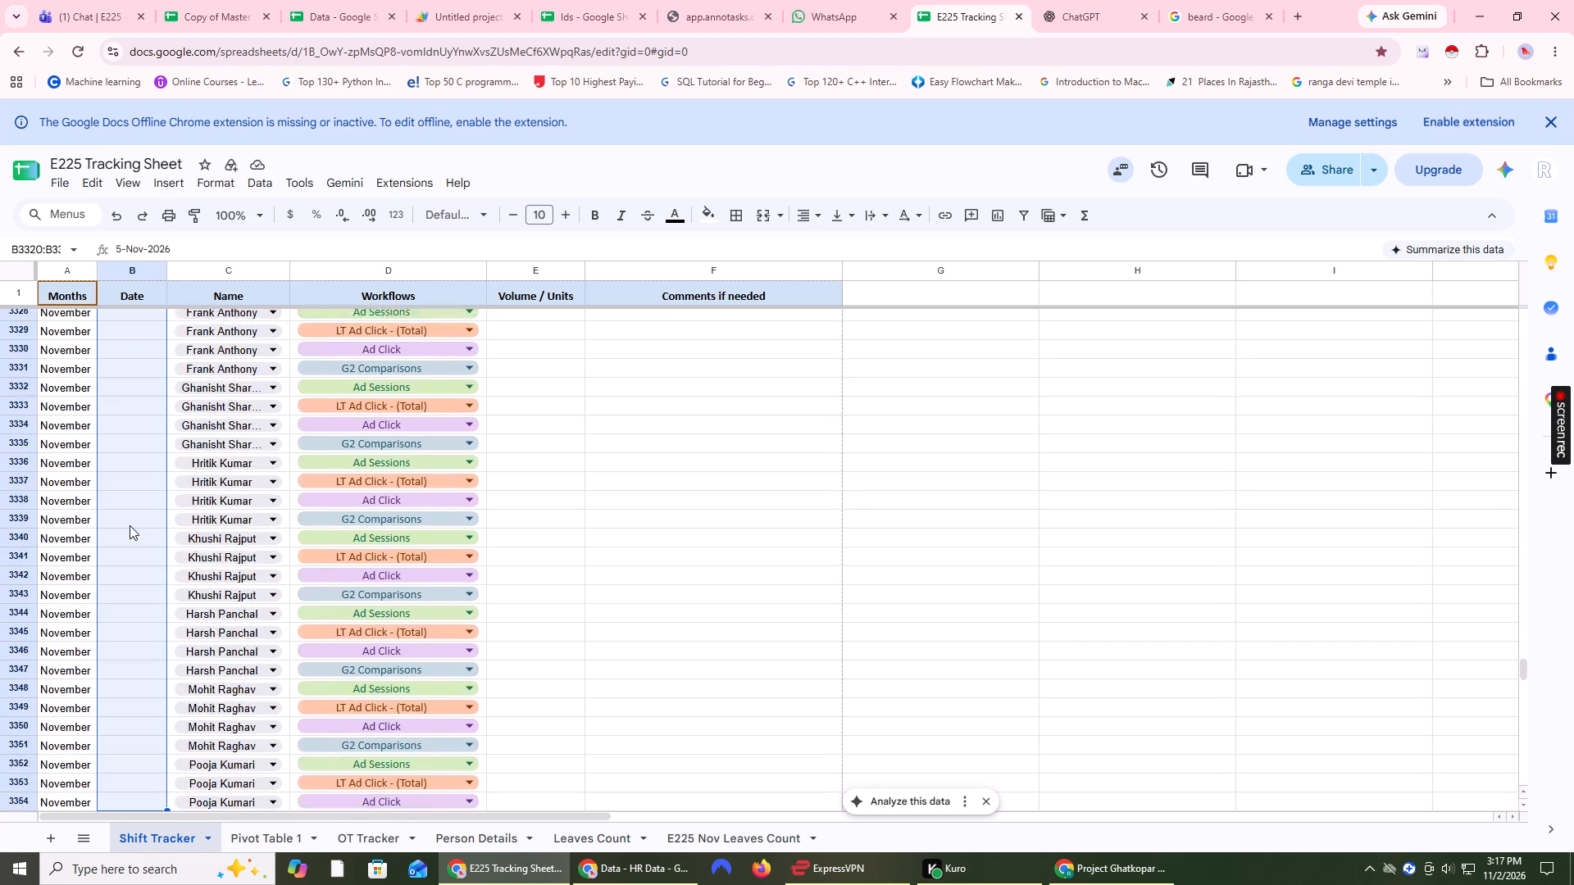
pyautogui.hotkey('shift', 'Up')
pyautogui.hotkey('shift', 'Up')
pyautogui.hotkey('shift', 'Up')
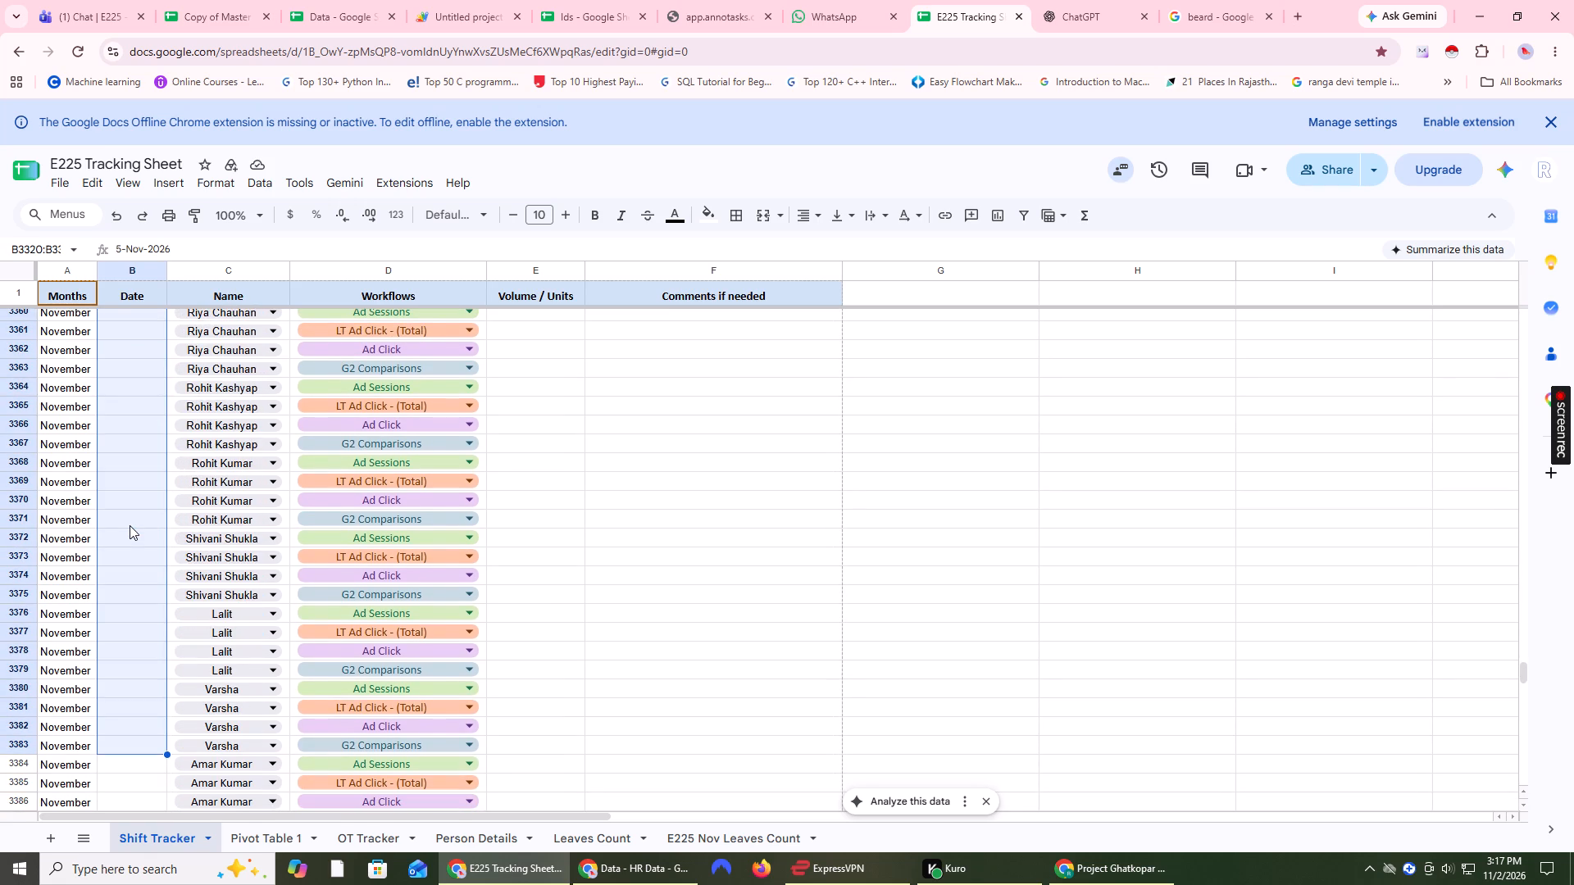
pyautogui.hotkey('ctrl', 'd')
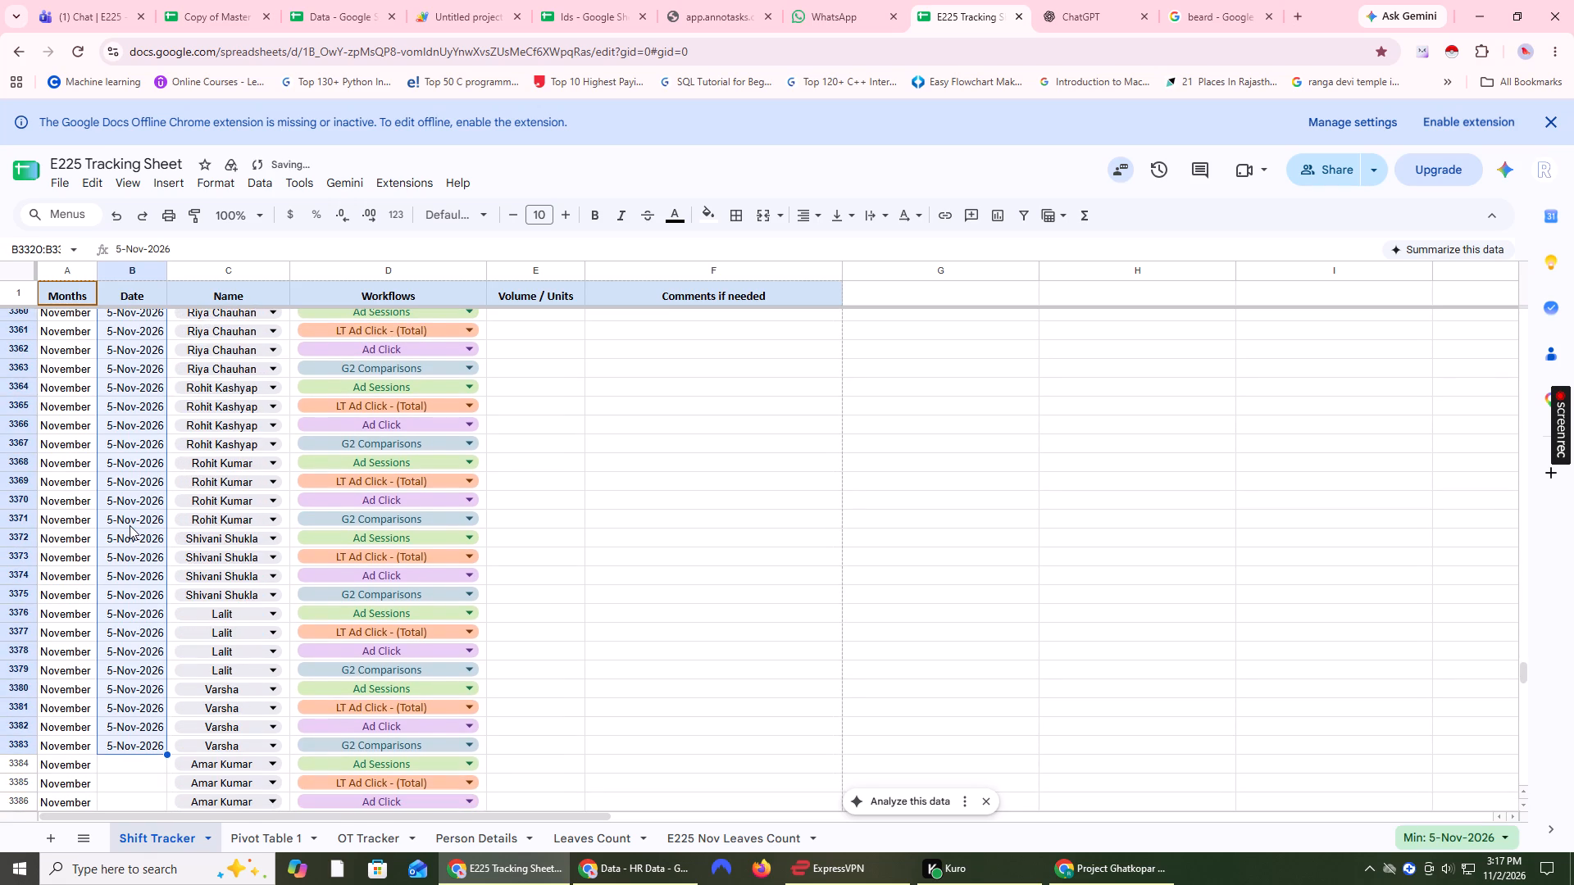
# Copy the date from B3383 down into B3384, the first row of the fifth name block, and change it to 6-Nov-2026.
pyautogui.click(134, 615)
pyautogui.scroll(-2, 134, 615)
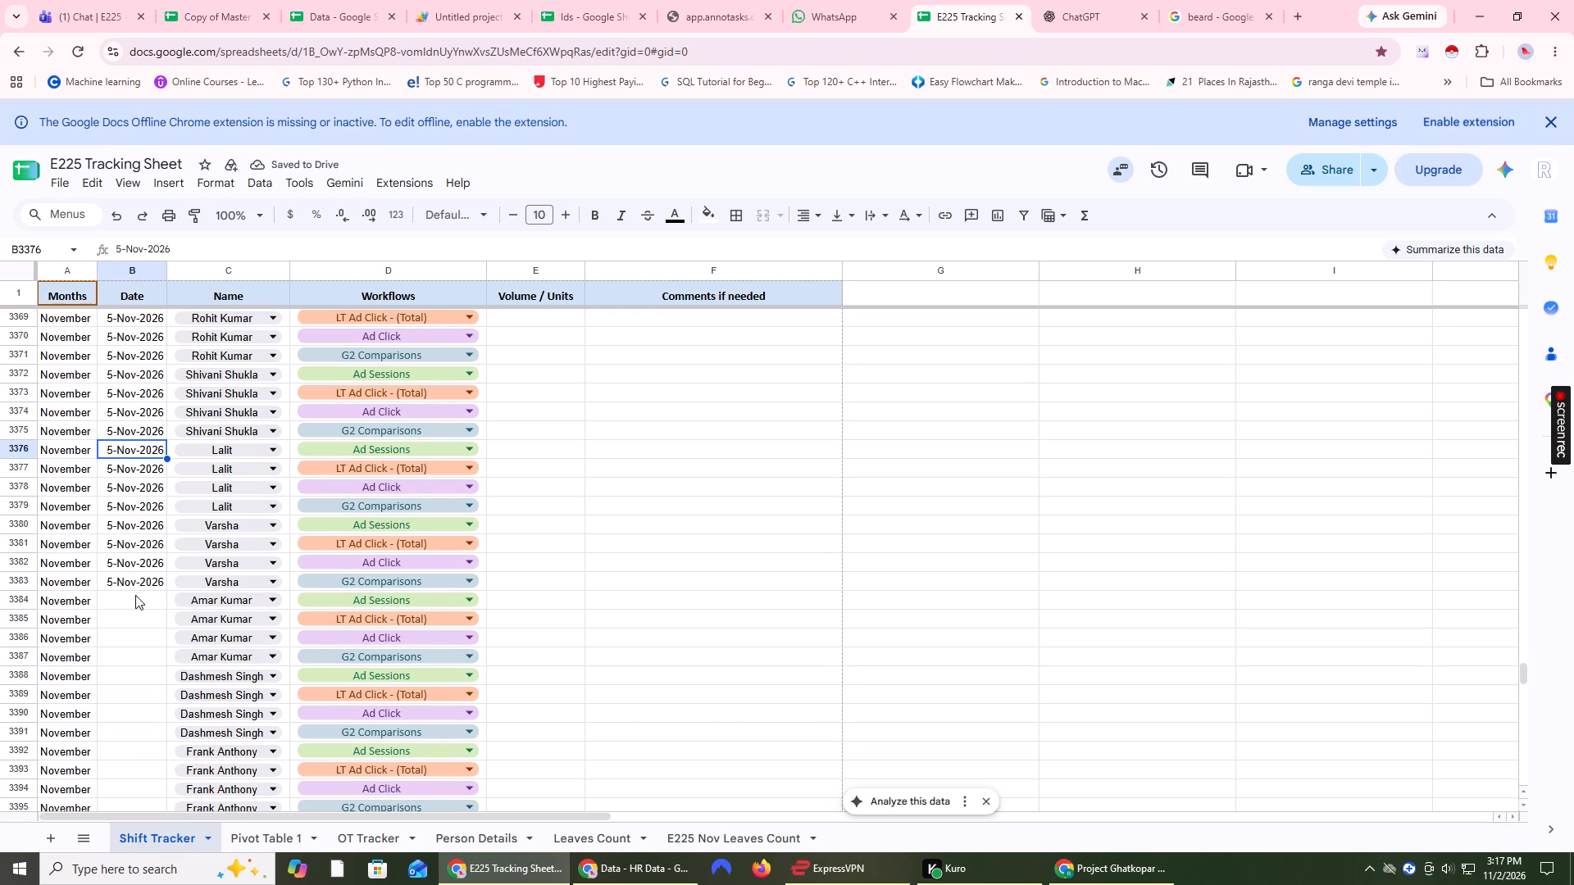
pyautogui.click(136, 580)
pyautogui.hotkey('shift', 'Down')
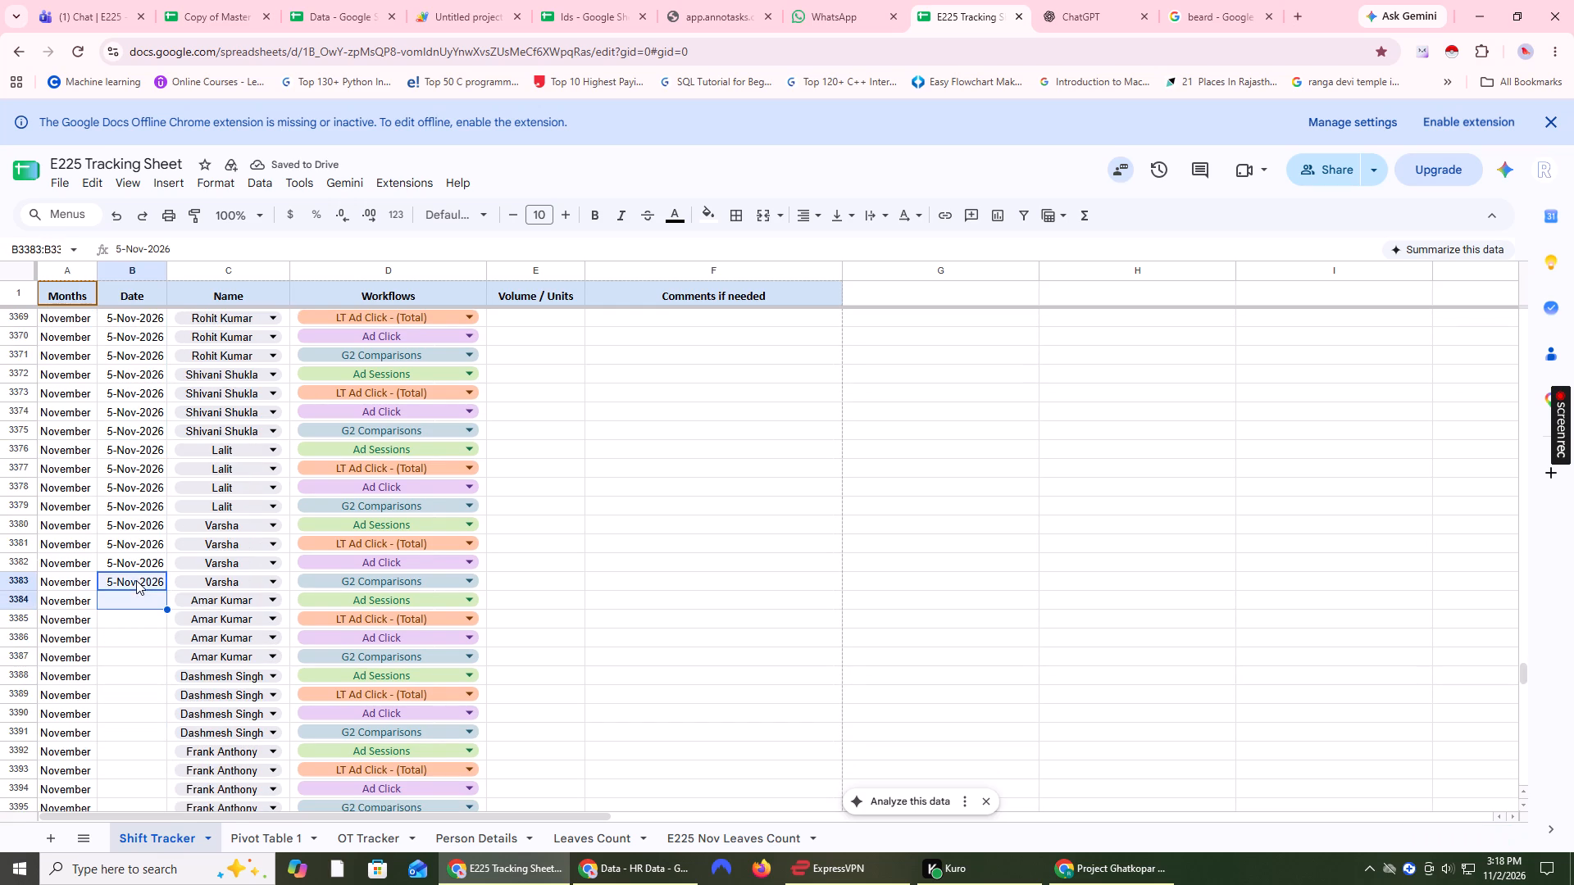
pyautogui.hotkey('ctrl', 'd')
pyautogui.click(116, 619)
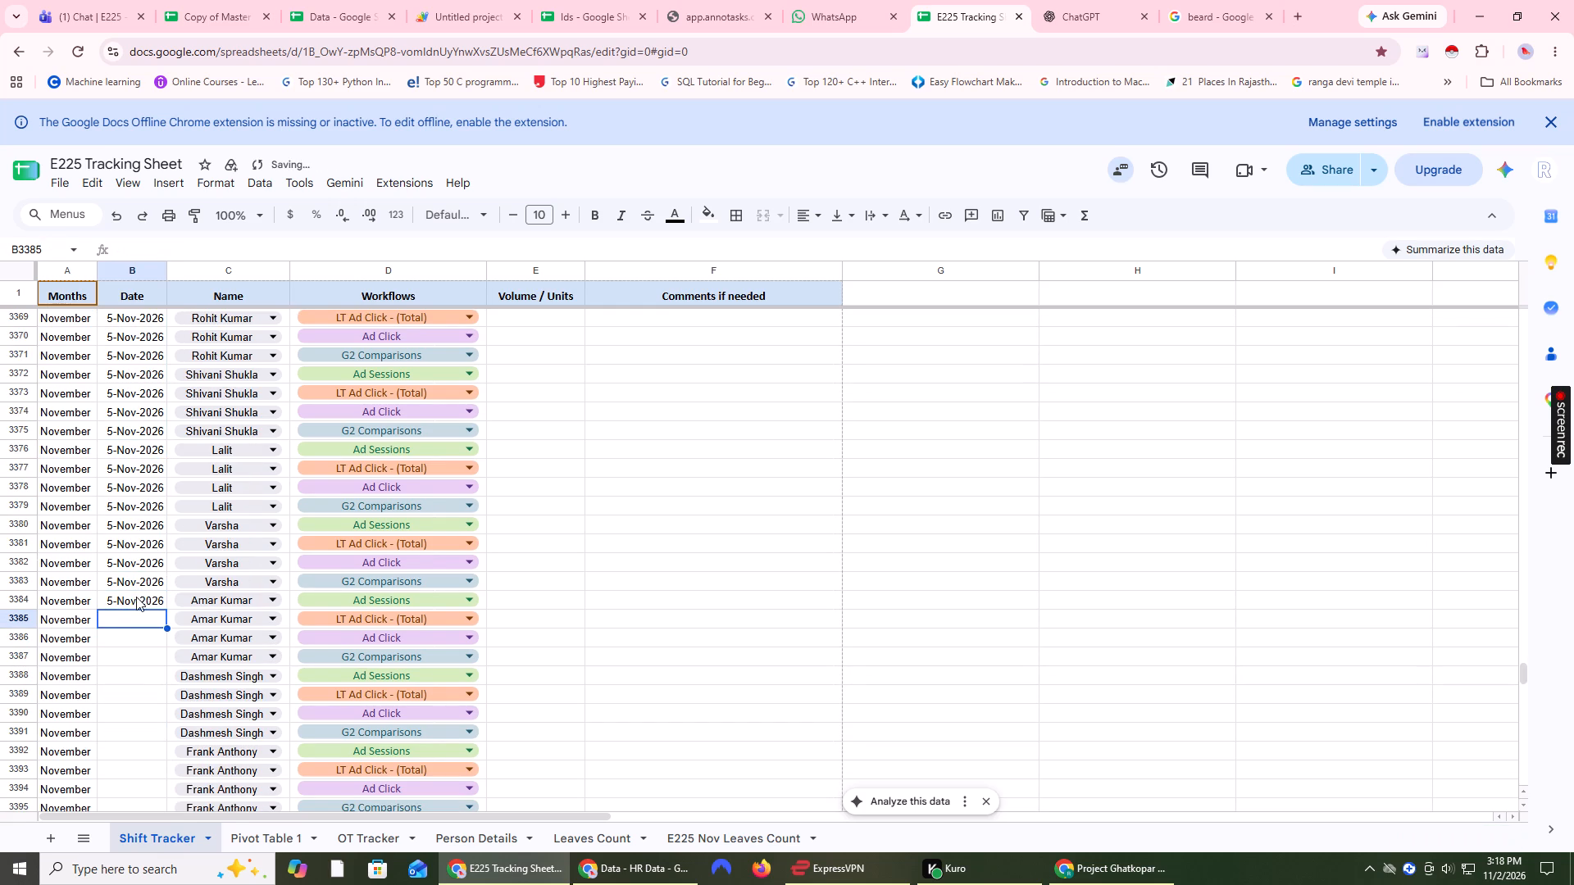
pyautogui.click(129, 603)
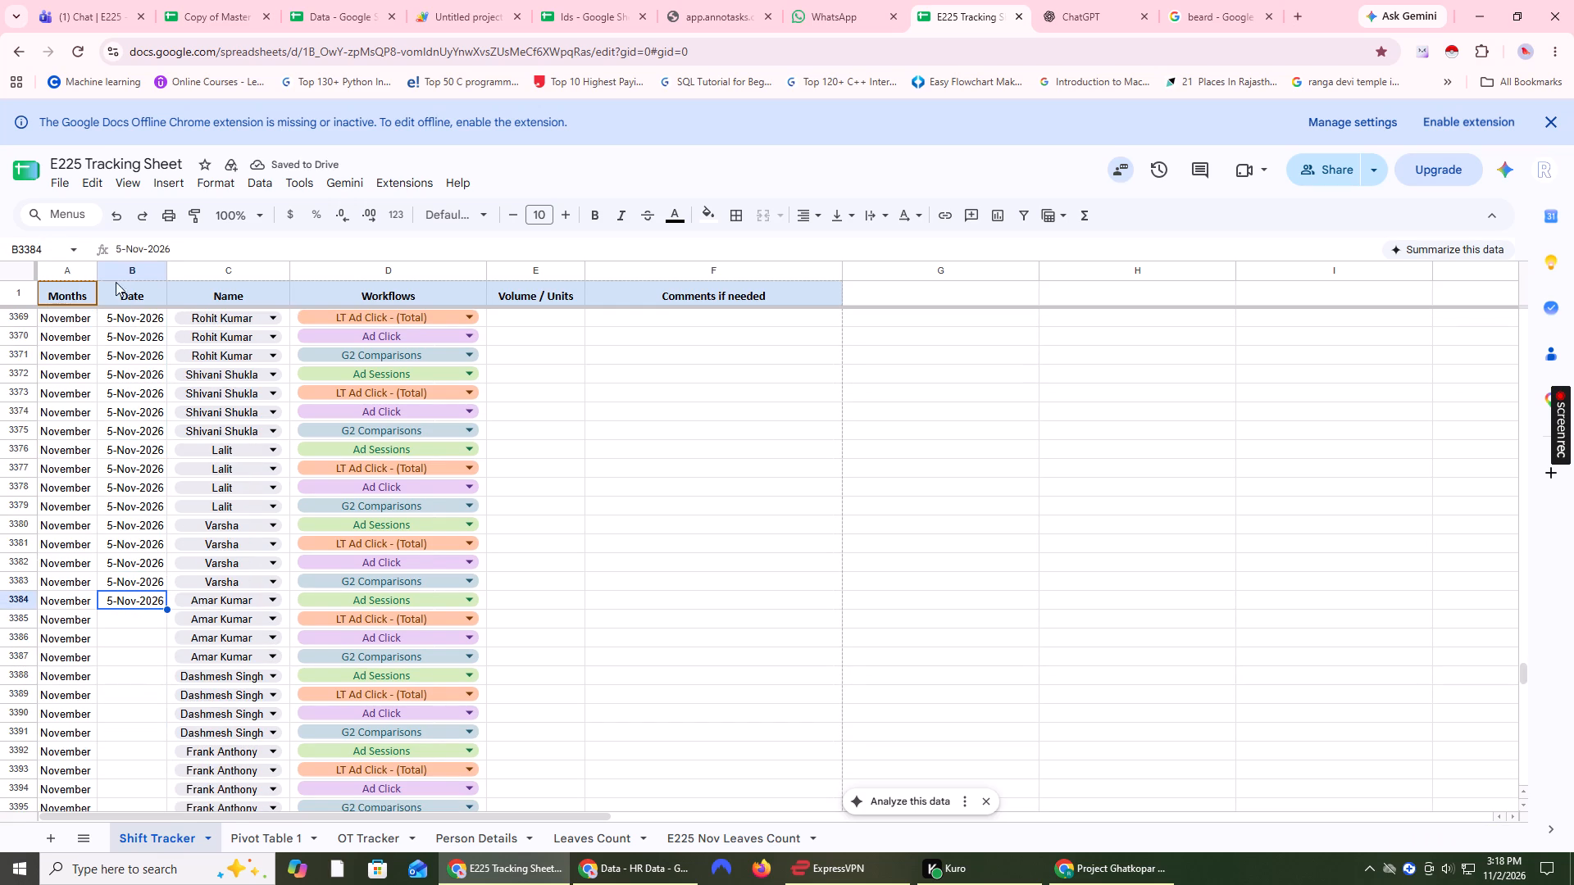
pyautogui.moveTo(121, 244); pyautogui.dragTo(111, 246)
pyautogui.press('6')
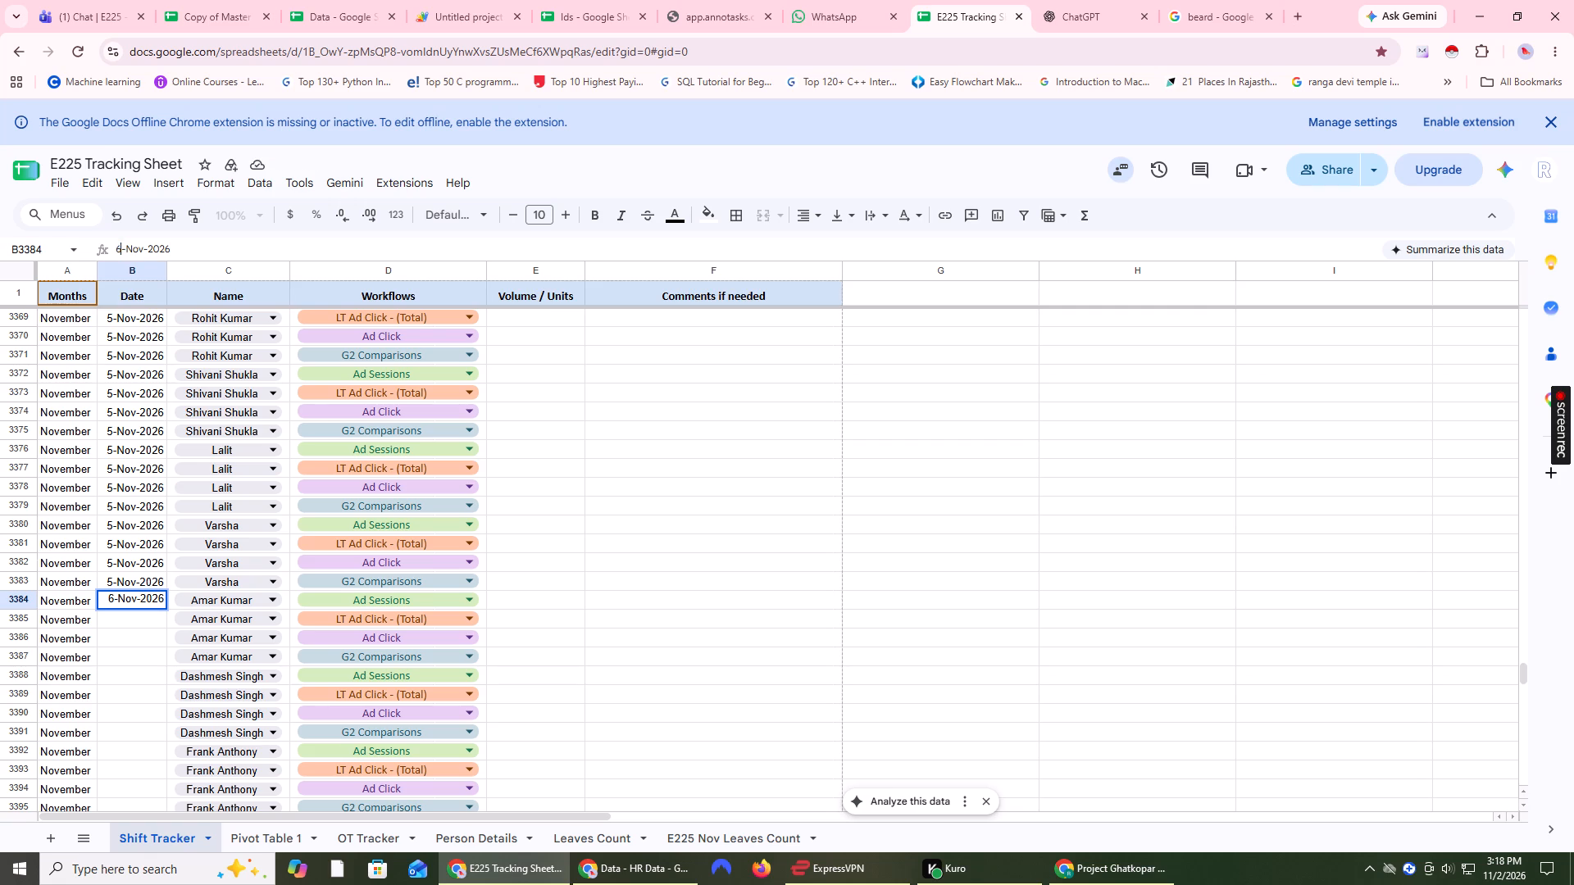
pyautogui.press('Return')
# Fill the 6-Nov-2026 date from B3384 down through B3447, the last Varsha row of the fifth name block.
pyautogui.click(125, 601)
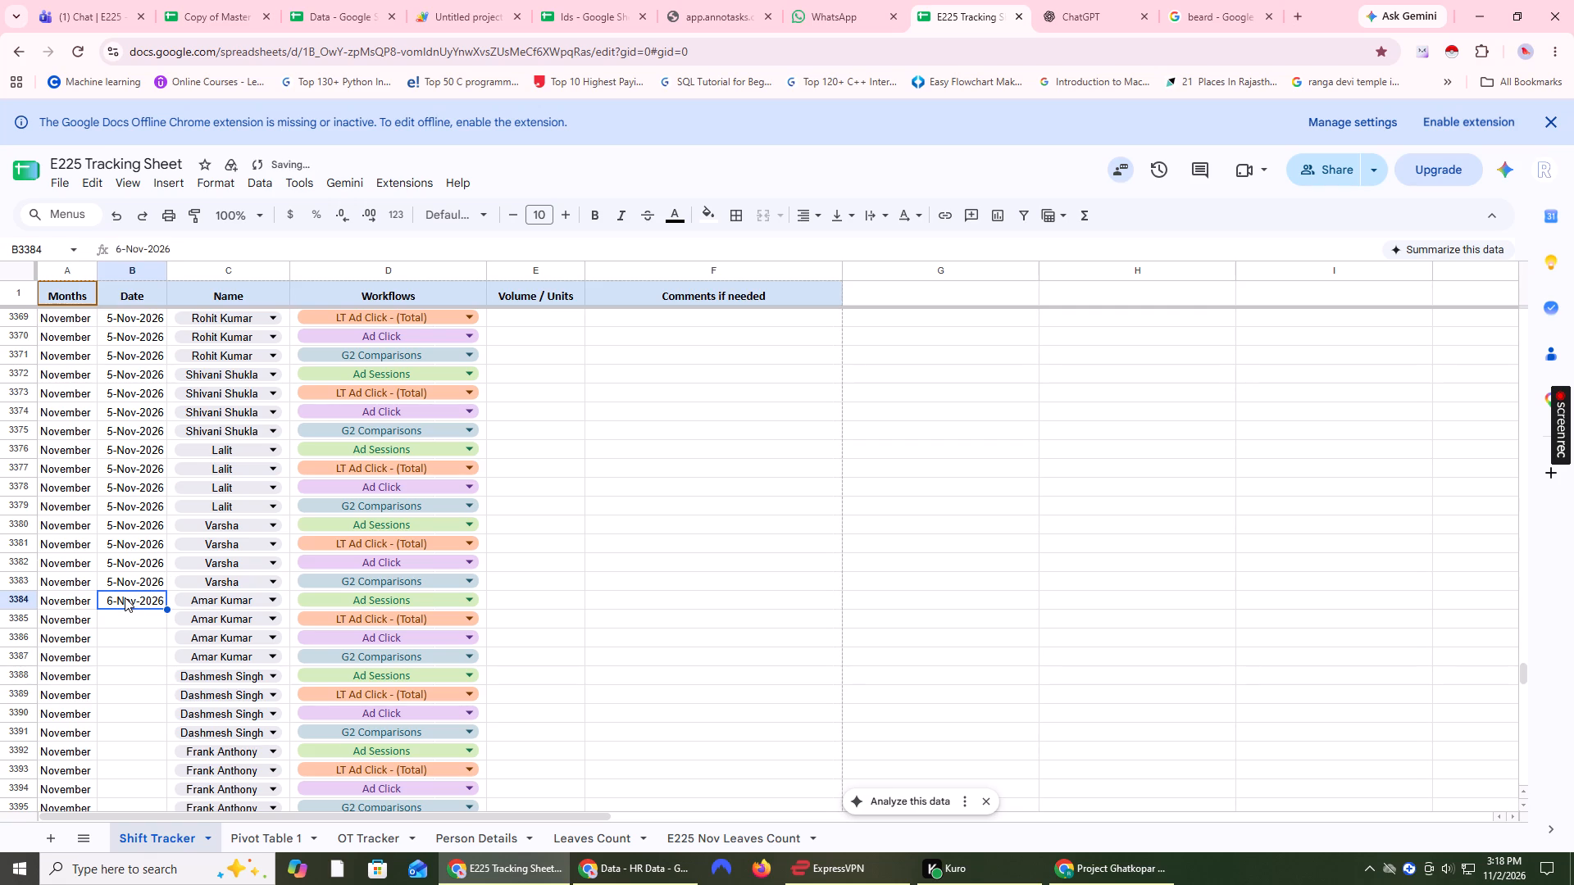
pyautogui.hotkey('shift', 'Down')
pyautogui.hotkey('shift', 'Down')
pyautogui.hotkey('shift', 'Down')
pyautogui.hotkey('shift', 'Down')
pyautogui.hotkey('shift', 'Down')
pyautogui.hotkey('shift', 'Down')
pyautogui.hotkey('shift', 'Down')
pyautogui.hotkey('shift', 'Down')
pyautogui.hotkey('shift', 'Down')
pyautogui.hotkey('shift', 'Down')
pyautogui.hotkey('shift', 'Down')
pyautogui.hotkey('shift', 'Down')
pyautogui.hotkey('shift', 'Down')
pyautogui.hotkey('shift', 'Down')
pyautogui.hotkey('shift', 'Down')
pyautogui.hotkey('shift', 'Down')
pyautogui.hotkey('shift', 'Down')
pyautogui.hotkey('shift', 'Down')
pyautogui.hotkey('shift', 'Down')
pyautogui.hotkey('shift', 'Down')
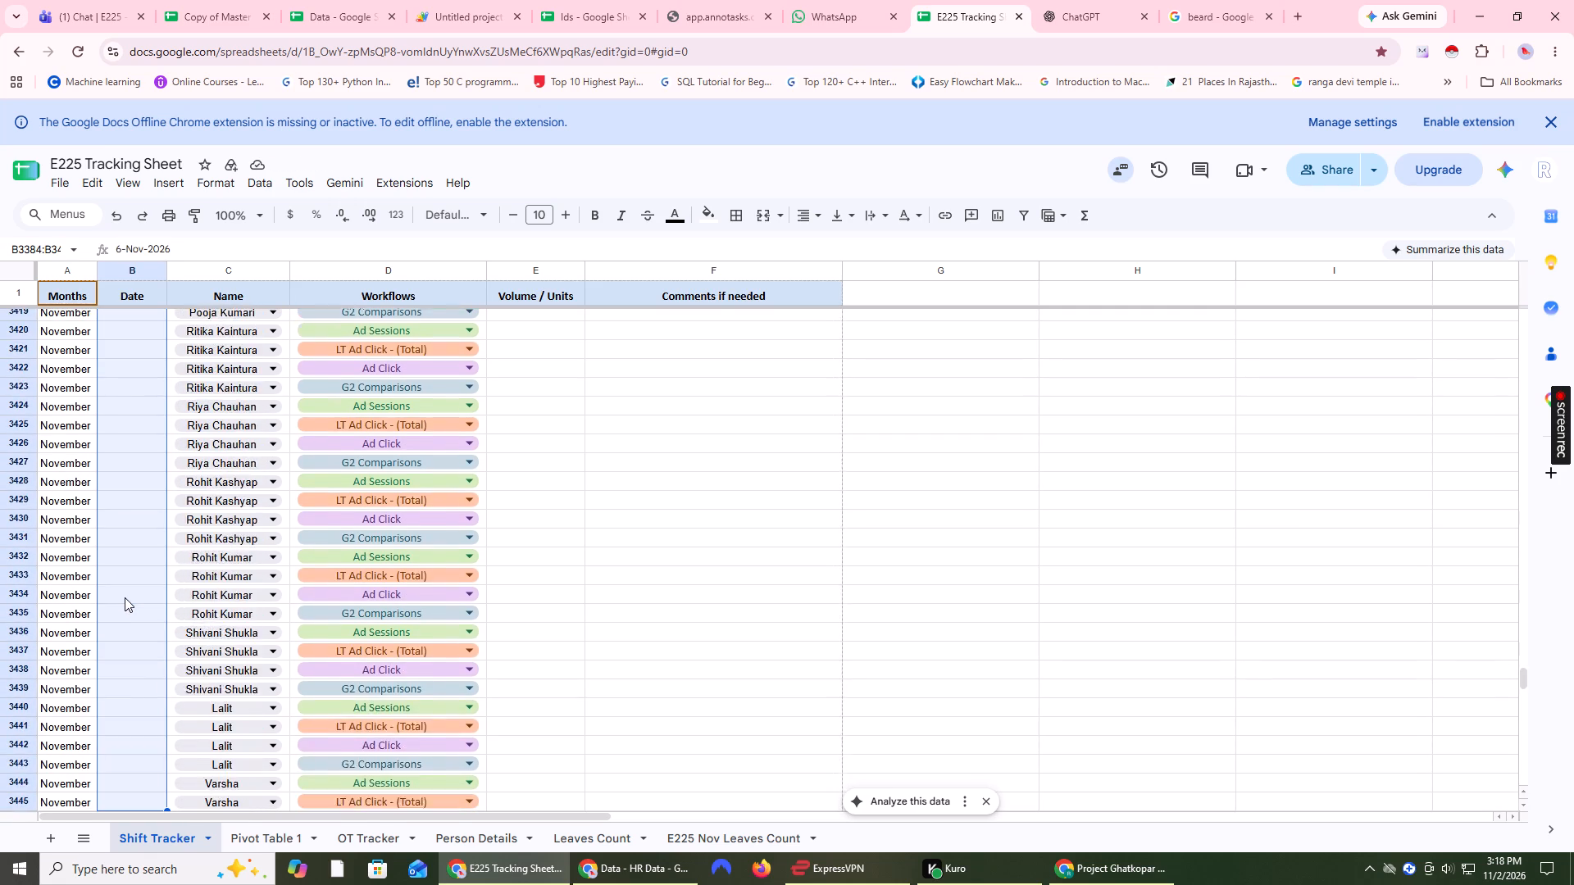
pyautogui.hotkey('shift', 'Up')
pyautogui.hotkey('shift', 'Up')
pyautogui.hotkey('shift', 'Up')
pyautogui.hotkey('shift', 'Up')
pyautogui.hotkey('shift', 'Up')
pyautogui.hotkey('shift', 'Up')
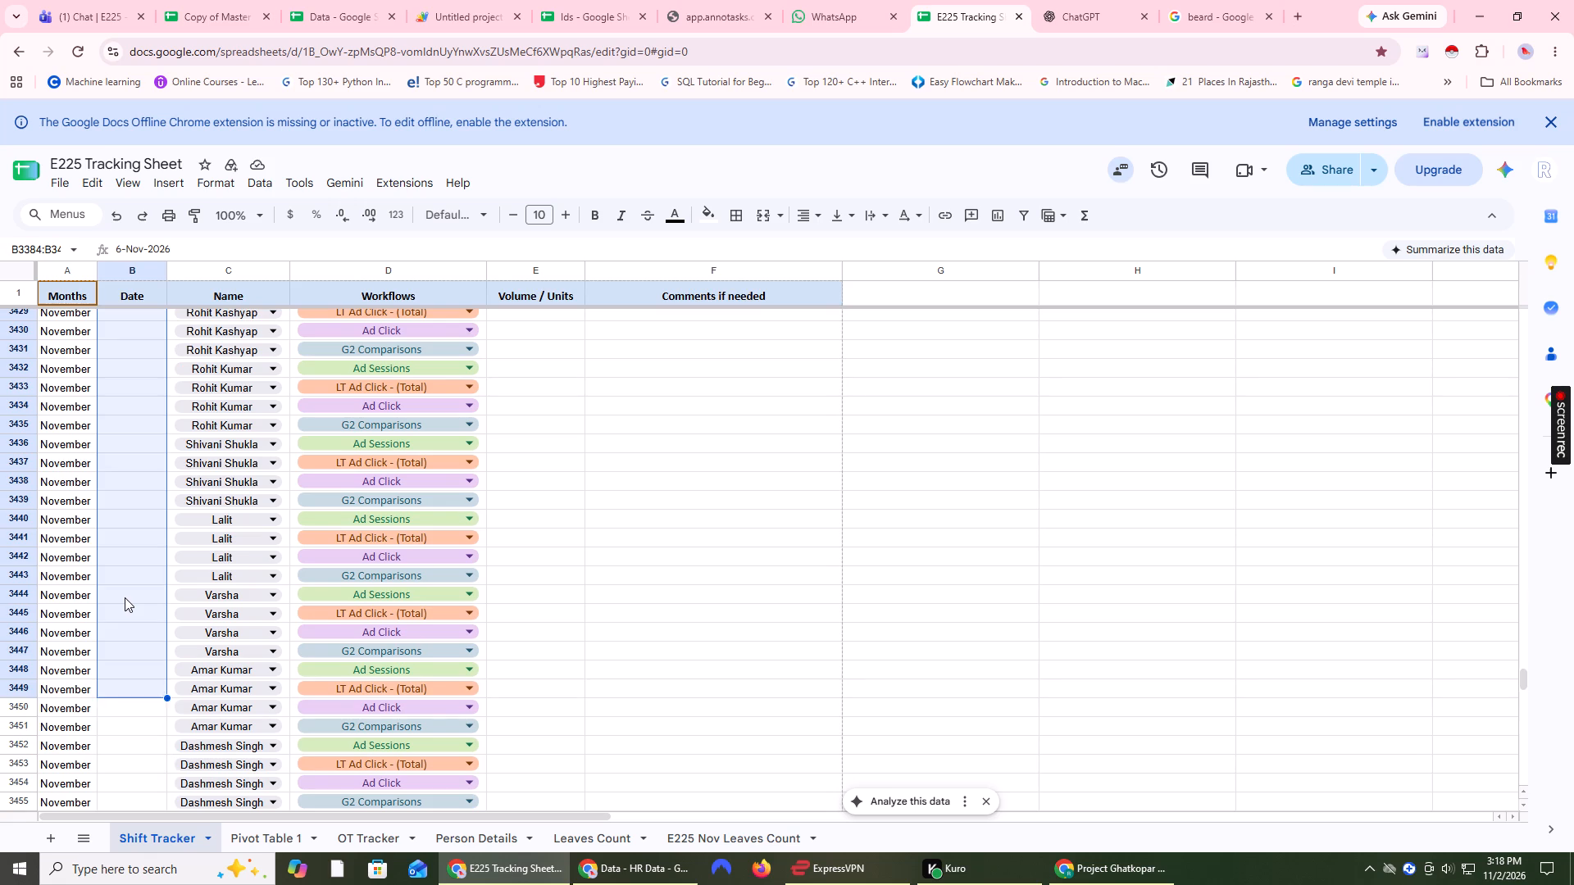
pyautogui.hotkey('shift', 'Up')
pyautogui.hotkey('shift', 'Up')
pyautogui.hotkey('shift', 'Up')
pyautogui.hotkey('shift', 'Down')
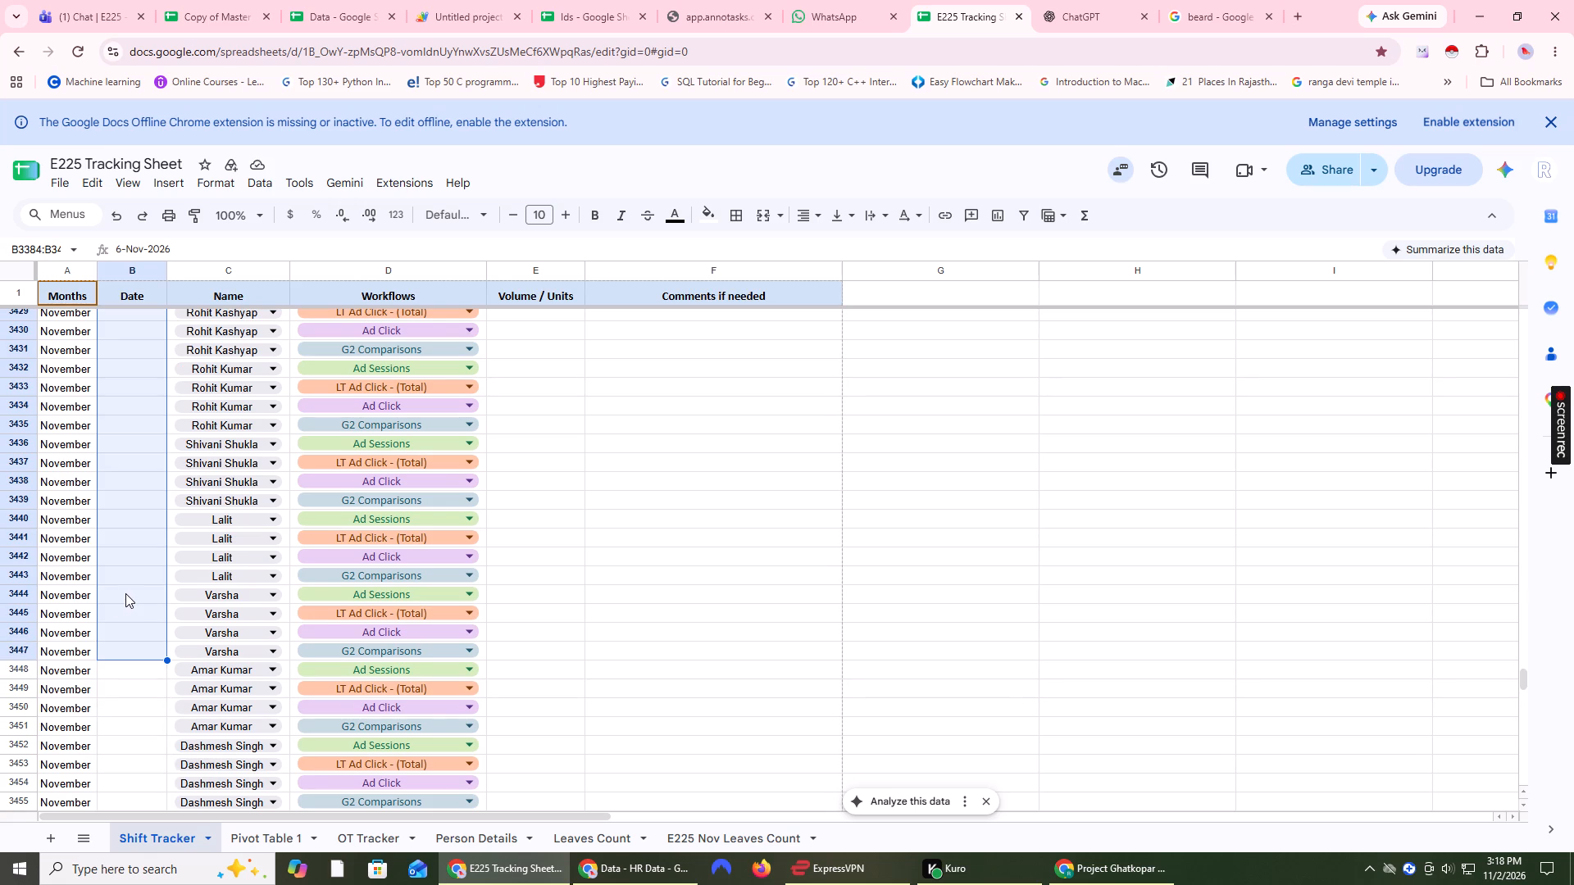
pyautogui.hotkey('ctrl', 'd')
# Copy the date from B3447 down into B3448, the first row of the sixth name block, and change it to 7-Nov-2026.
pyautogui.click(131, 647)
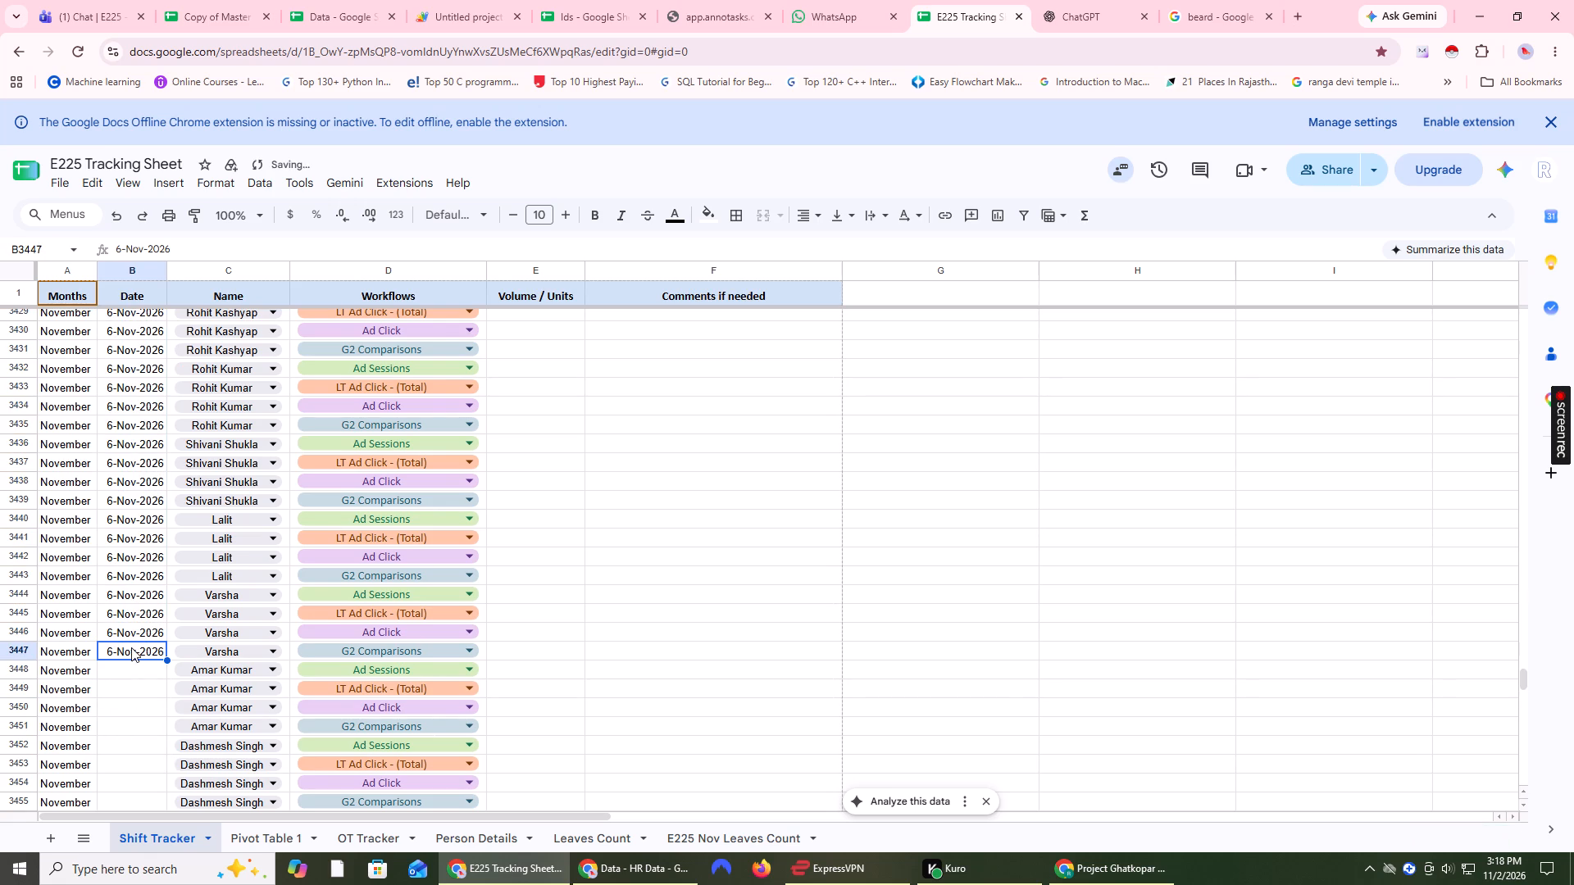
pyautogui.hotkey('shift', 'Down')
pyautogui.hotkey('ctrl', 'd')
pyautogui.click(129, 667)
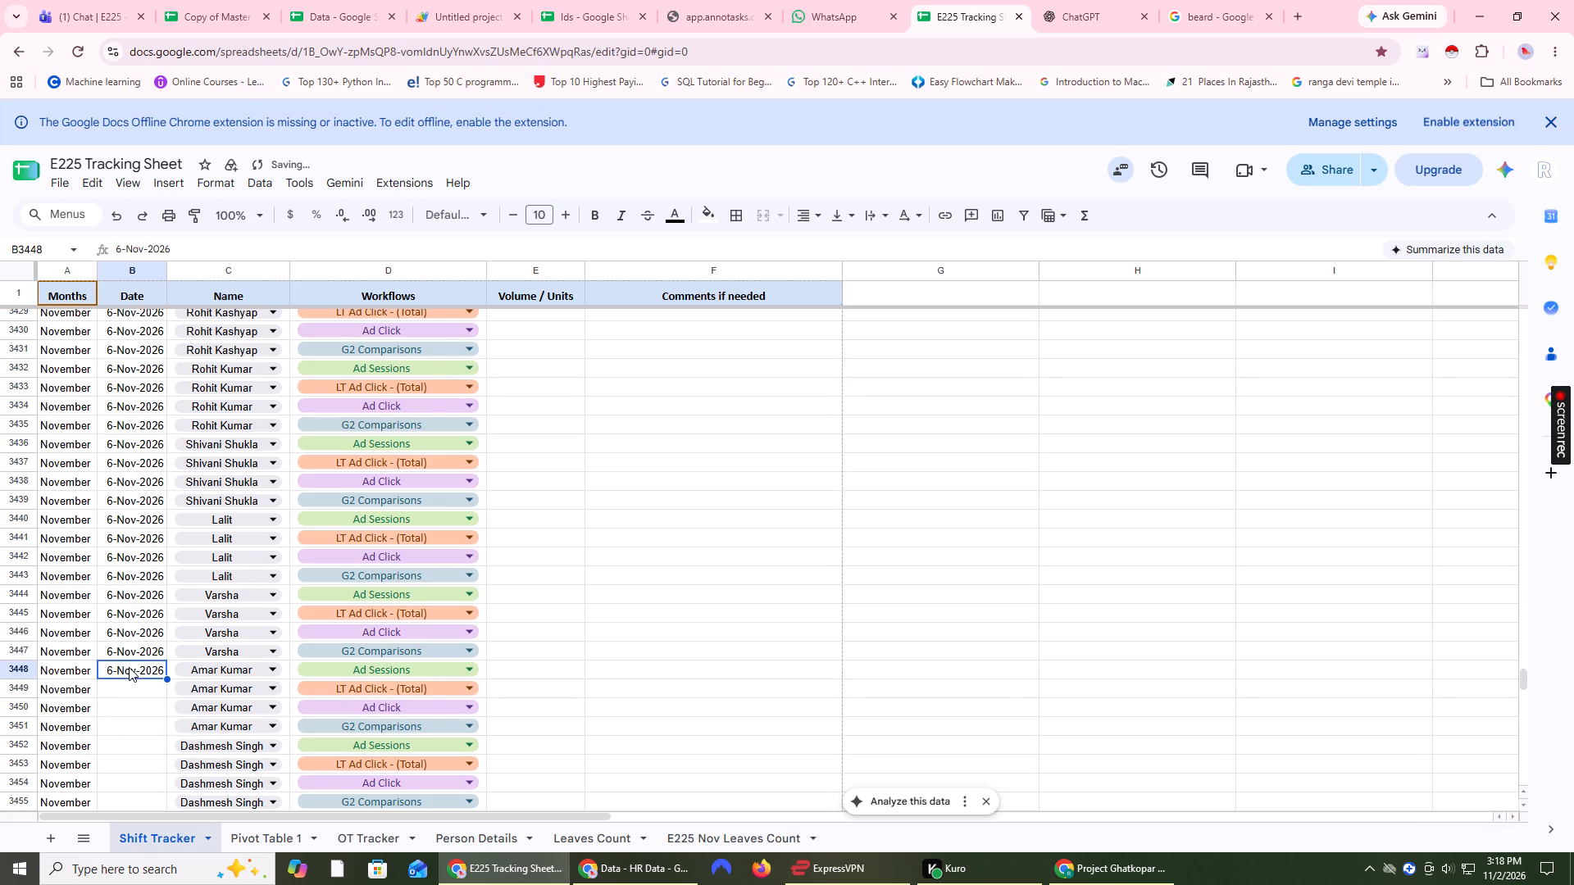
pyautogui.moveTo(121, 245); pyautogui.dragTo(105, 248)
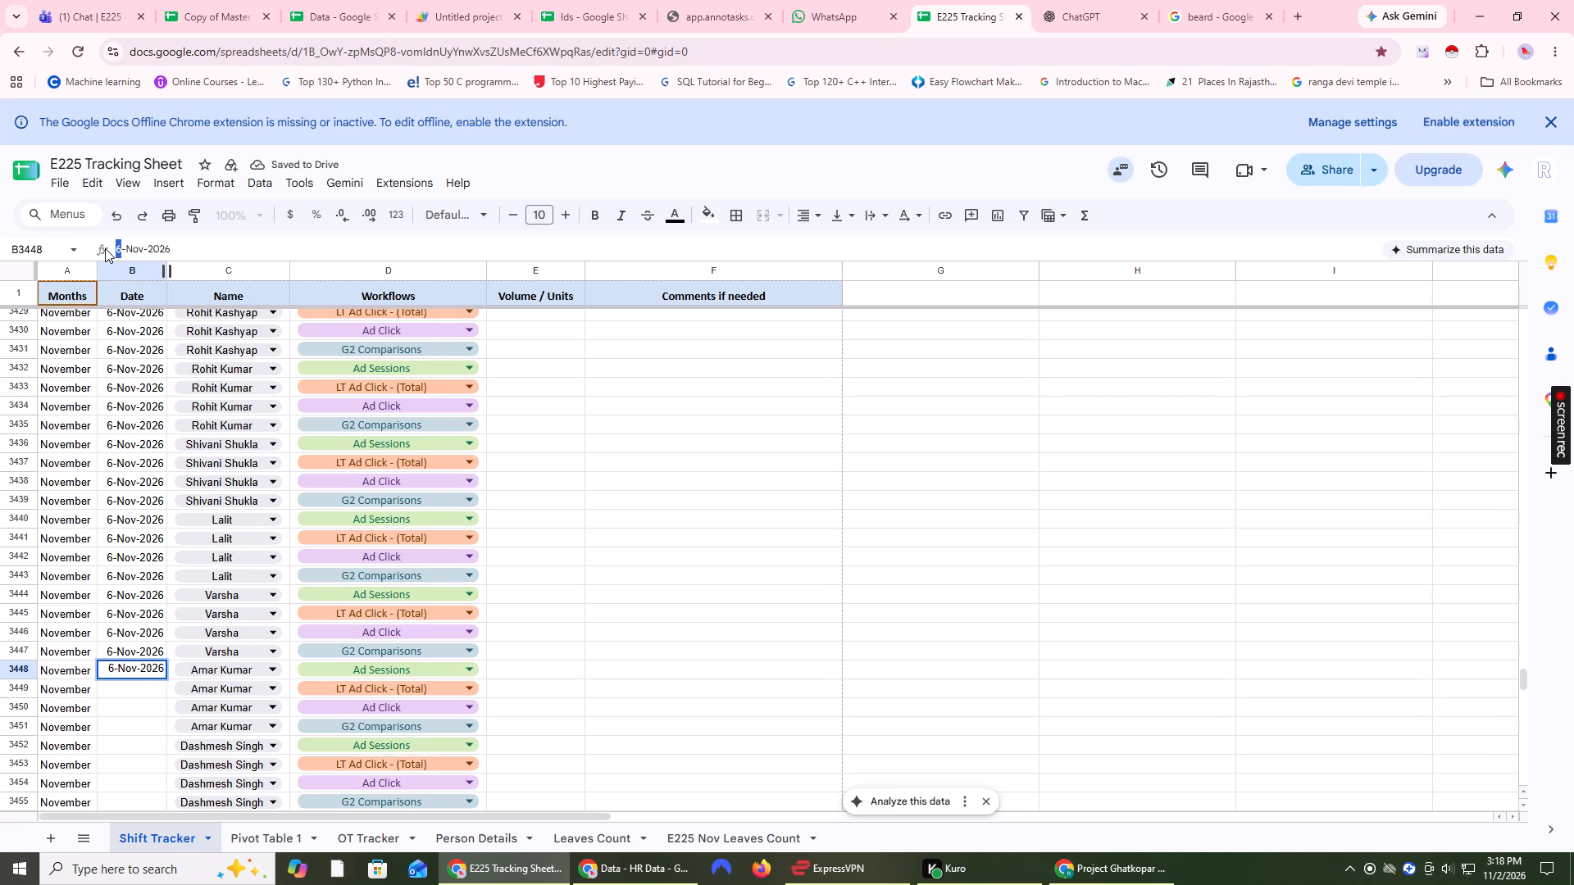
pyautogui.press('7')
pyautogui.press('Return')
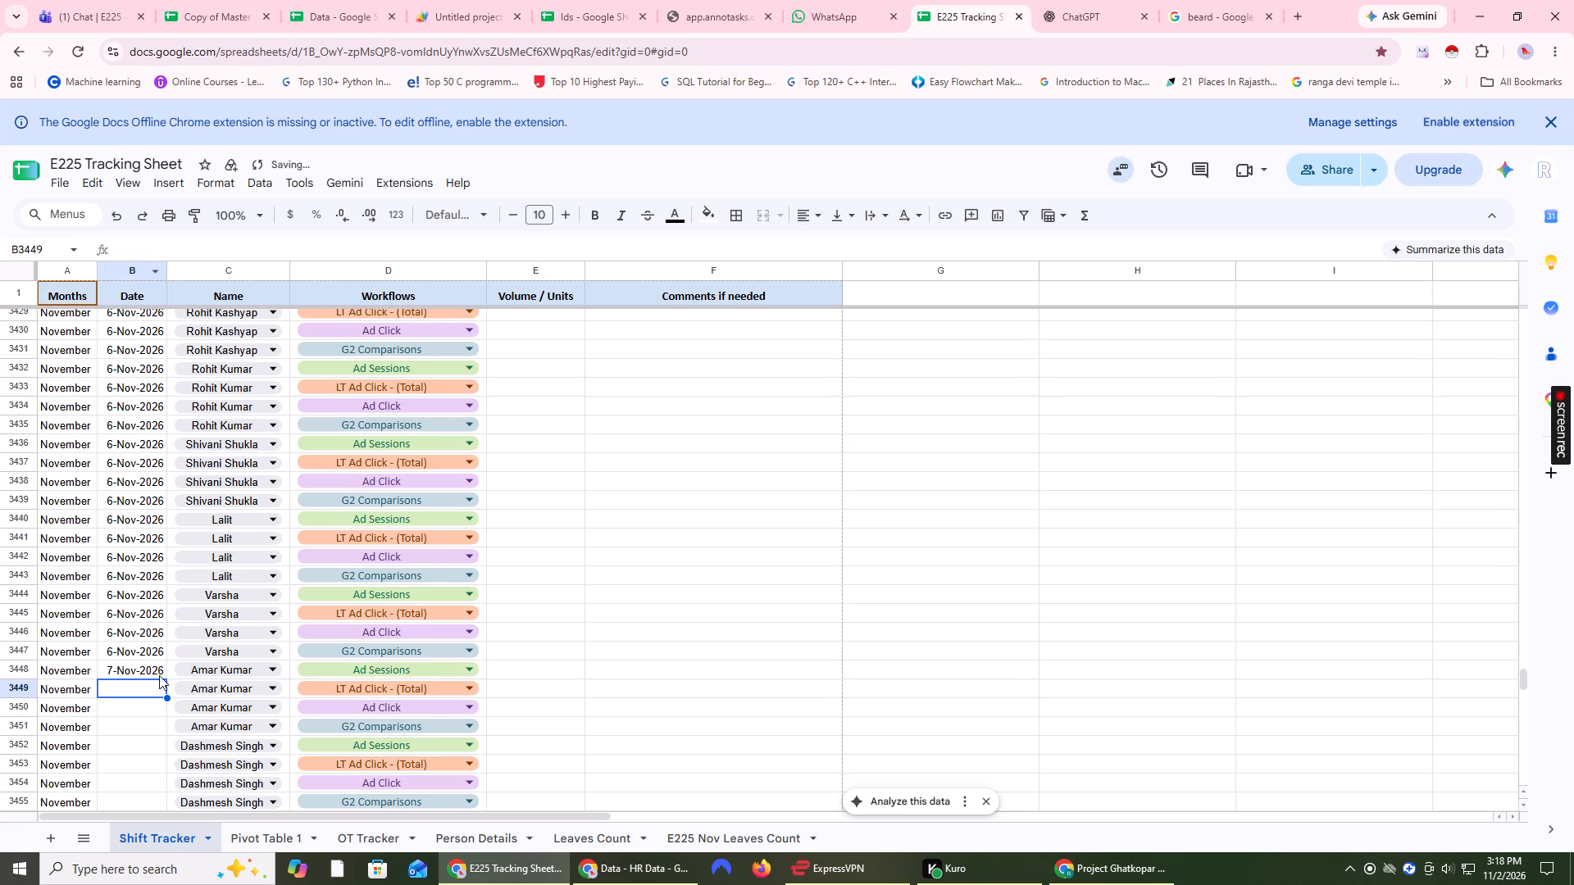
# Fill the 7-Nov-2026 date from B3448 down through B3511, the last Varsha row of the sixth name block.
pyautogui.click(144, 666)
pyautogui.hotkey('shift', 'Down')
pyautogui.hotkey('shift', 'Down')
pyautogui.hotkey('shift', 'Down')
pyautogui.hotkey('shift', 'Down')
pyautogui.hotkey('shift', 'Down')
pyautogui.hotkey('shift', 'Down')
pyautogui.hotkey('shift', 'Down')
pyautogui.hotkey('shift', 'Down')
pyautogui.hotkey('shift', 'Down')
pyautogui.hotkey('shift', 'Down')
pyautogui.hotkey('shift', 'Down')
pyautogui.hotkey('shift', 'Down')
pyautogui.hotkey('shift', 'Down')
pyautogui.hotkey('shift', 'Down')
pyautogui.hotkey('shift', 'Down')
pyautogui.hotkey('shift', 'Down')
pyautogui.hotkey('shift', 'Down')
pyautogui.hotkey('shift', 'Down')
pyautogui.hotkey('shift', 'Down')
pyautogui.hotkey('shift', 'Down')
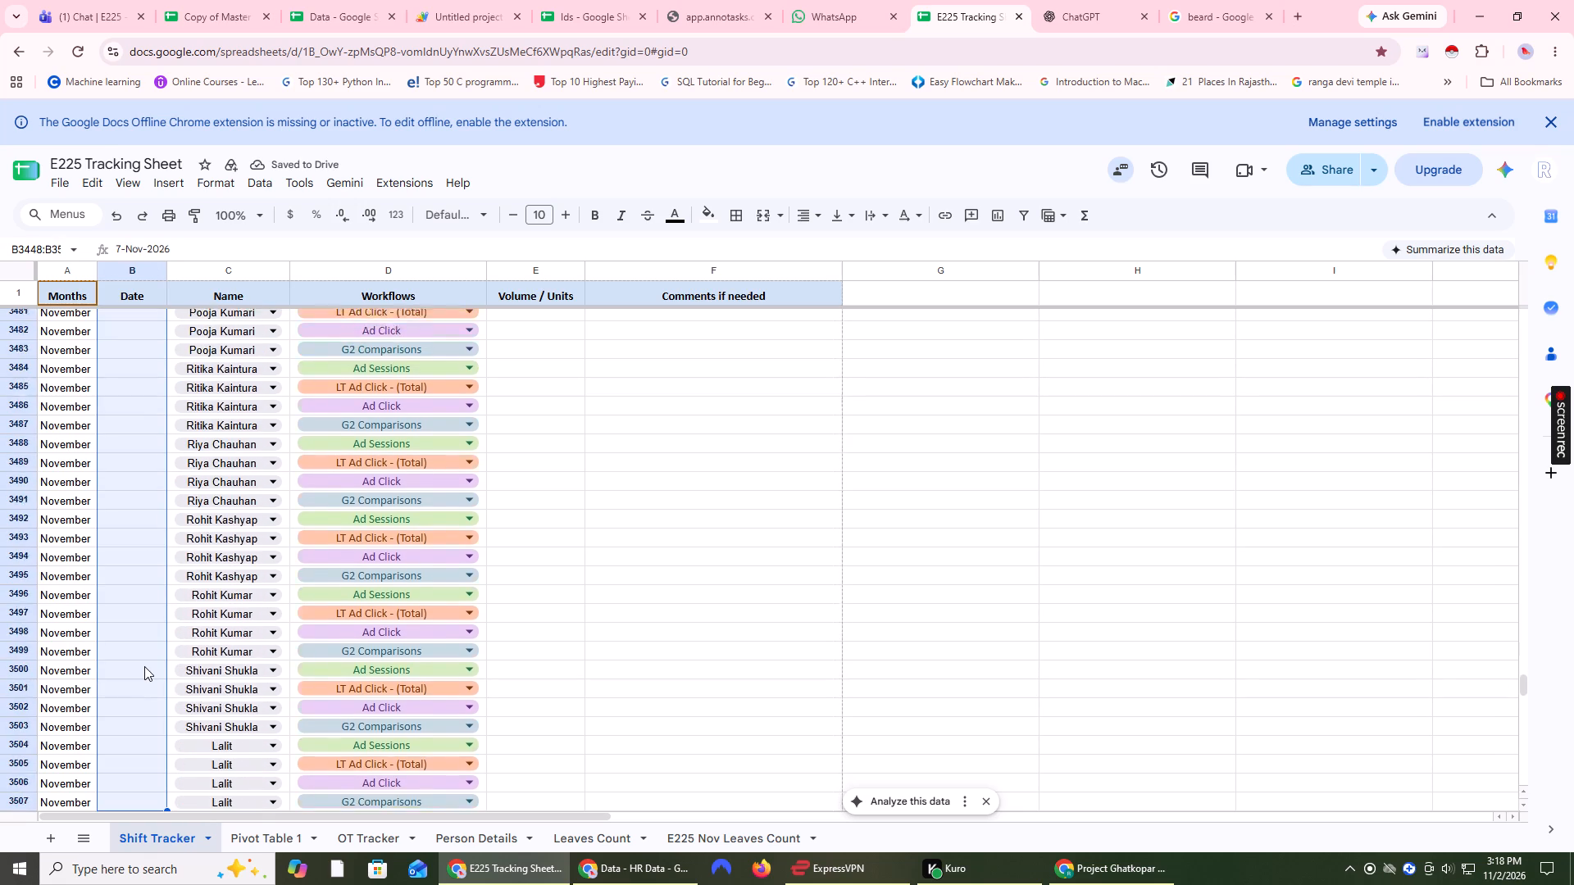
pyautogui.hotkey('shift', 'Up')
pyautogui.hotkey('shift', 'Up')
pyautogui.hotkey('shift', 'Up')
pyautogui.hotkey('shift', 'Up')
pyautogui.hotkey('shift', 'Up')
pyautogui.hotkey('shift', 'Up')
pyautogui.hotkey('shift', 'Up')
pyautogui.hotkey('shift', 'Up')
pyautogui.hotkey('shift', 'Up')
pyautogui.hotkey('shift', 'Up')
pyautogui.hotkey('shift', 'Up')
pyautogui.hotkey('shift', 'Up')
pyautogui.hotkey('shift', 'Up')
pyautogui.hotkey('shift', 'Up')
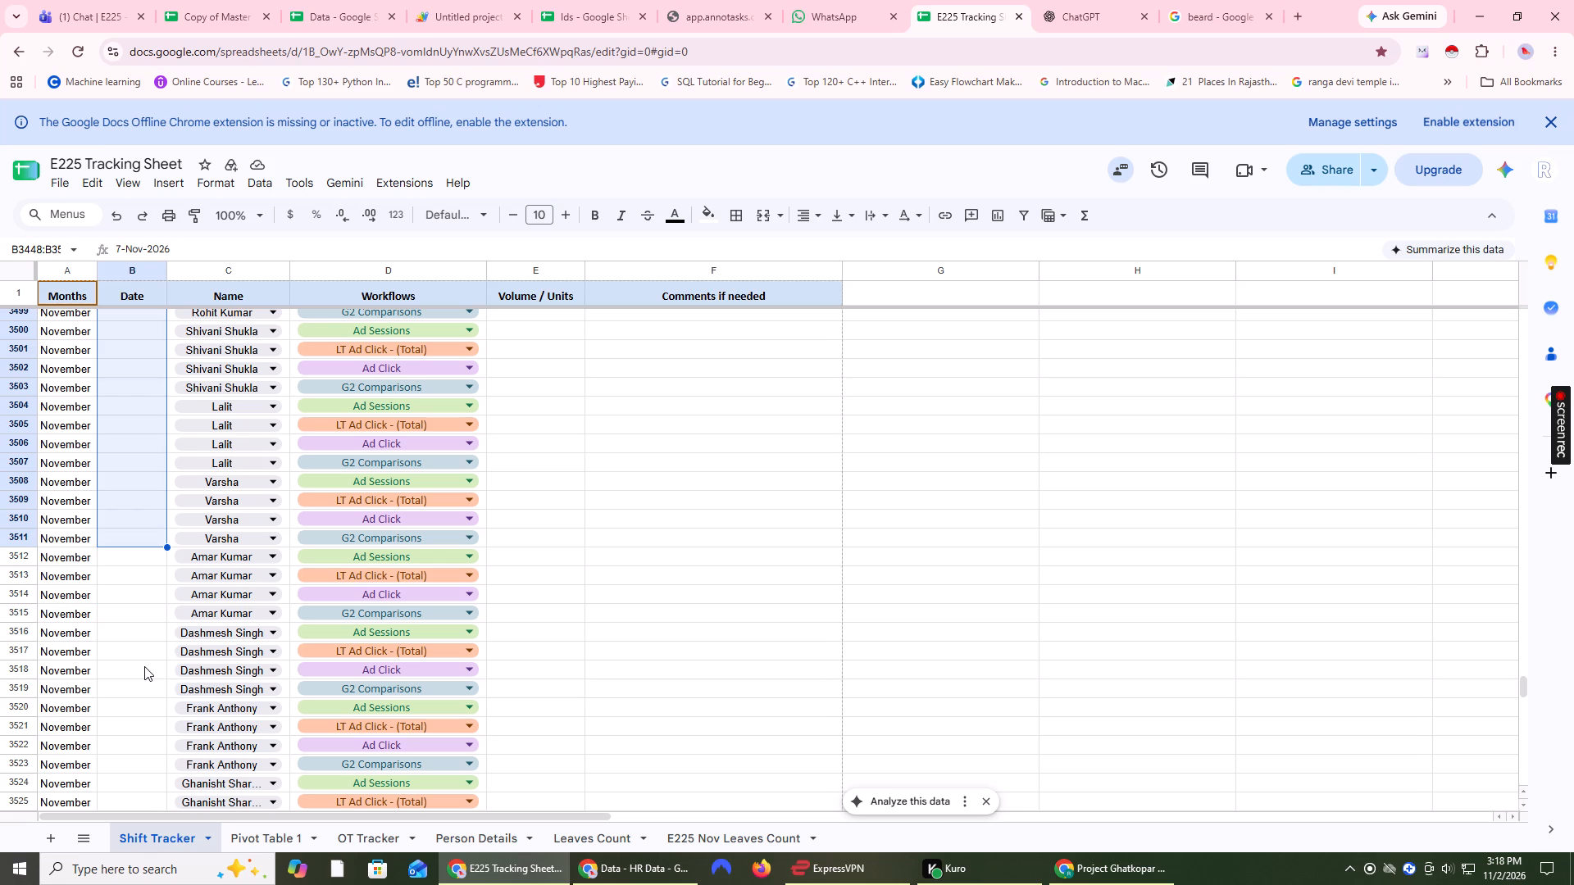
pyautogui.hotkey('ctrl', 'd')
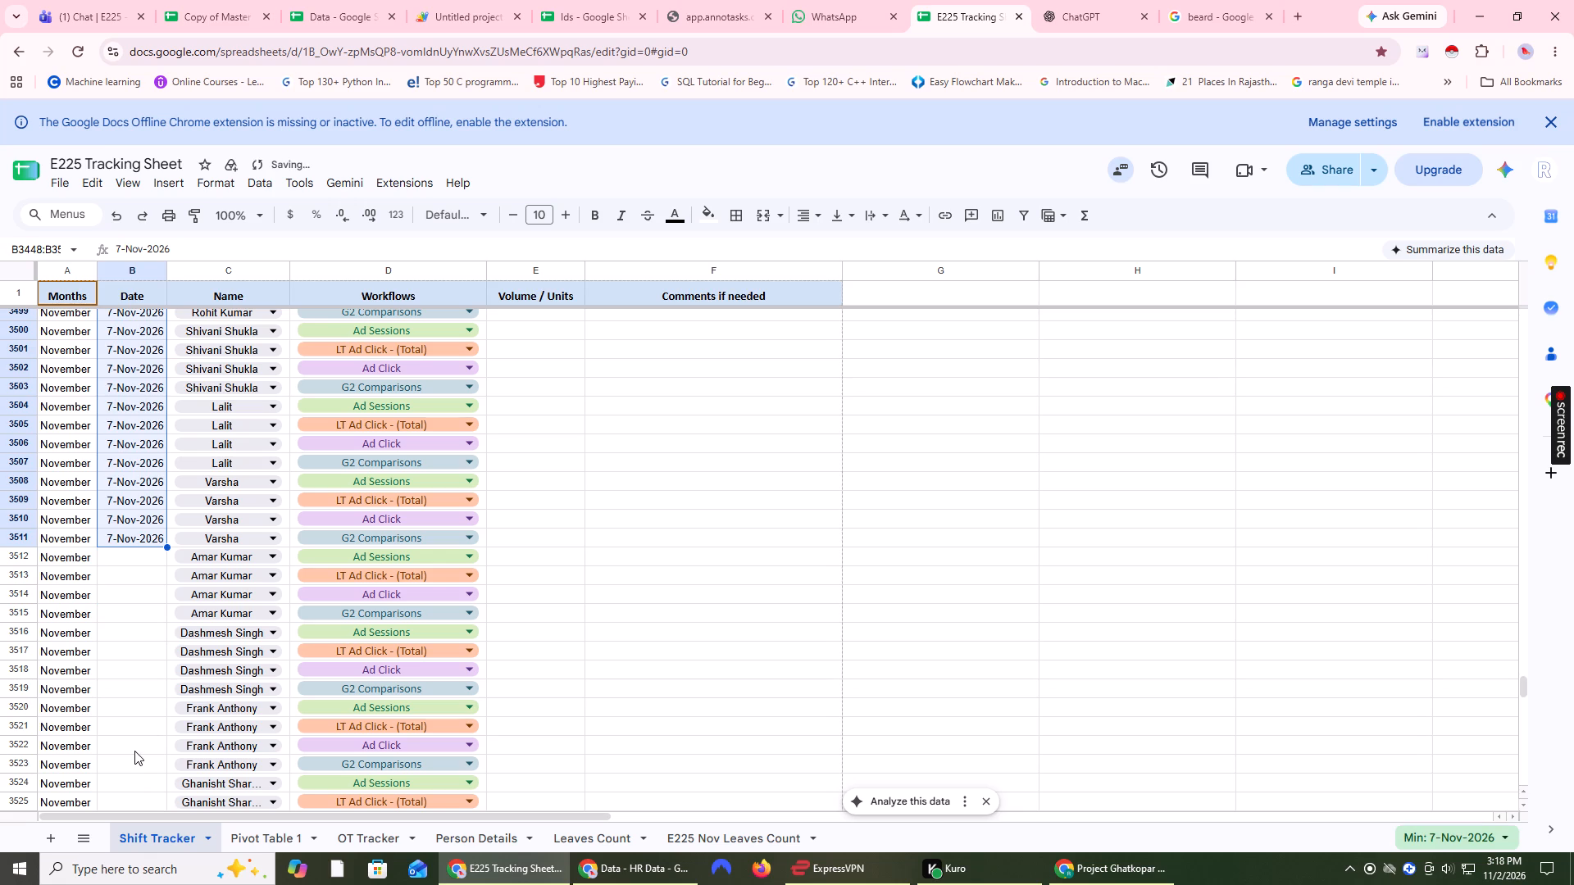
pyautogui.click(134, 750)
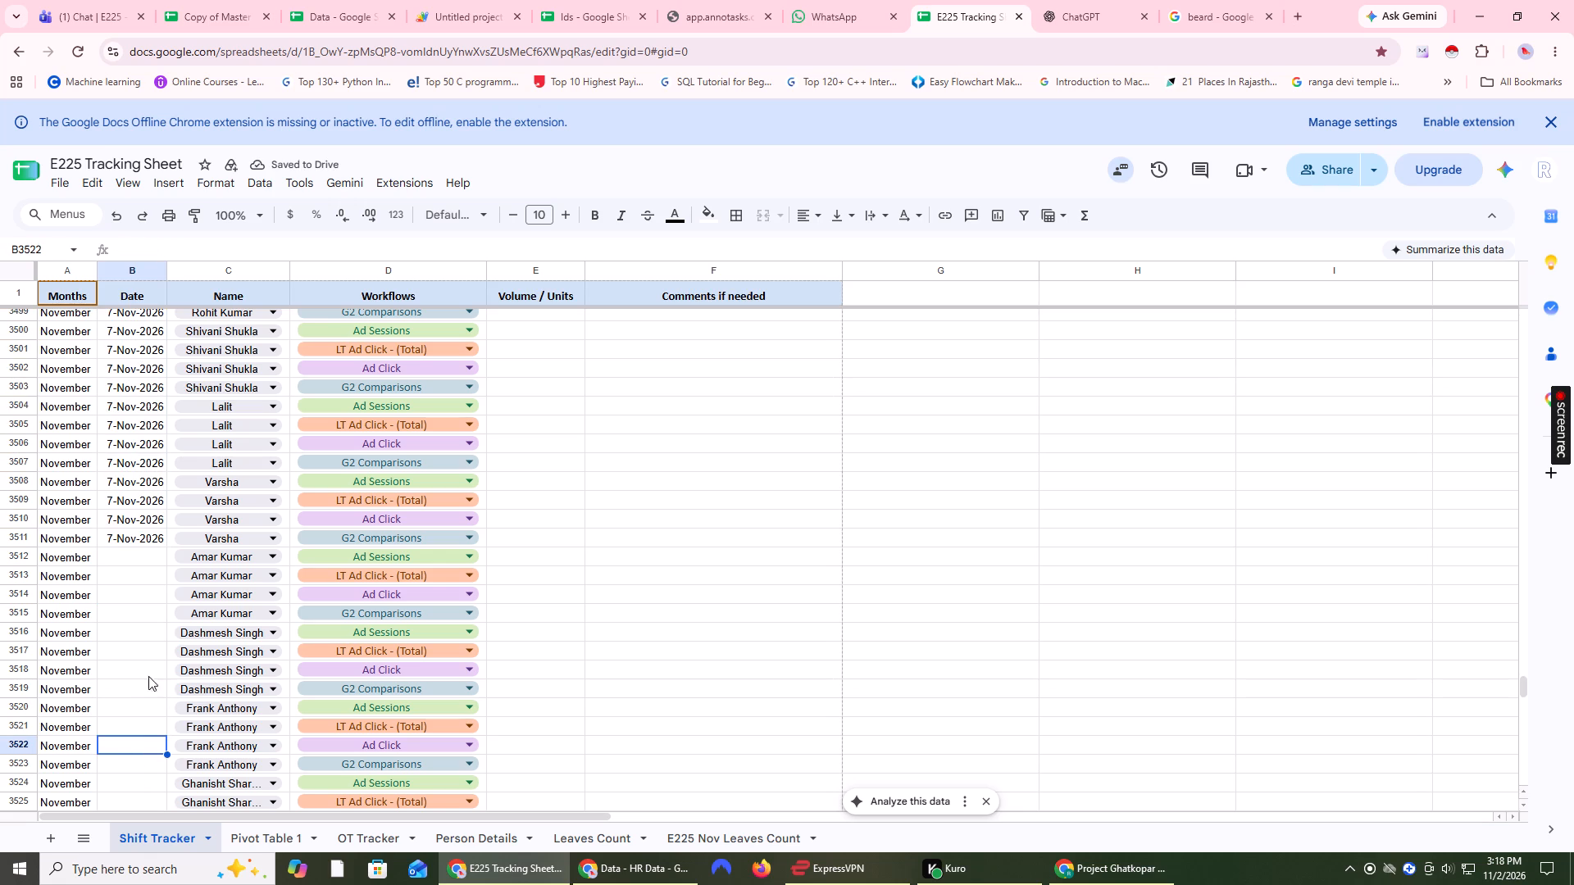
# Review the November dates filled in the Date column of the Shift Tracker sheet, going back up through the name blocks.
pyautogui.click(100, 647)
pyautogui.click(627, 701)
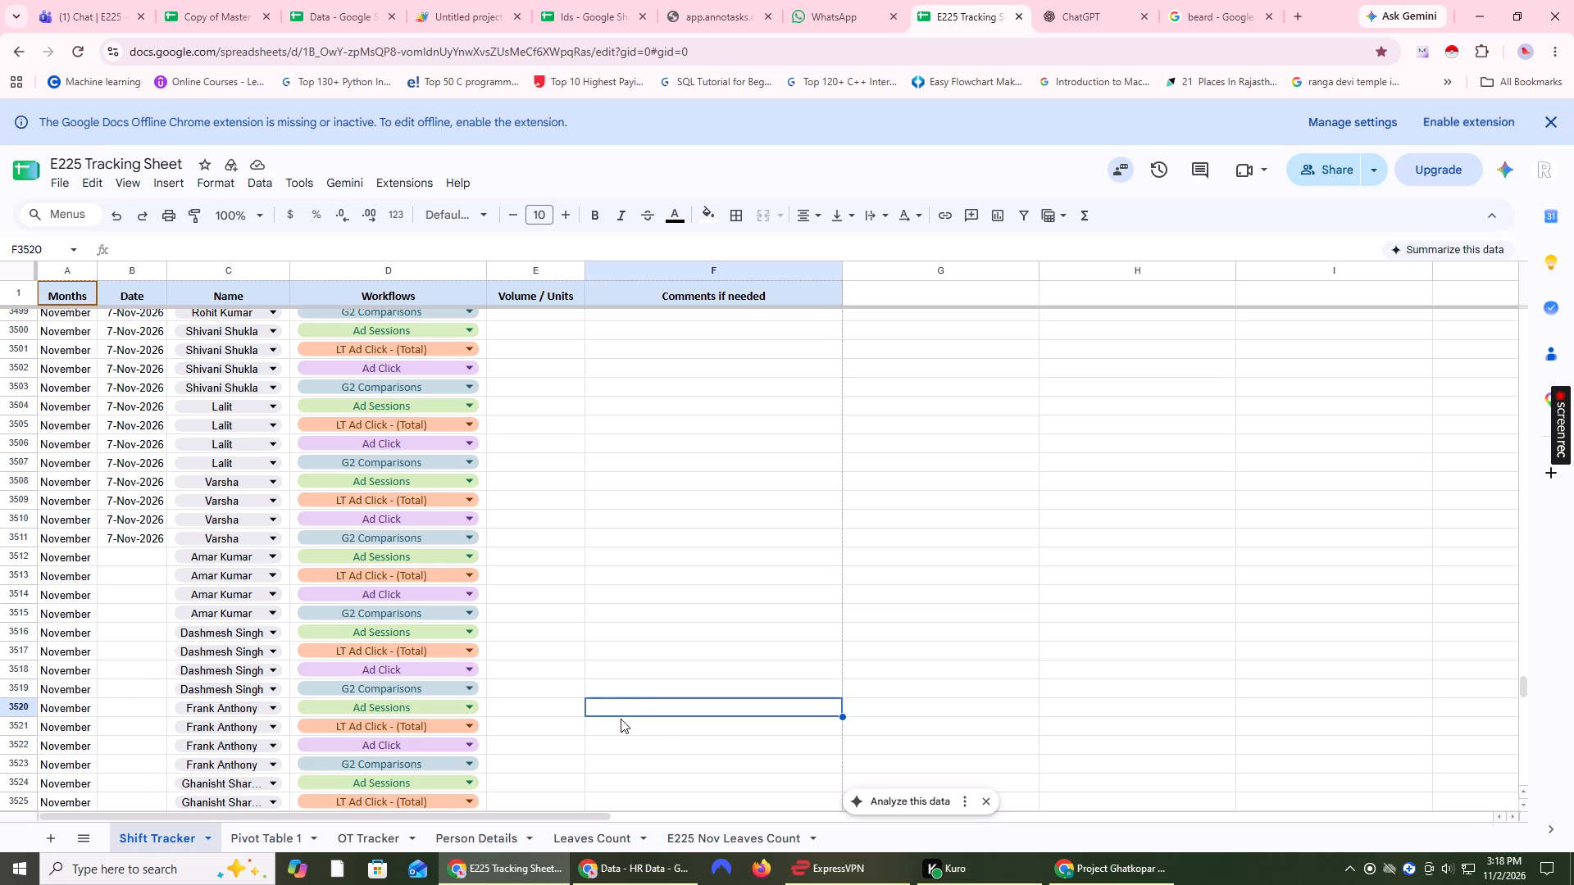
pyautogui.scroll(4, 621, 720)
pyautogui.scroll(-4, 621, 713)
pyautogui.click(735, 592)
pyautogui.scroll(9, 660, 682)
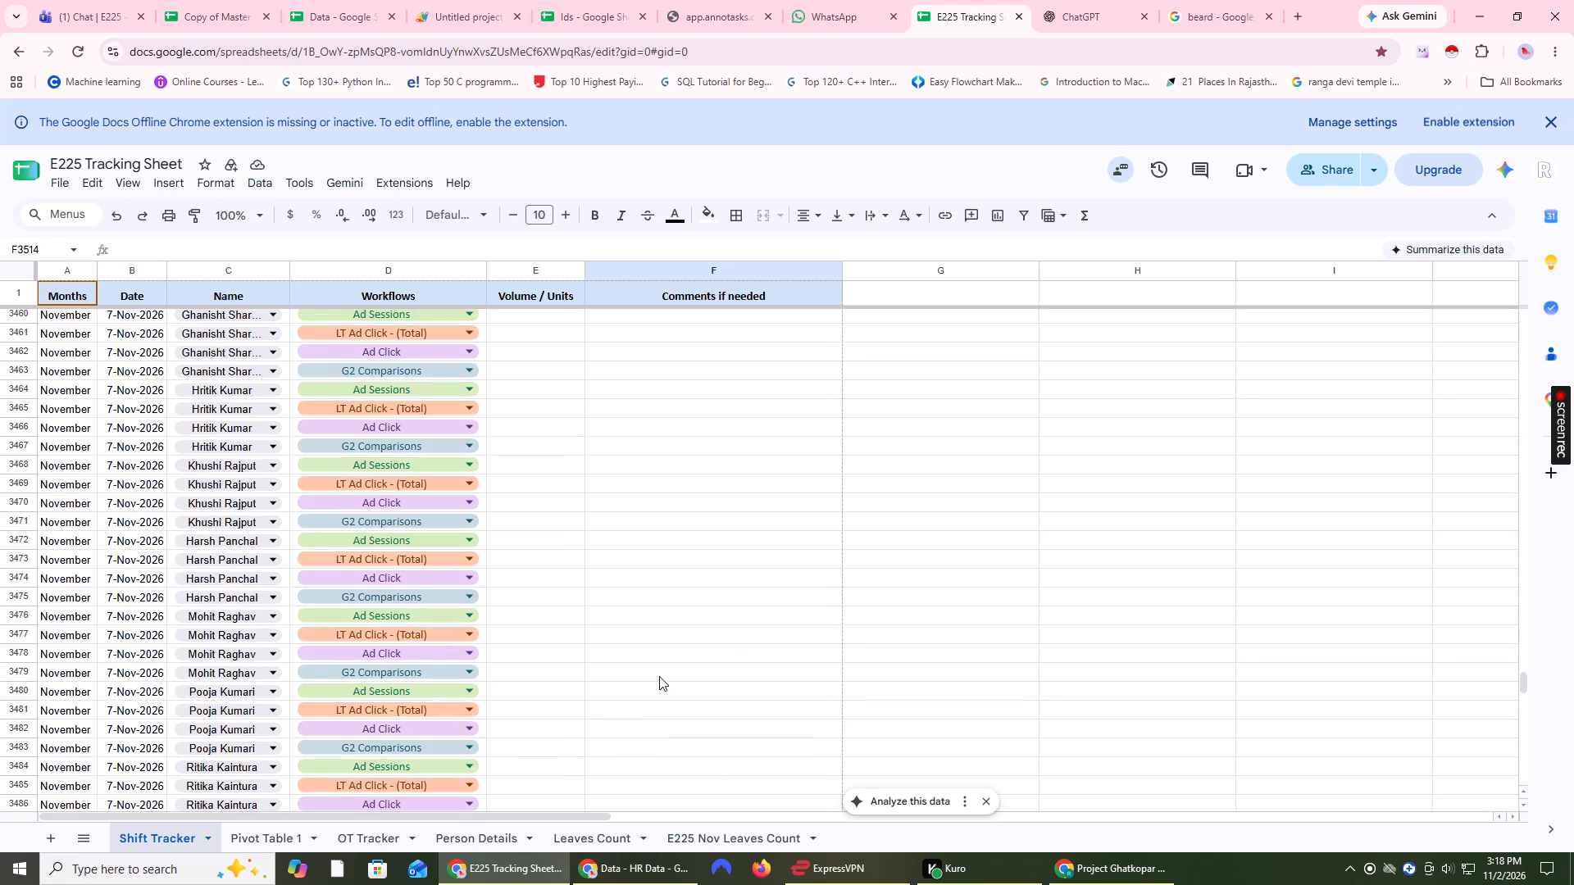
pyautogui.scroll(20, 660, 675)
pyautogui.scroll(1, 660, 675)
pyautogui.click(753, 654)
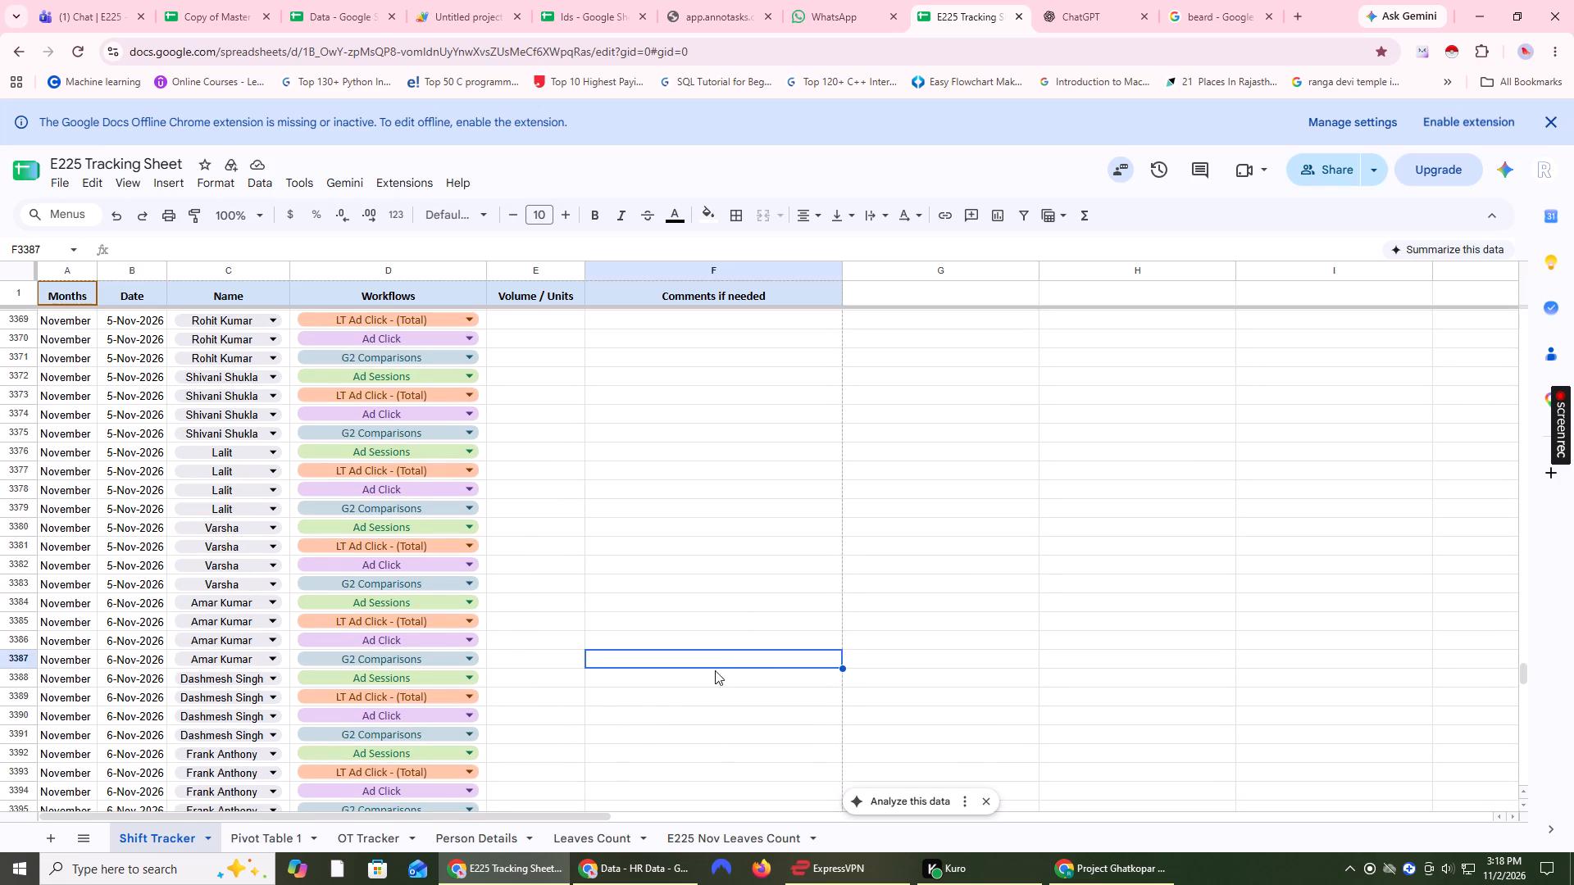
pyautogui.scroll(4, 677, 675)
pyautogui.click(606, 835)
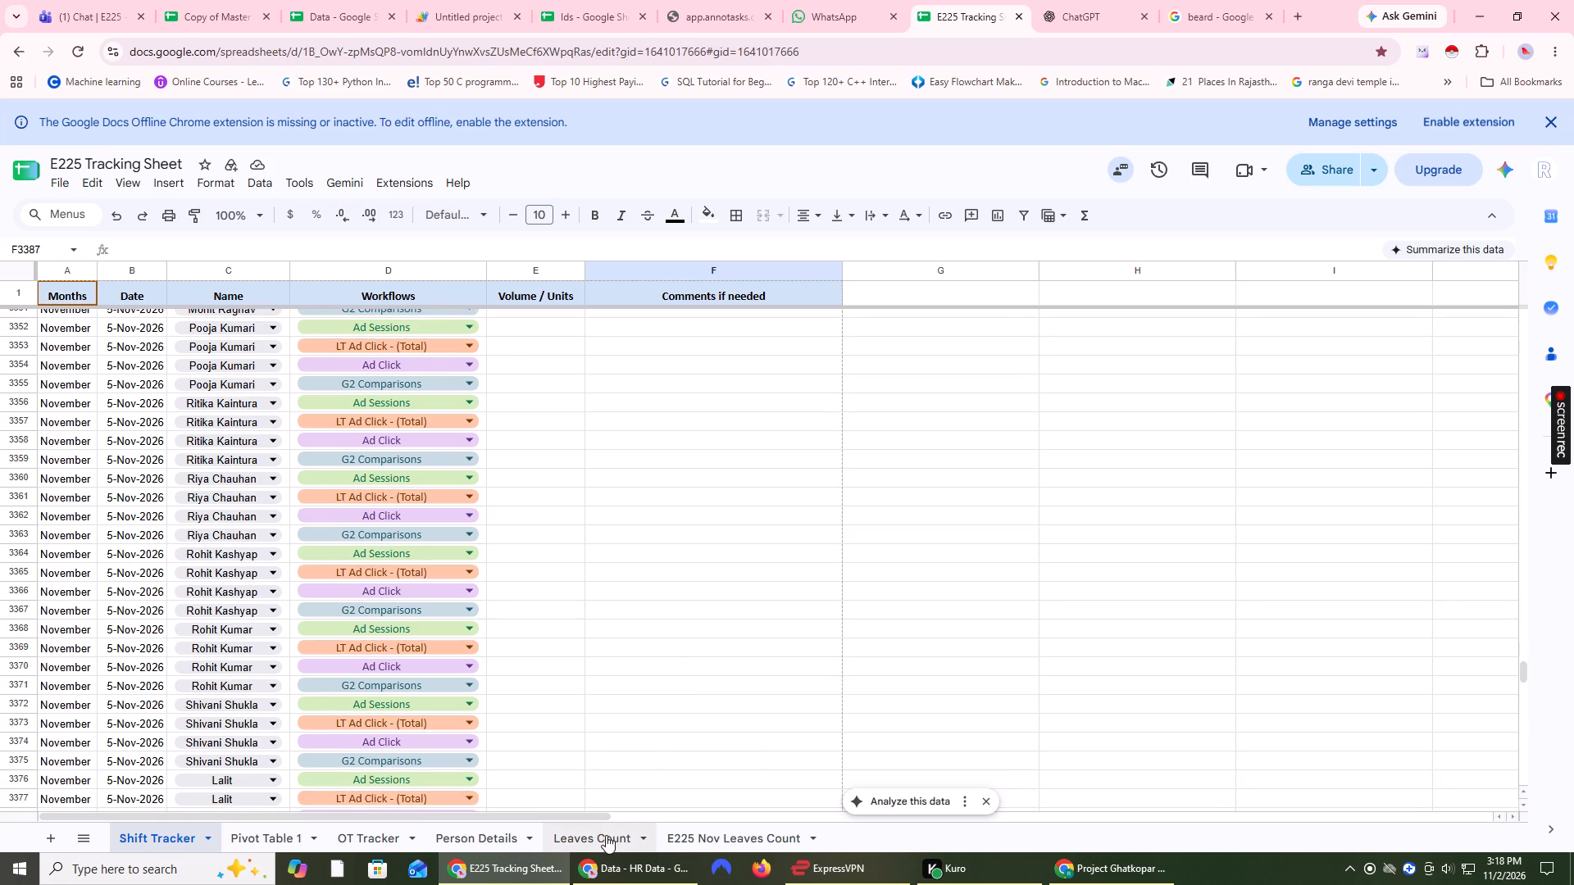
pyautogui.scroll(4, 647, 686)
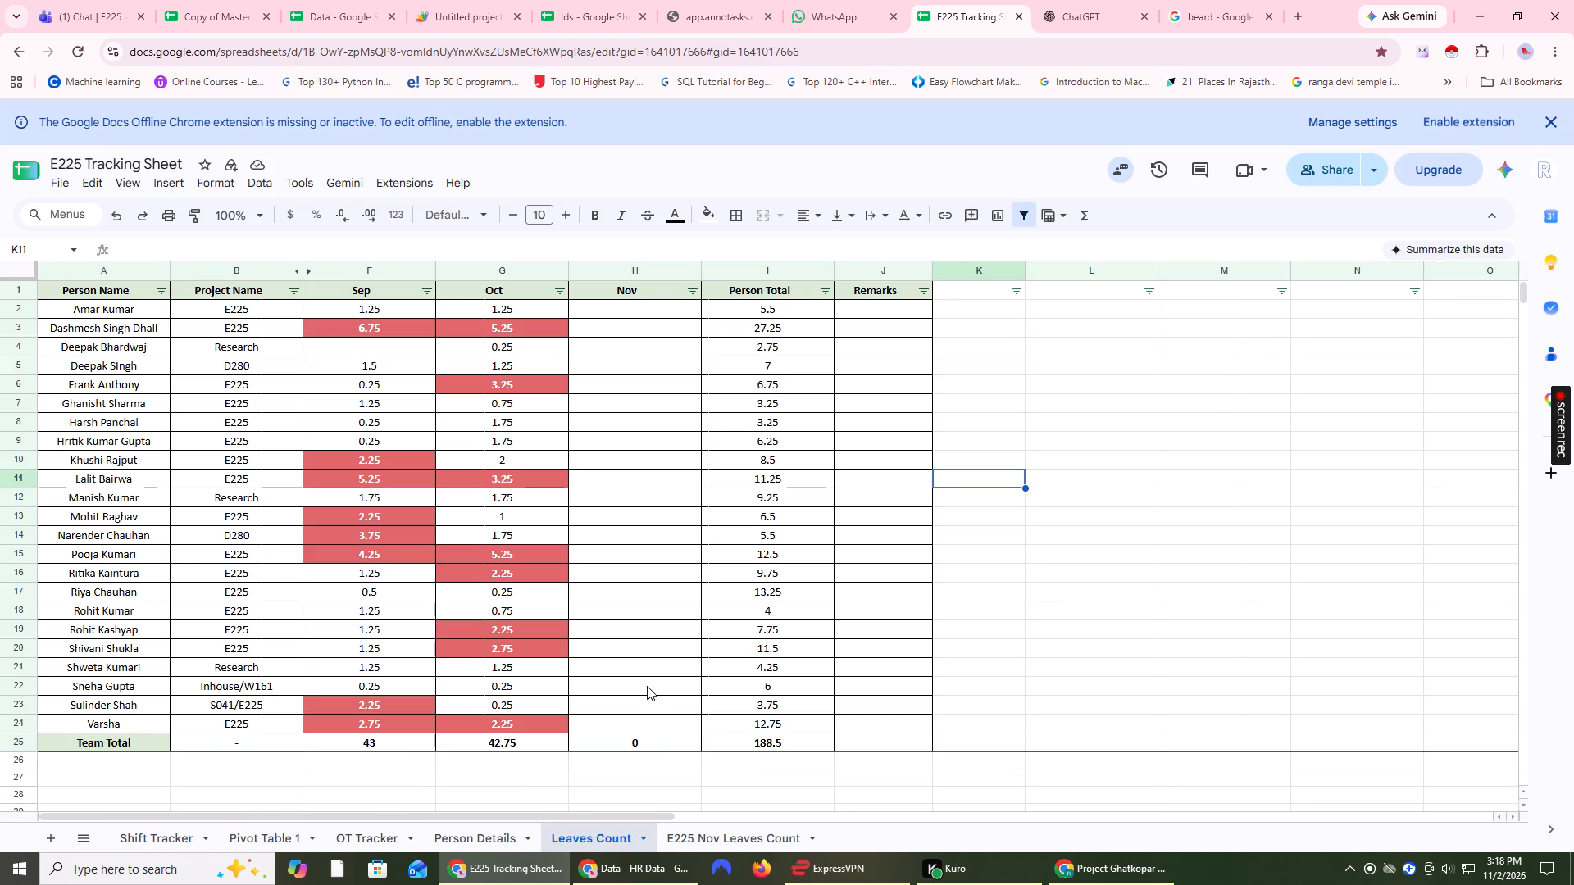
pyautogui.scroll(4, 647, 686)
pyautogui.click(653, 383)
pyautogui.click(649, 328)
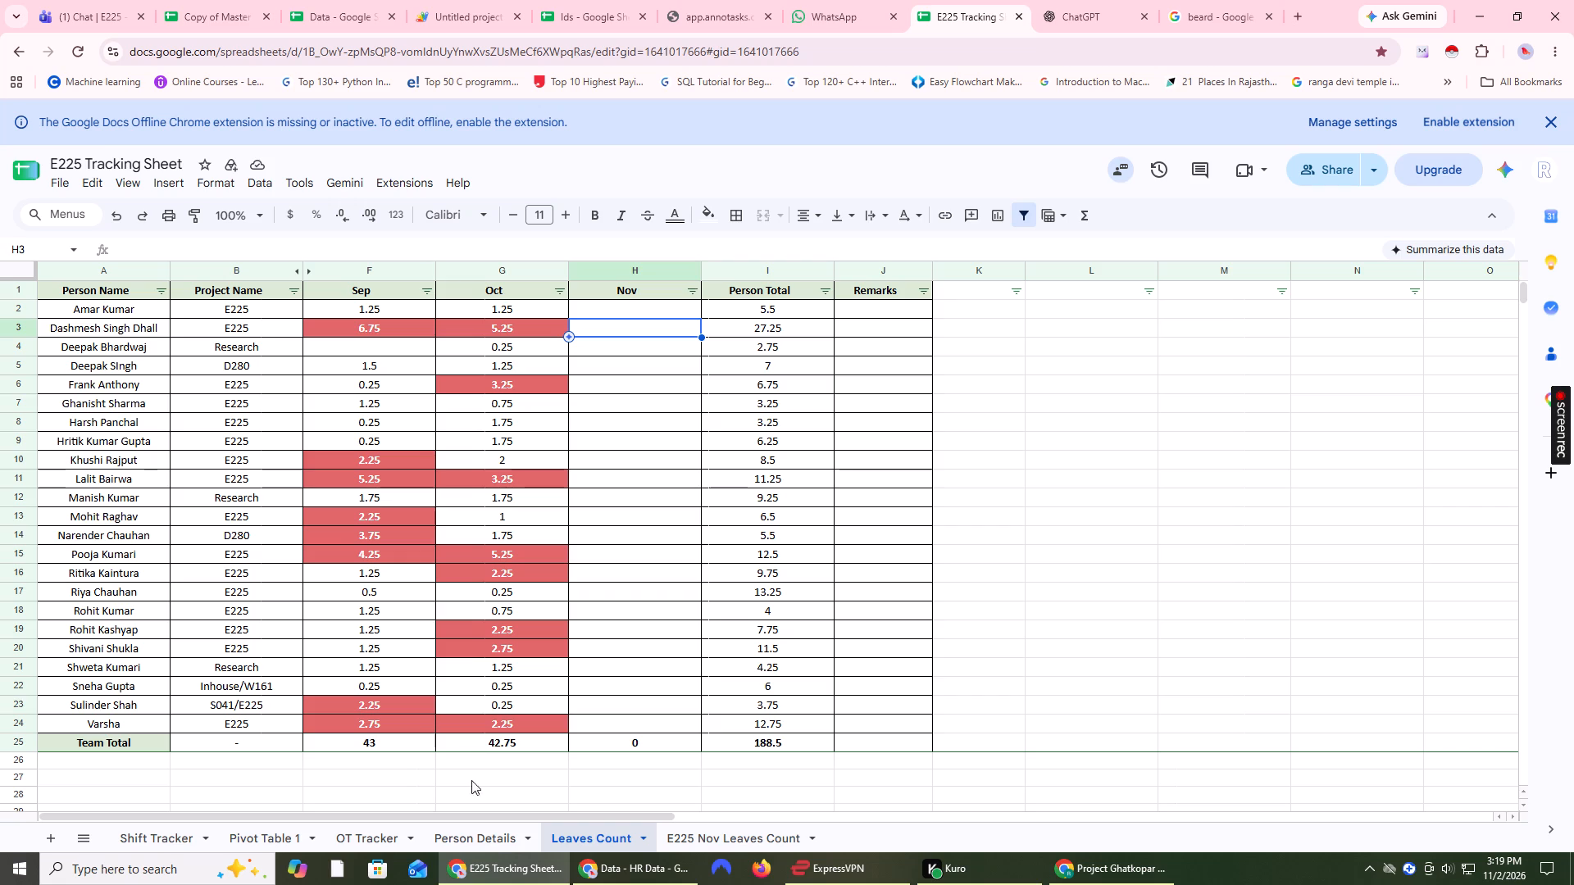
pyautogui.click(763, 845)
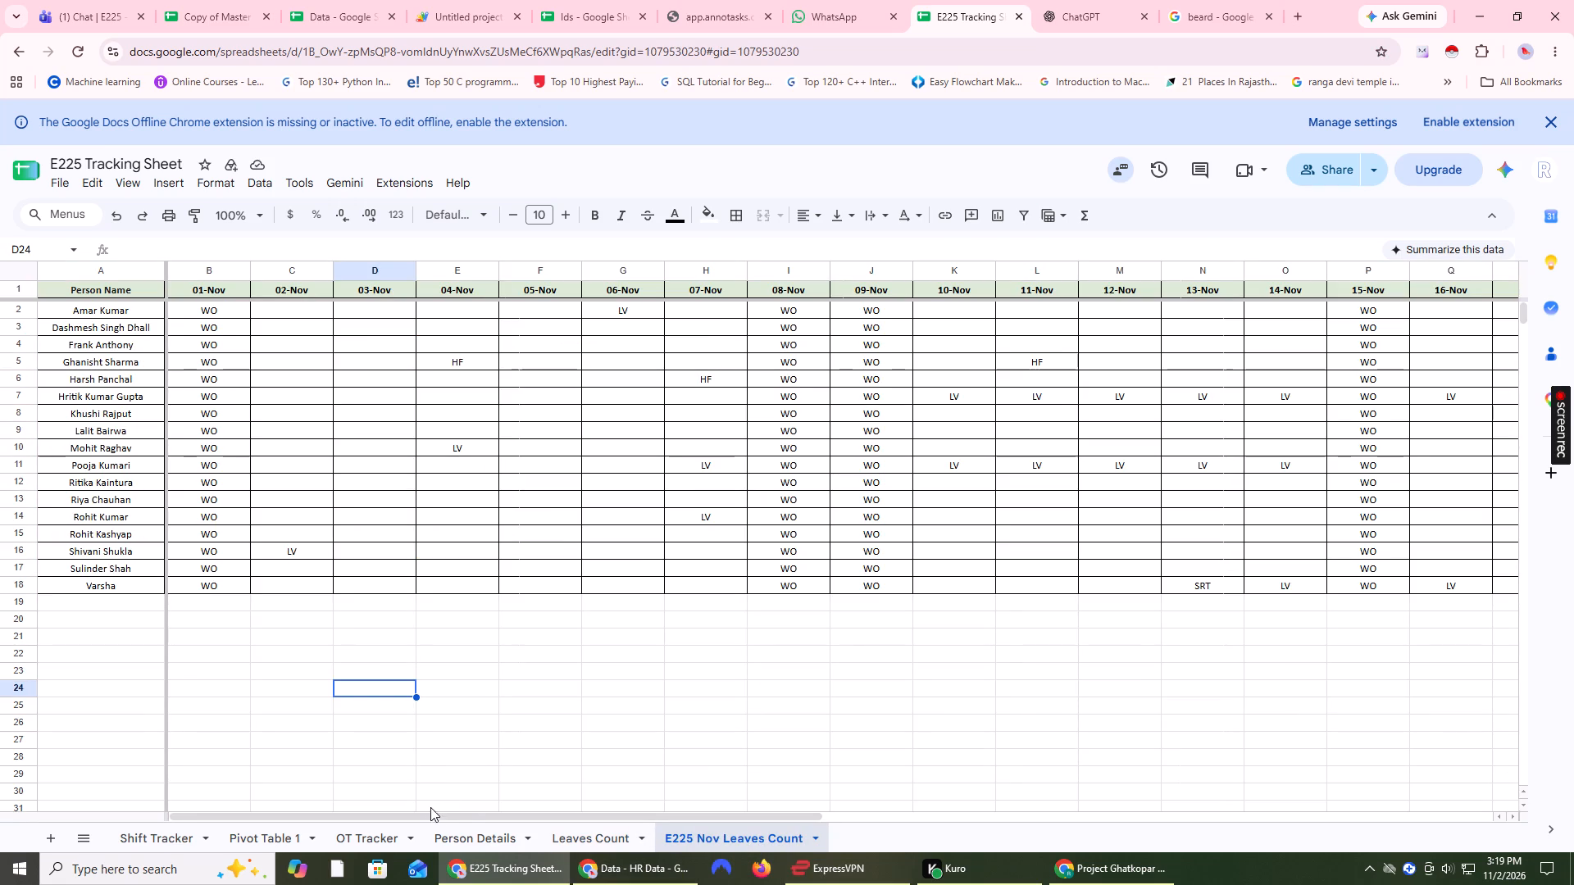
pyautogui.moveTo(453, 820); pyautogui.dragTo(425, 820)
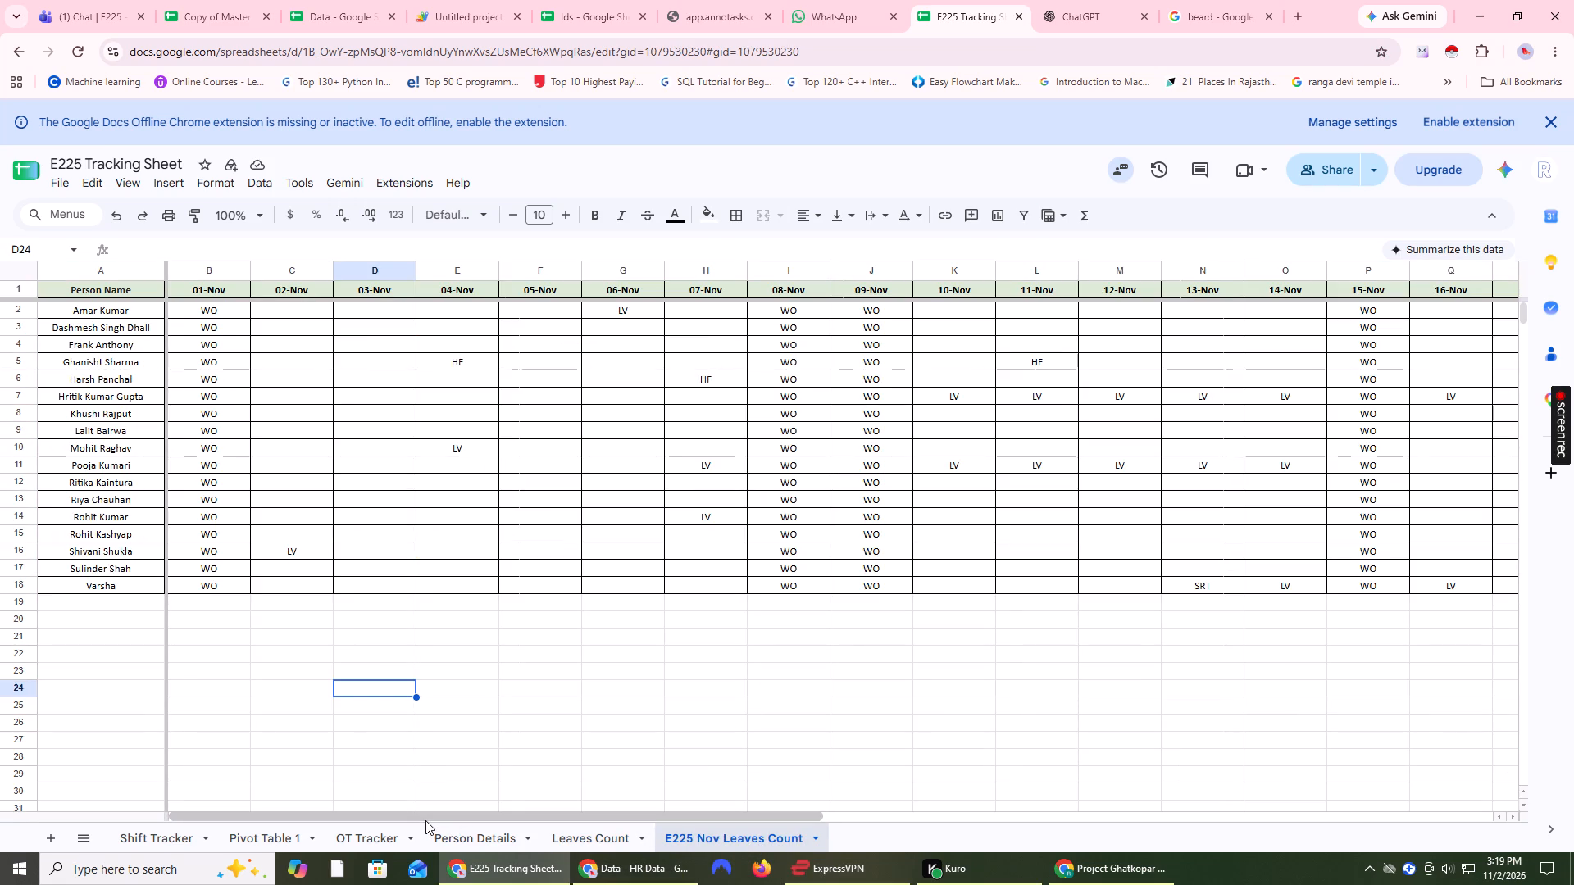